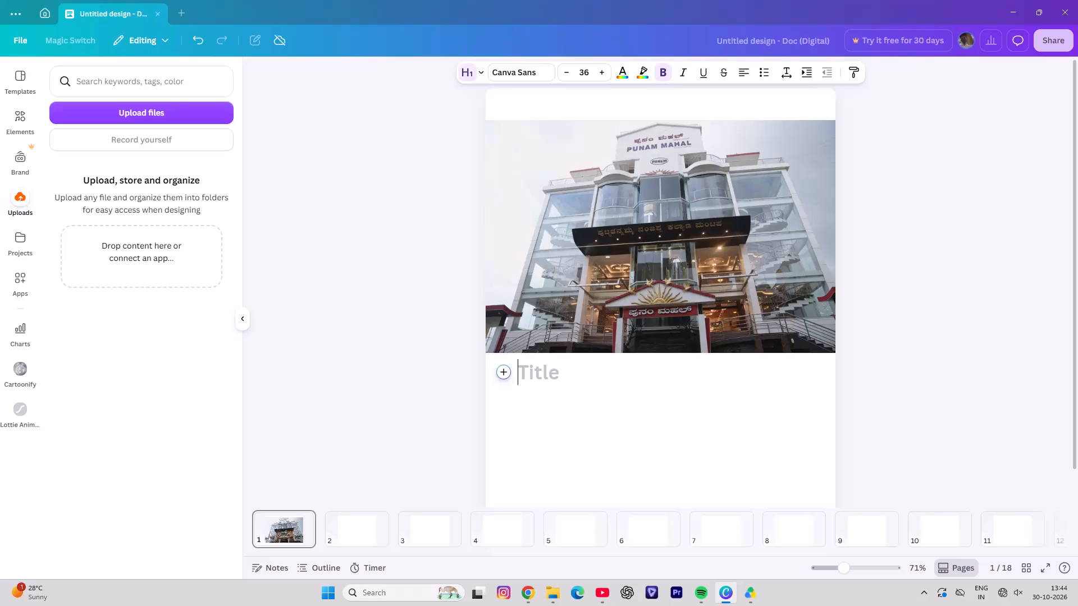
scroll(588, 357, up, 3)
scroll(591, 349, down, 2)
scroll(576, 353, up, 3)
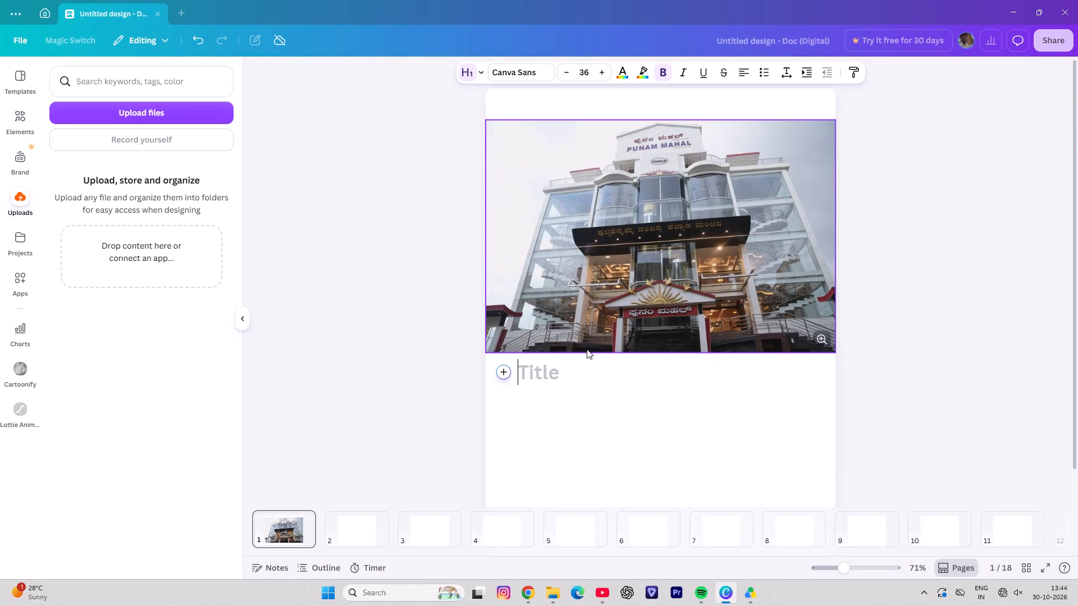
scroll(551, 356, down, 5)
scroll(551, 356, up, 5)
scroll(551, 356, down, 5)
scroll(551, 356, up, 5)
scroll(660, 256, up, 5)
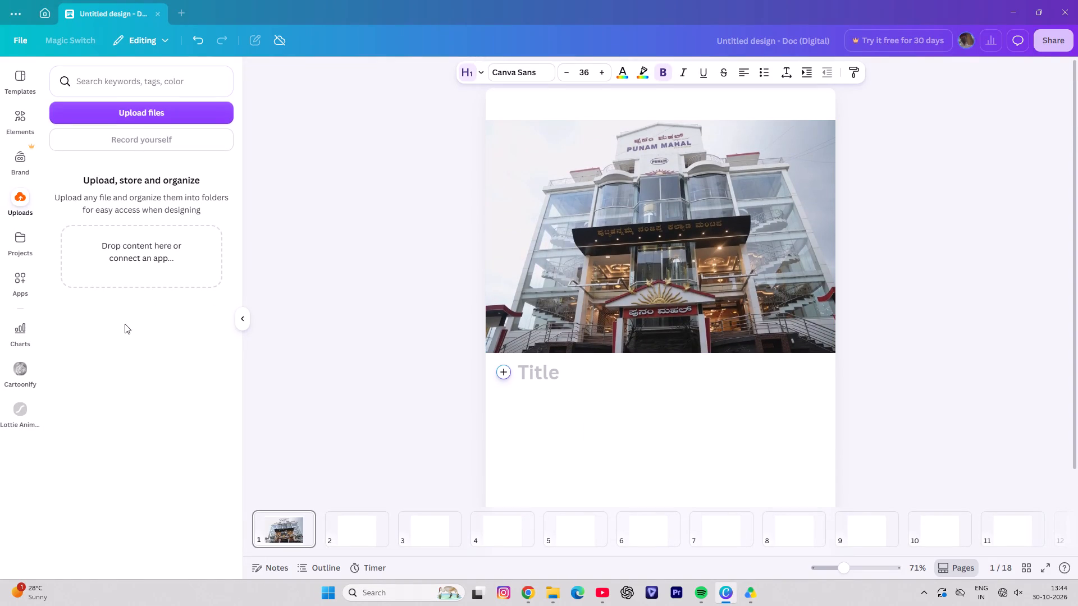
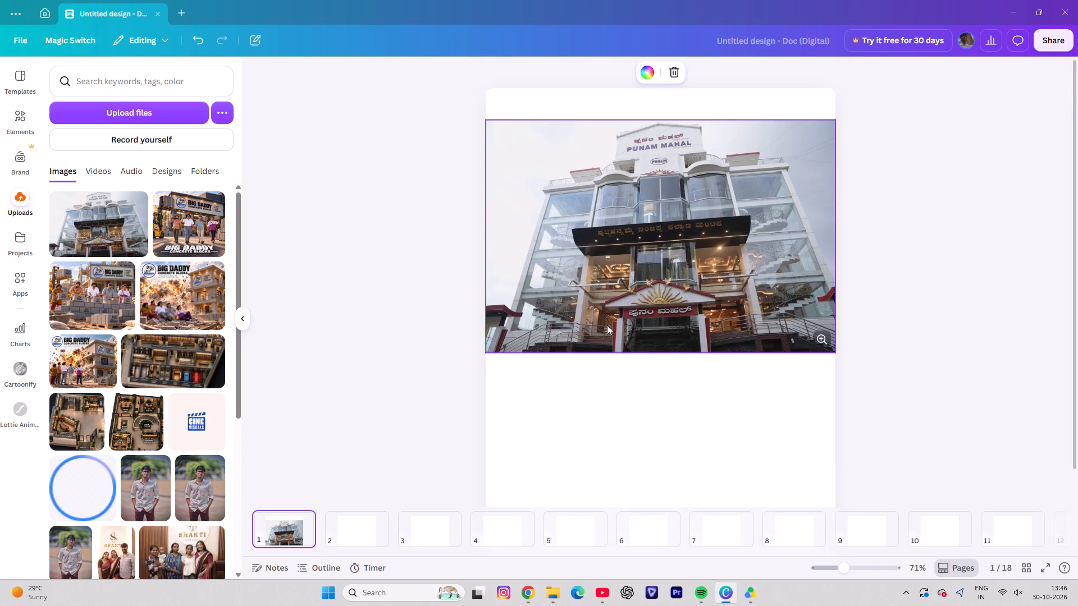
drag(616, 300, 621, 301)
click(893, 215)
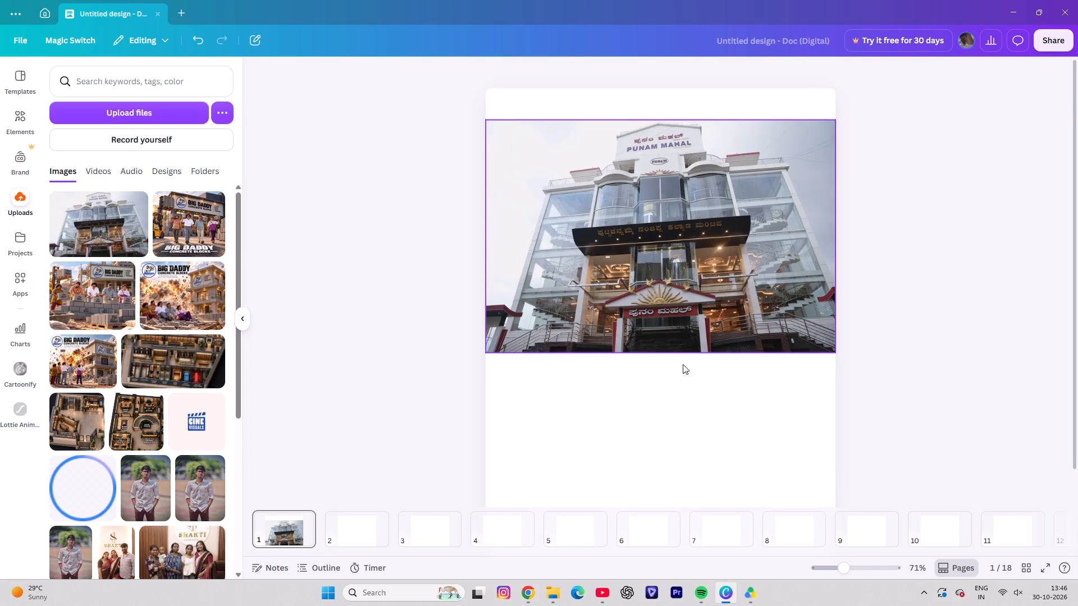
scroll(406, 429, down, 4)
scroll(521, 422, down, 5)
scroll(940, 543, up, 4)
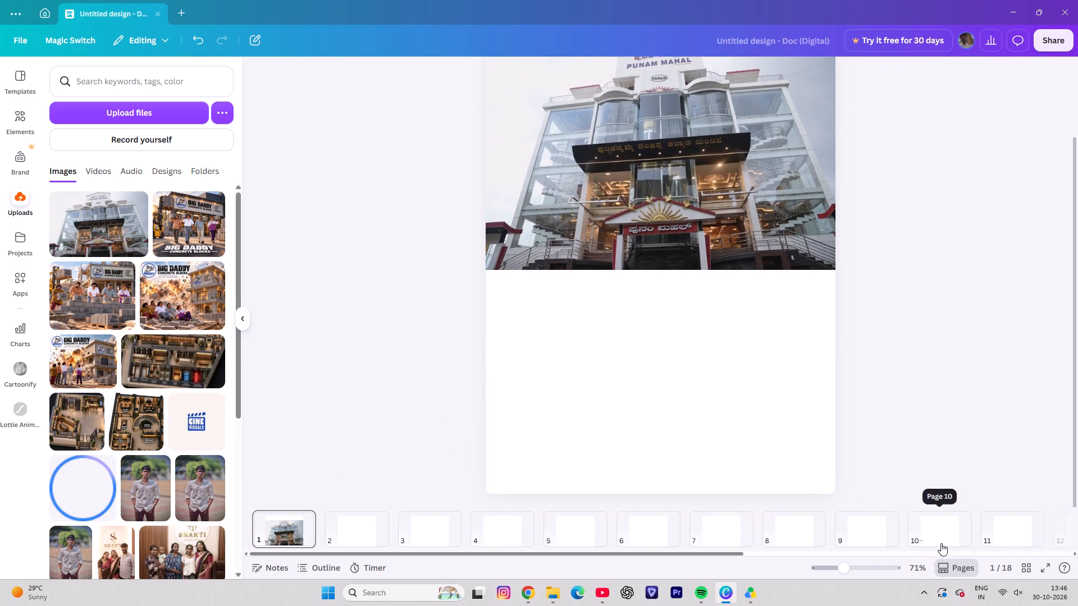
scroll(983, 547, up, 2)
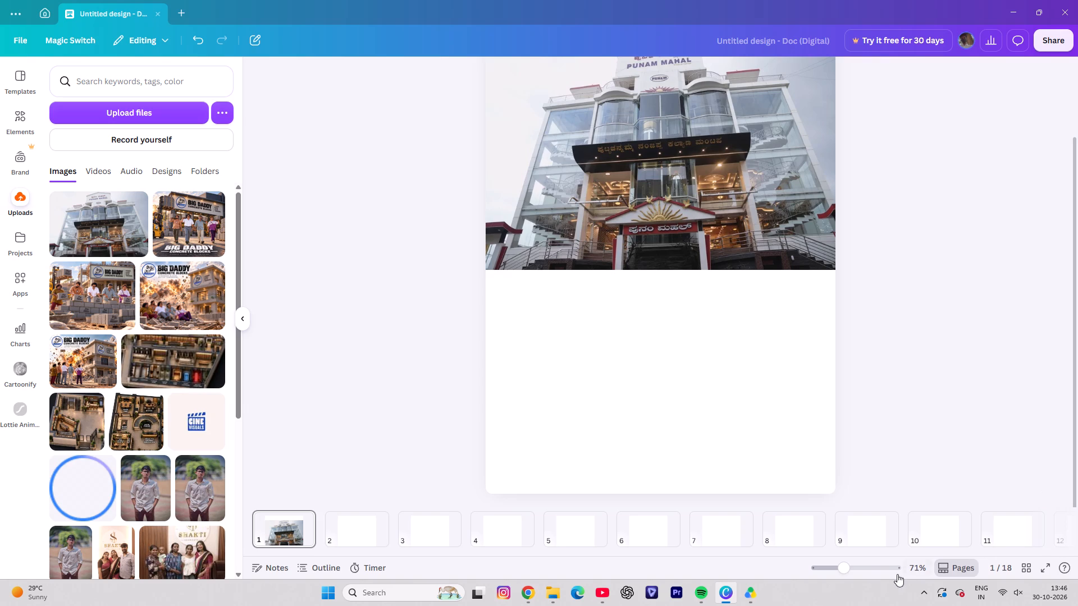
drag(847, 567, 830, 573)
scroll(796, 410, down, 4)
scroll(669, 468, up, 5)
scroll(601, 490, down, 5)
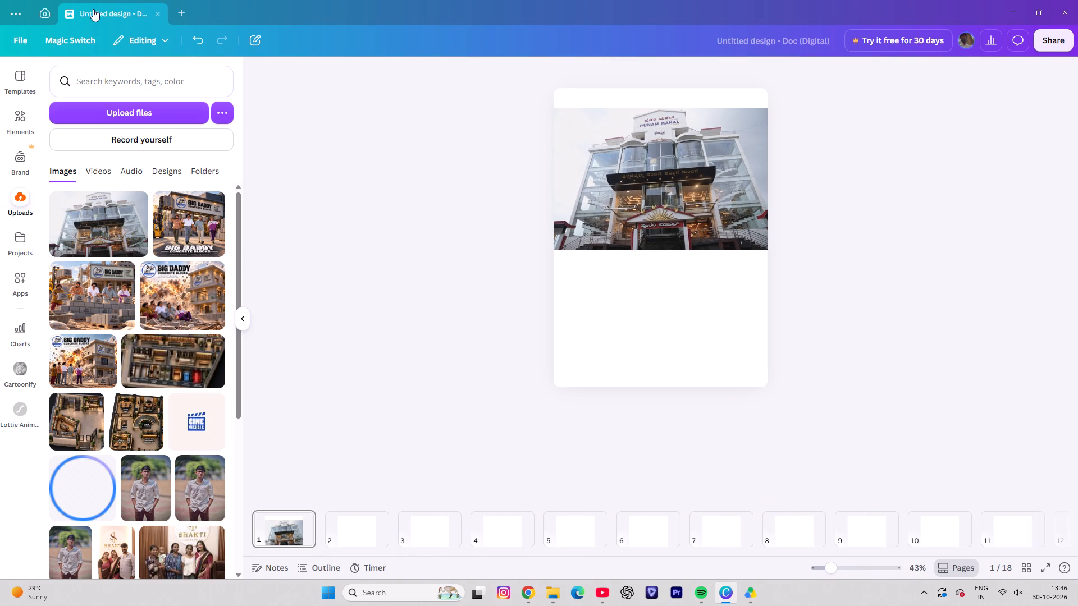
Minimise the open windows and switch to Google Chrome with a new browser tab.
click(1007, 6)
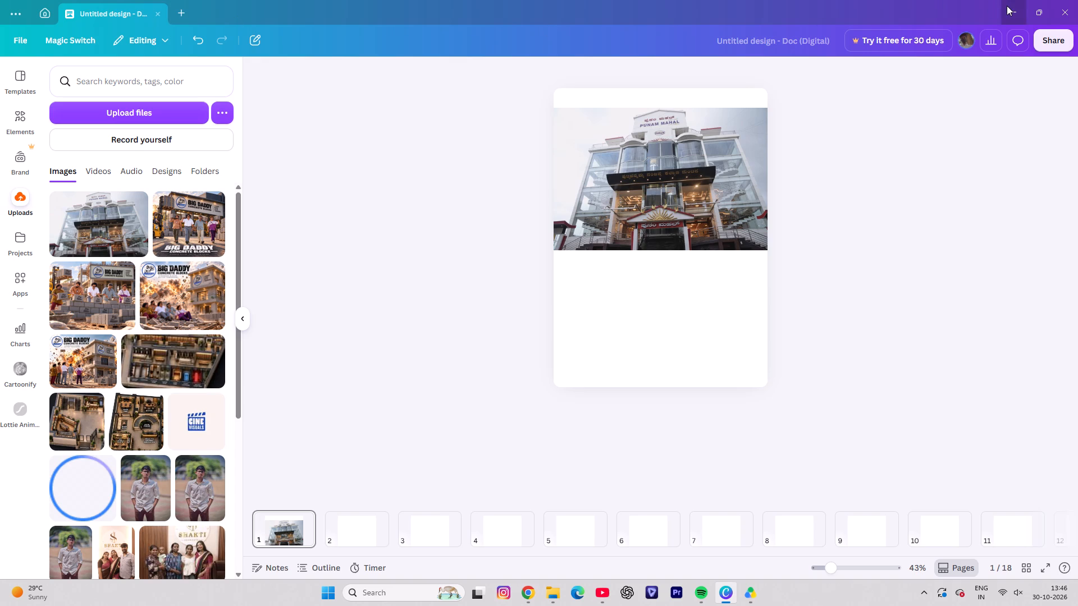
click(1007, 3)
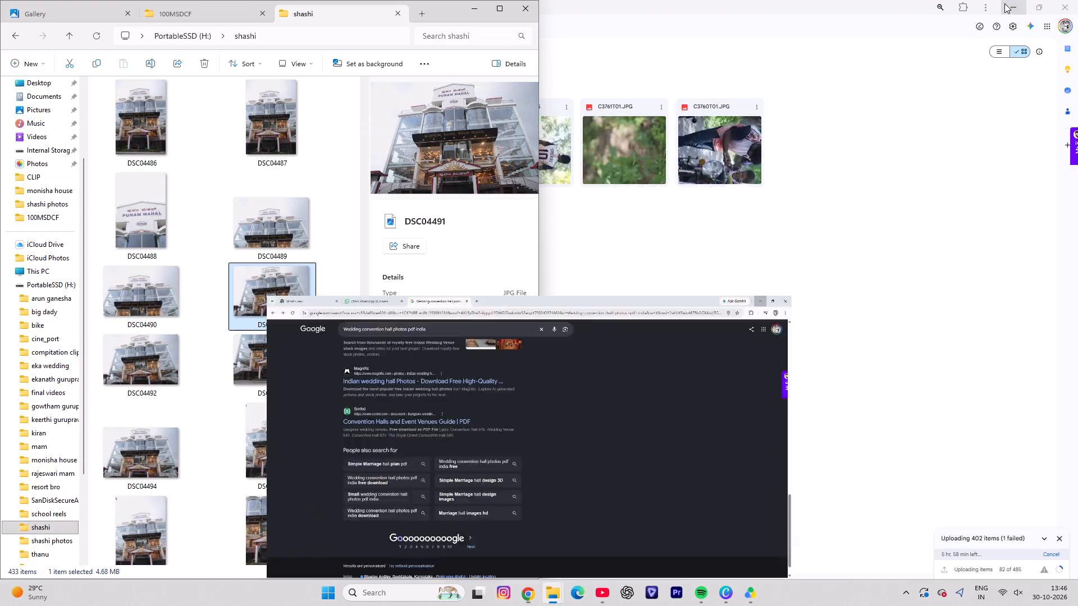
click(475, 11)
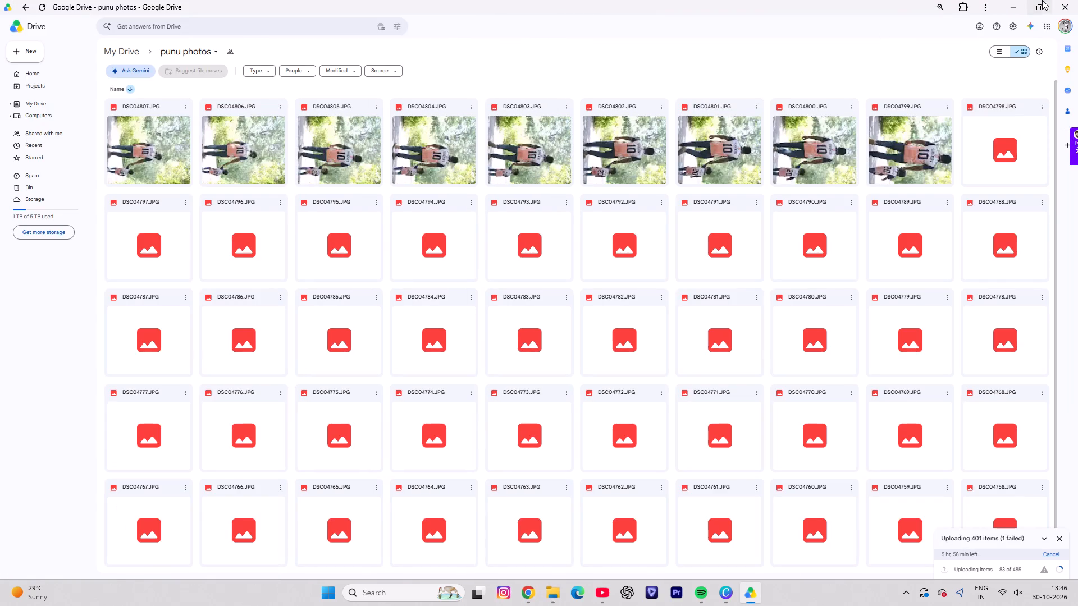
click(995, 0)
click(1003, 0)
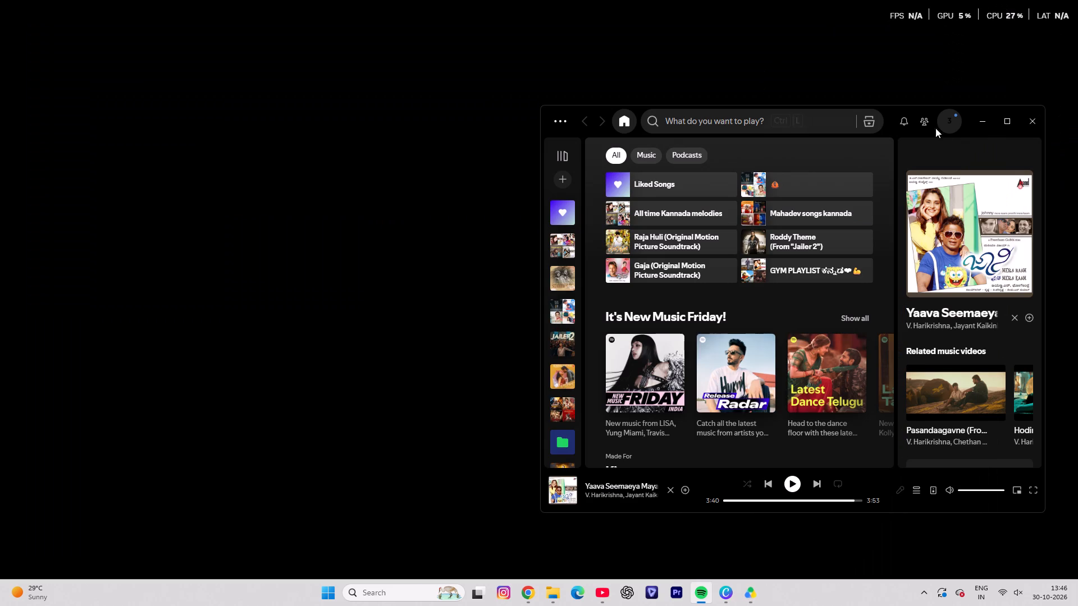
click(532, 597)
click(432, 6)
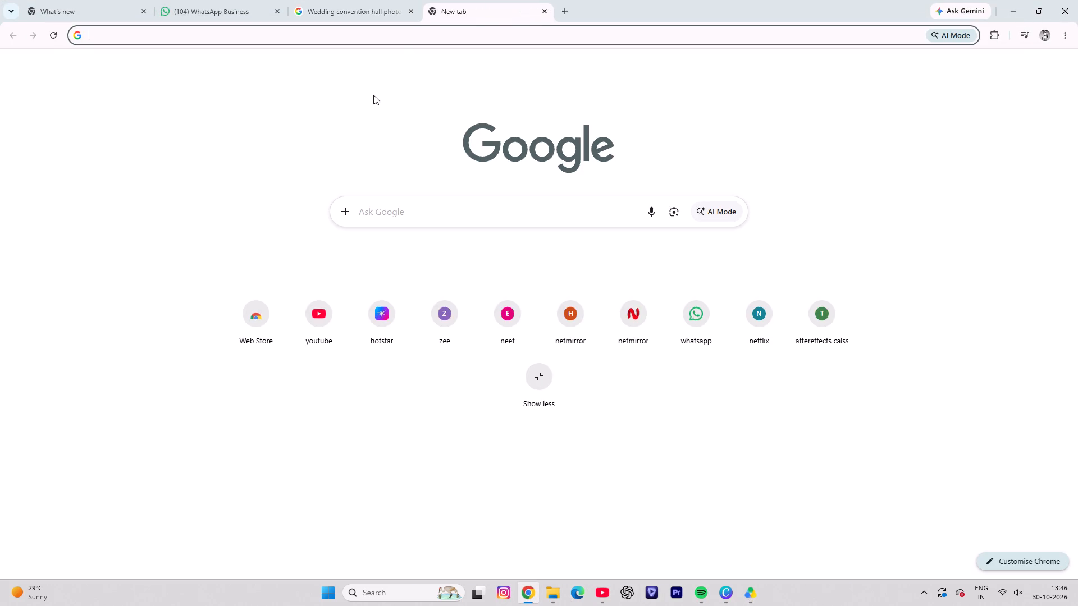
Search Google for "just dail number" and highlight the Just Dial customer service number in the results.
click(399, 219)
text(just)
key(space)
key(j)
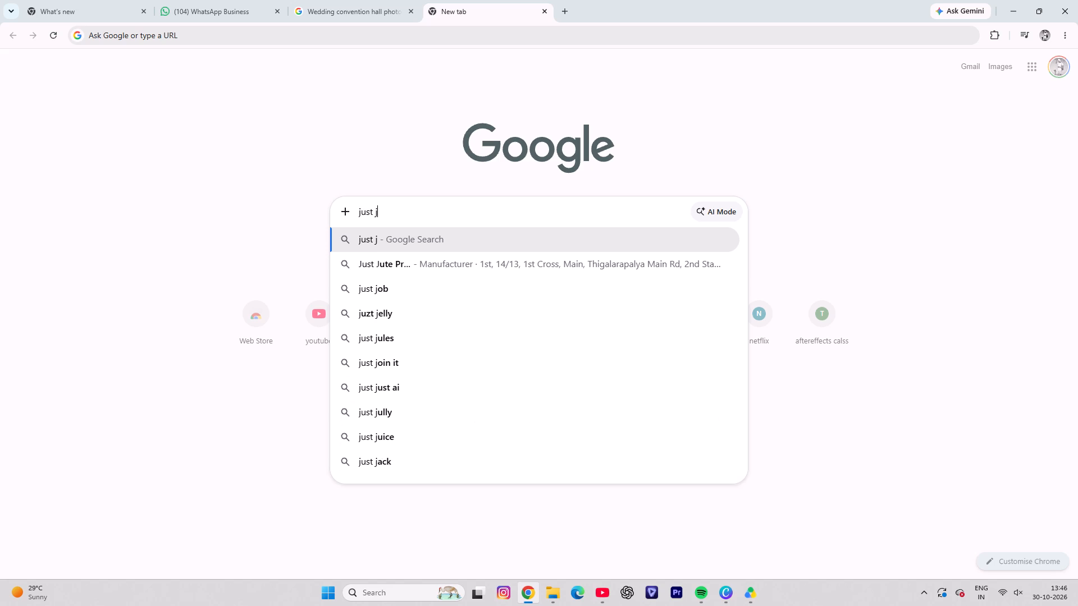
key(BackSpace)
text(dail)
key(space)
text(number)
key(space)
key(Return)
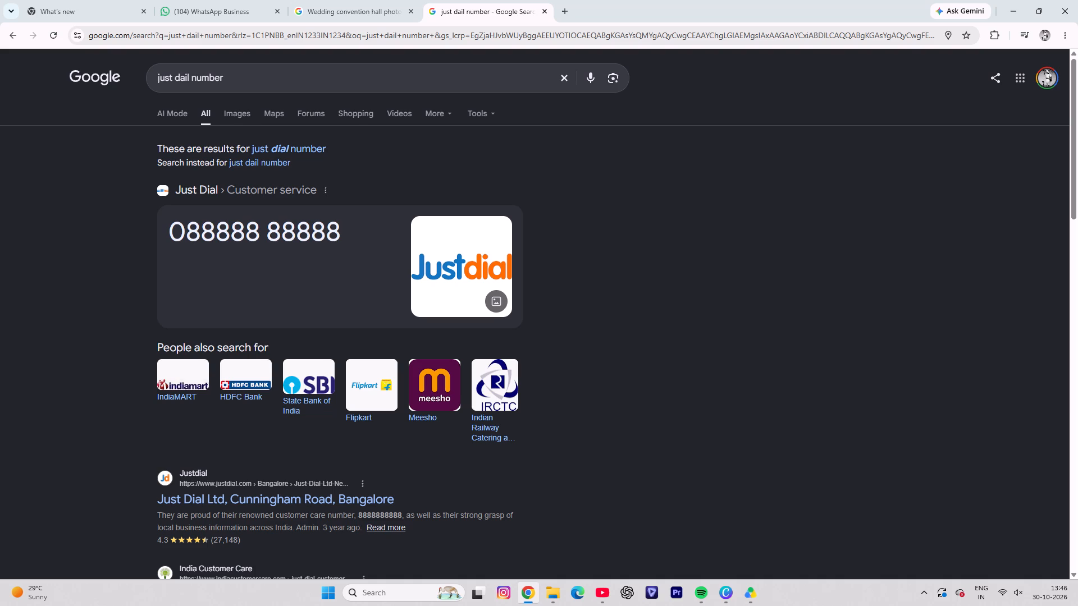
drag(188, 235, 310, 219)
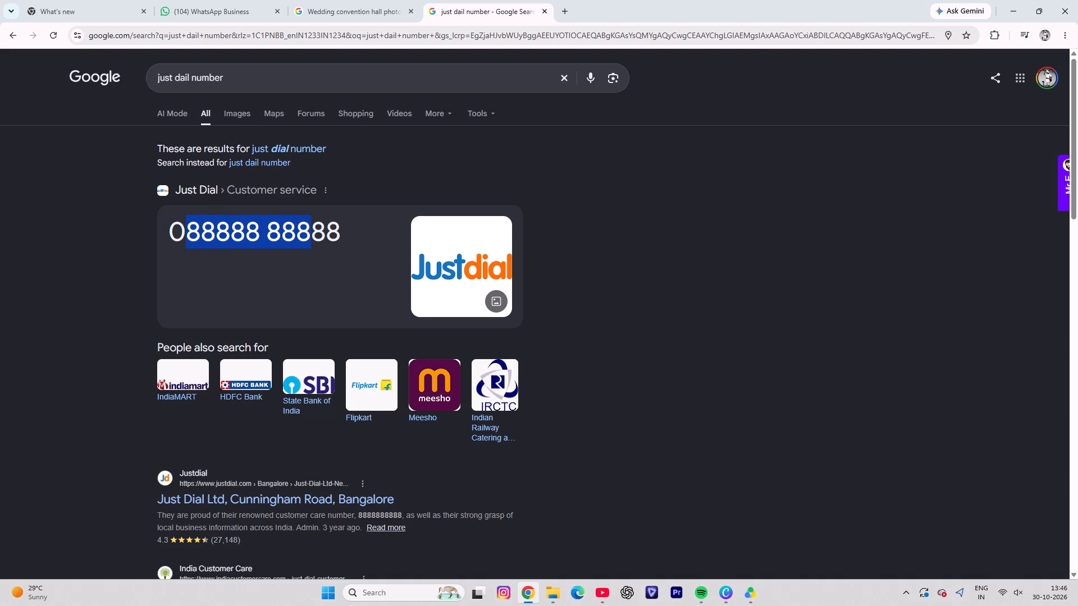
drag(310, 219, 392, 222)
click(790, 134)
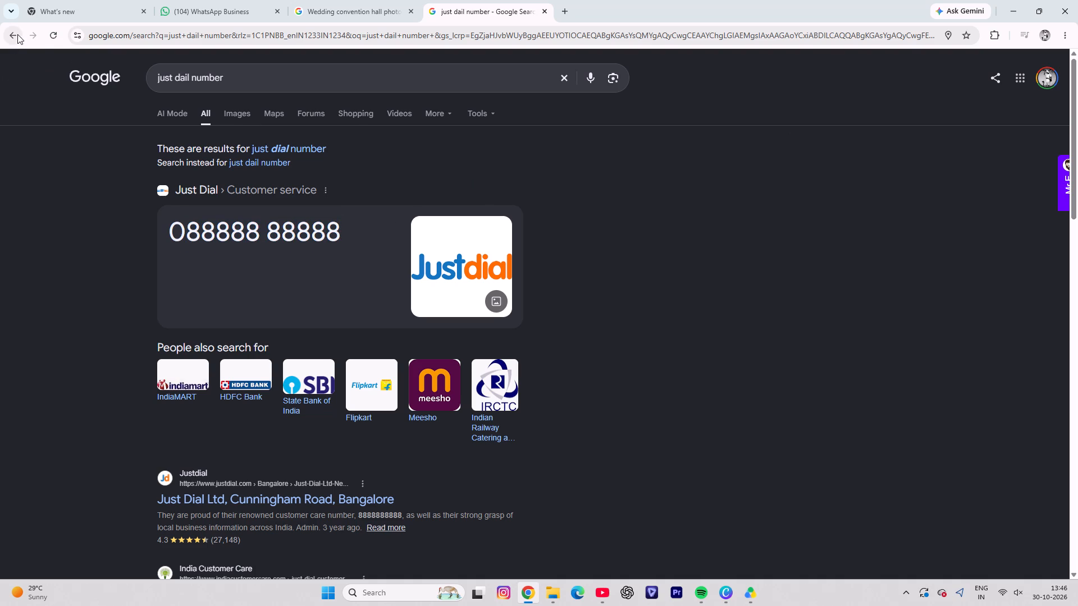
double_click(307, 81)
click(307, 80)
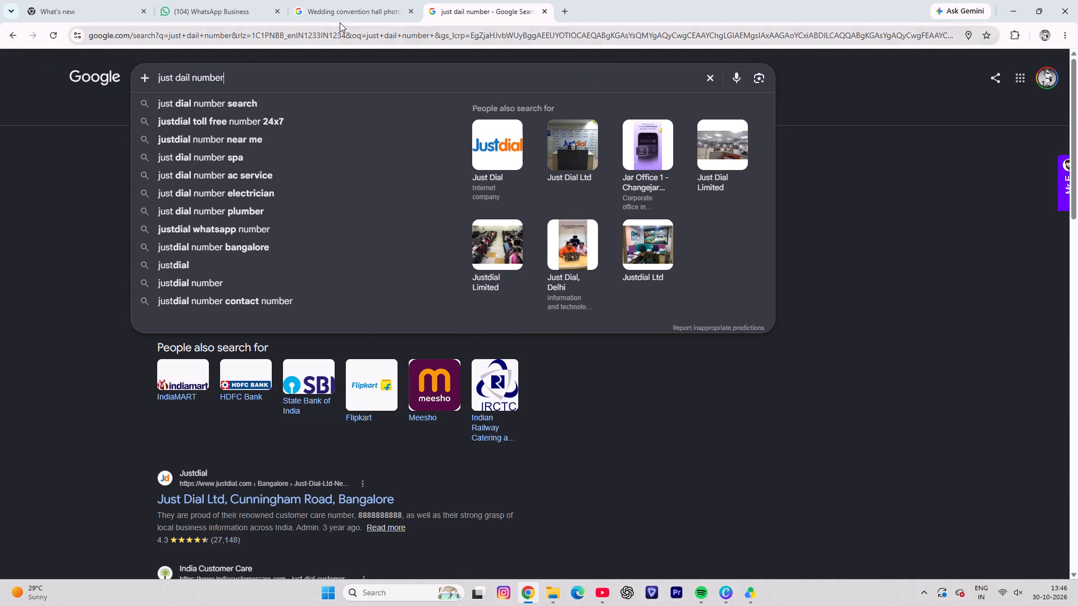
Return to the wedding convention hall photos search page and open Google Maps from it.
click(337, 18)
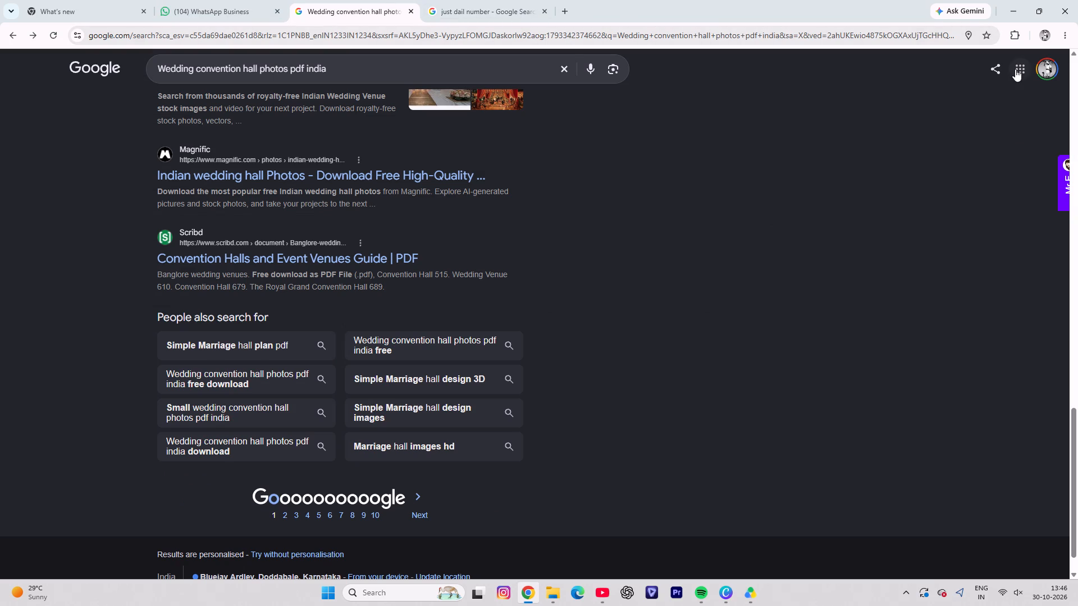
click(1015, 69)
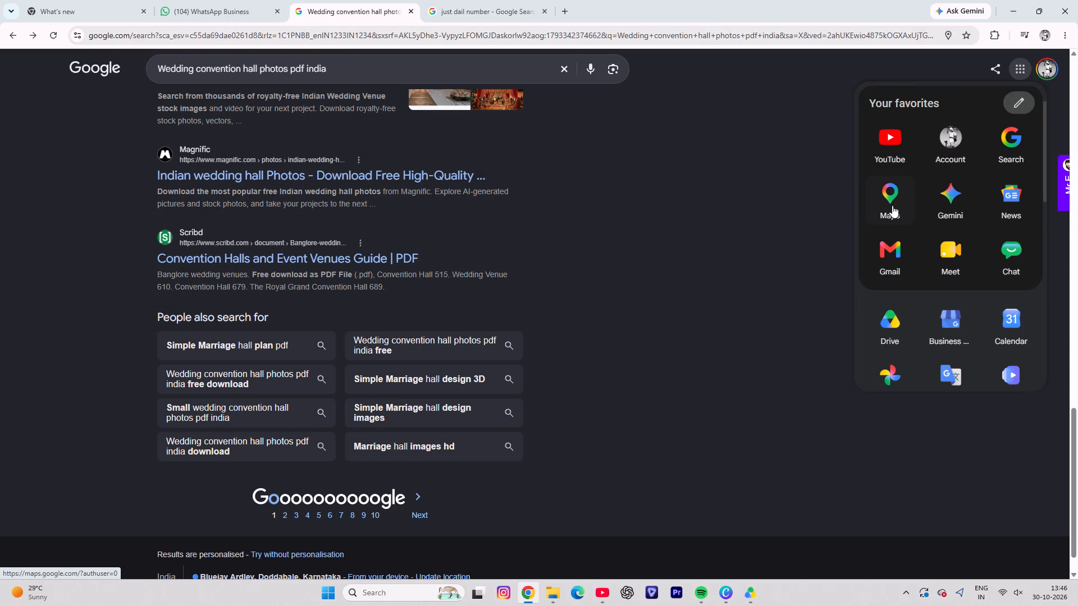
click(892, 205)
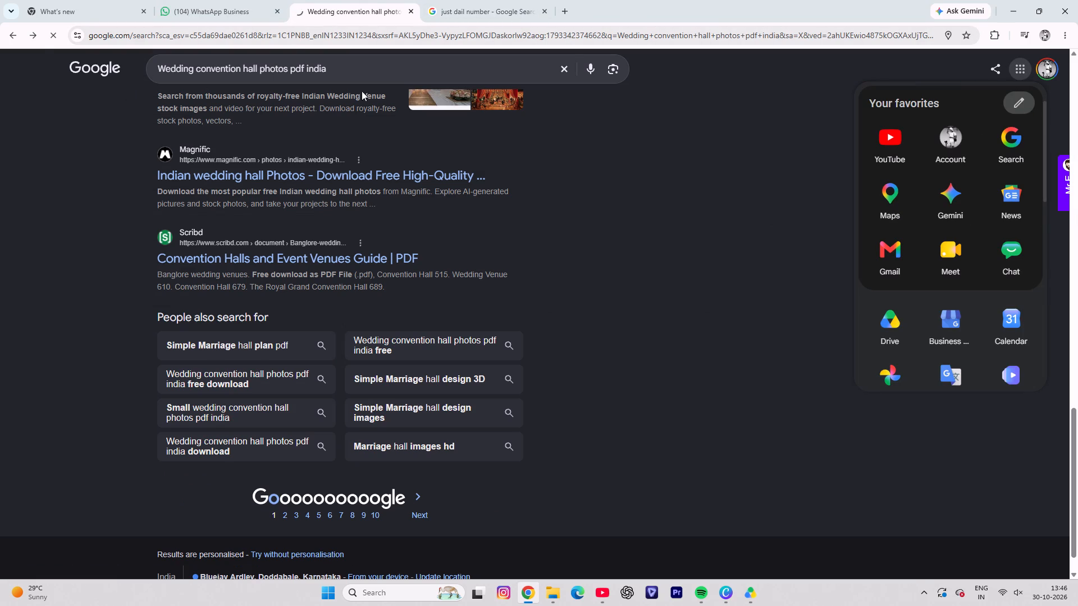
click(878, 199)
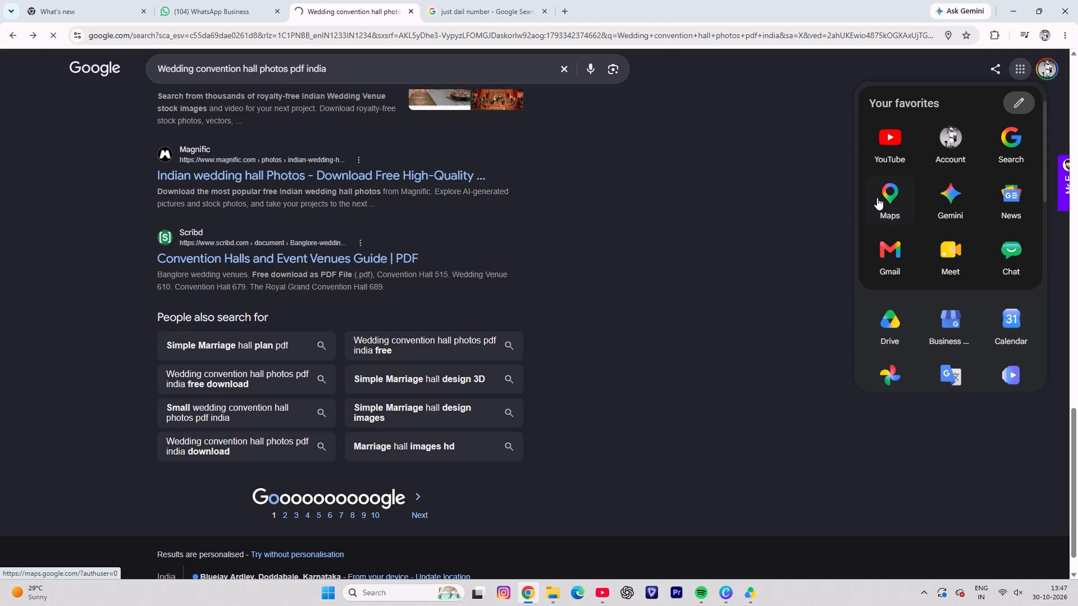
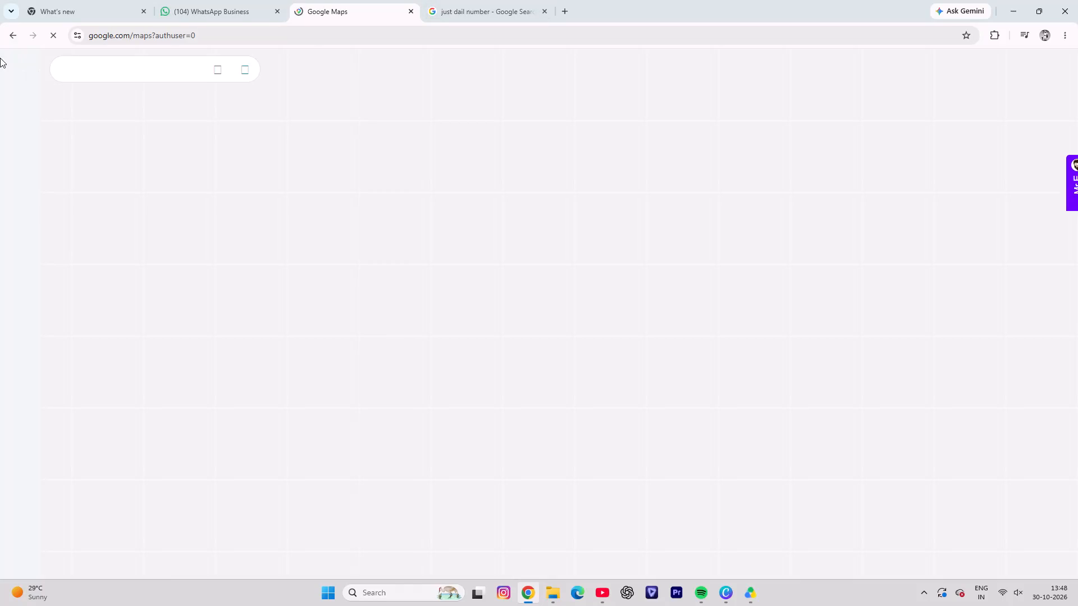
Begin a place search in Google Maps.
click(119, 72)
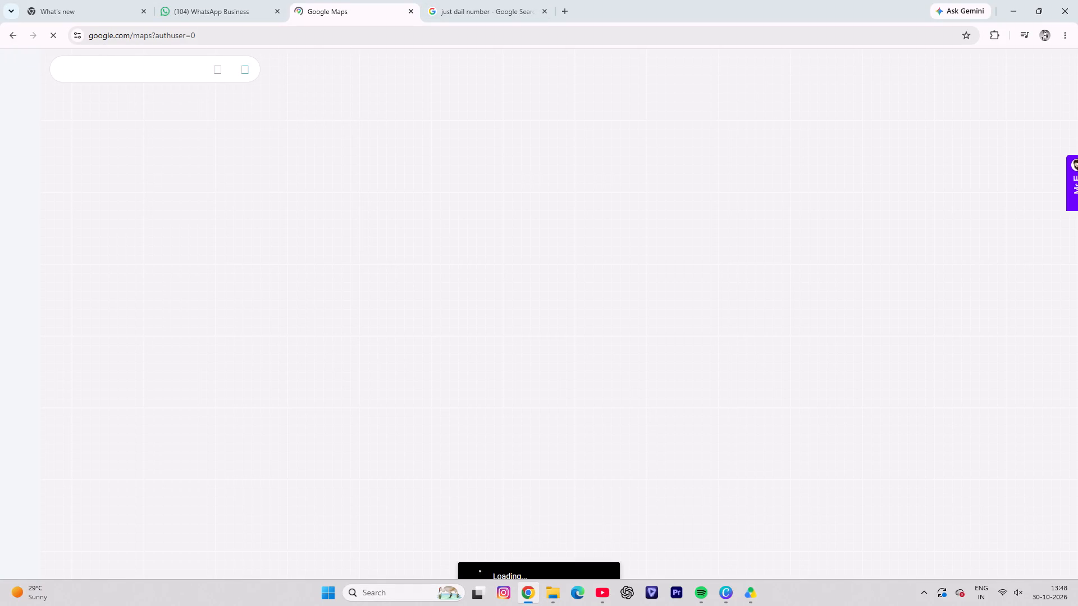
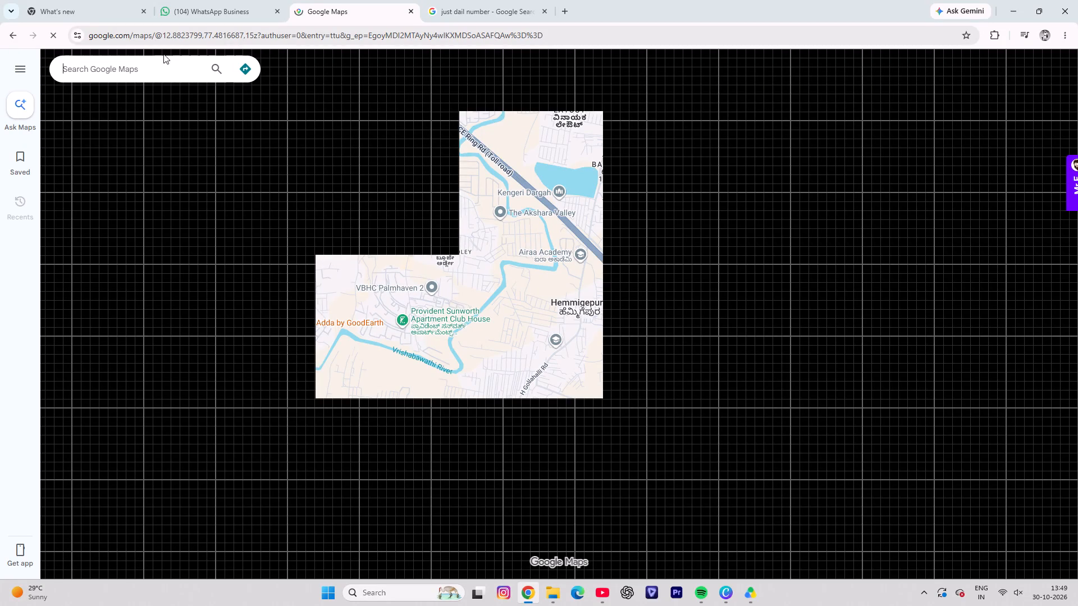
Search the map for "tata commercial vehicle showroom near me".
text(tat)
key(space)
key(BackSpace)
text(a)
key(space)
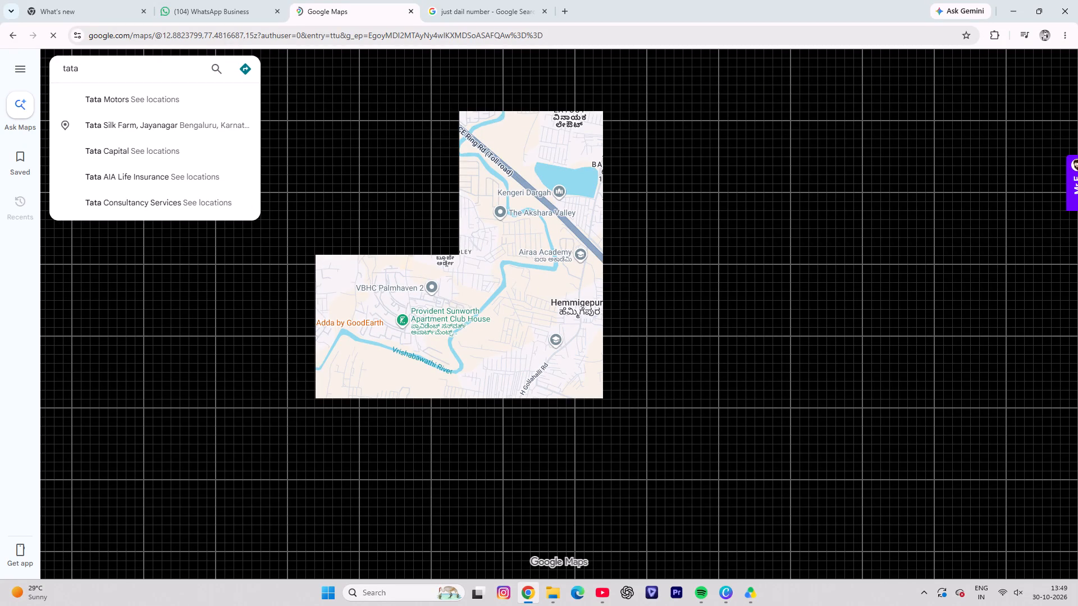
text(comercial)
key(space)
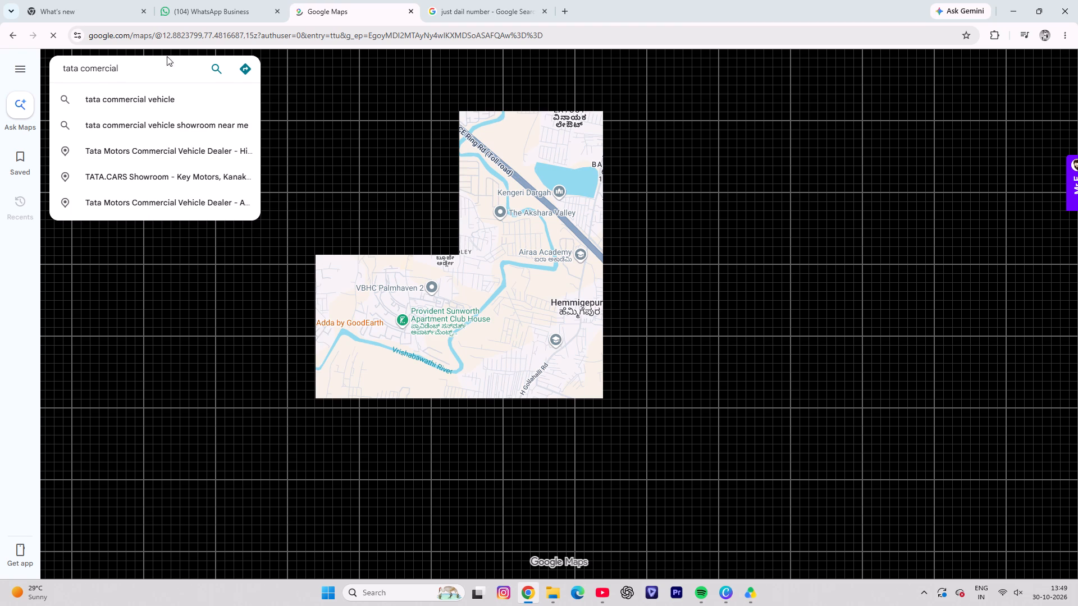
click(188, 124)
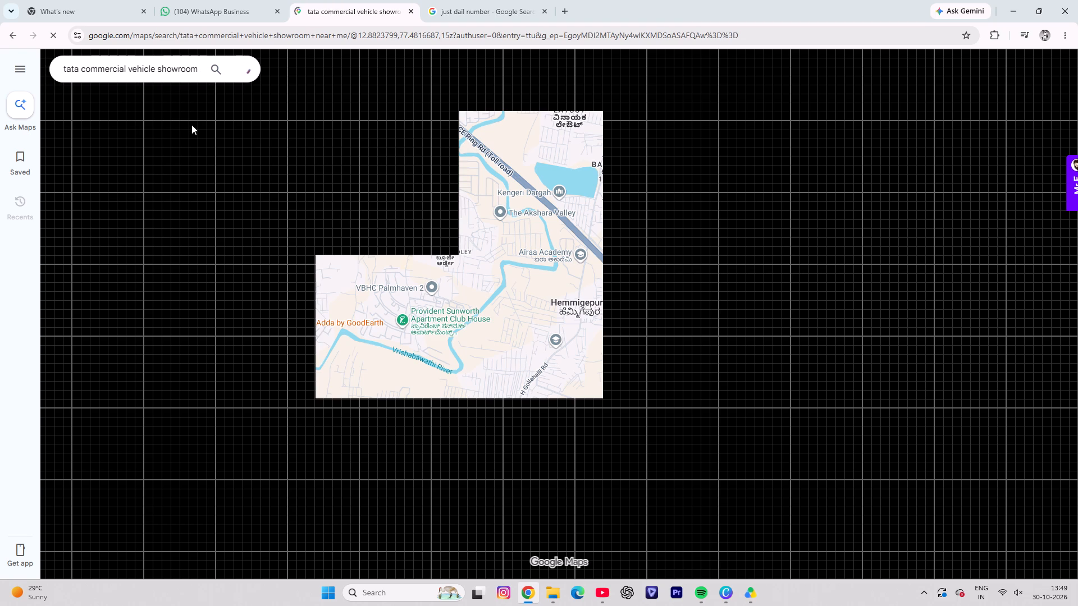
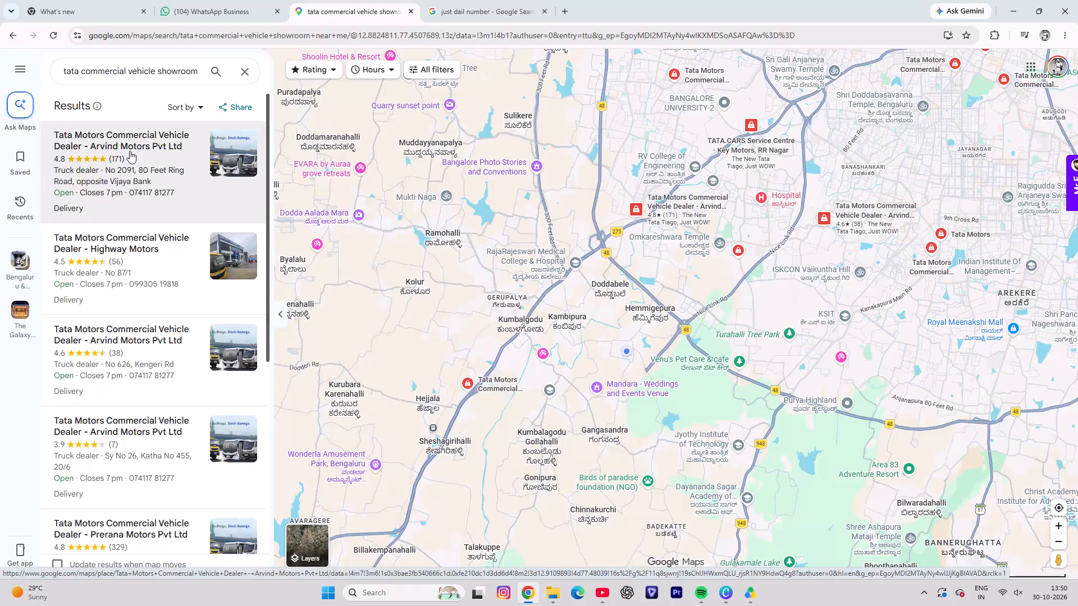
Look through the list of Tata commercial vehicle showrooms found near the current location.
scroll(132, 153, down, 1)
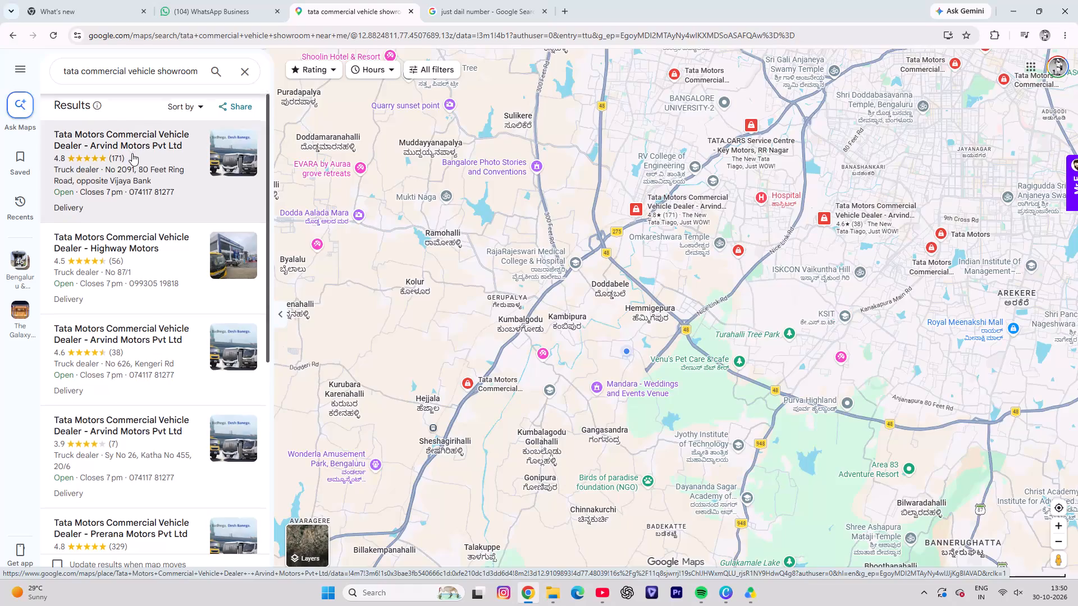
scroll(132, 153, down, 6)
scroll(132, 162, up, 5)
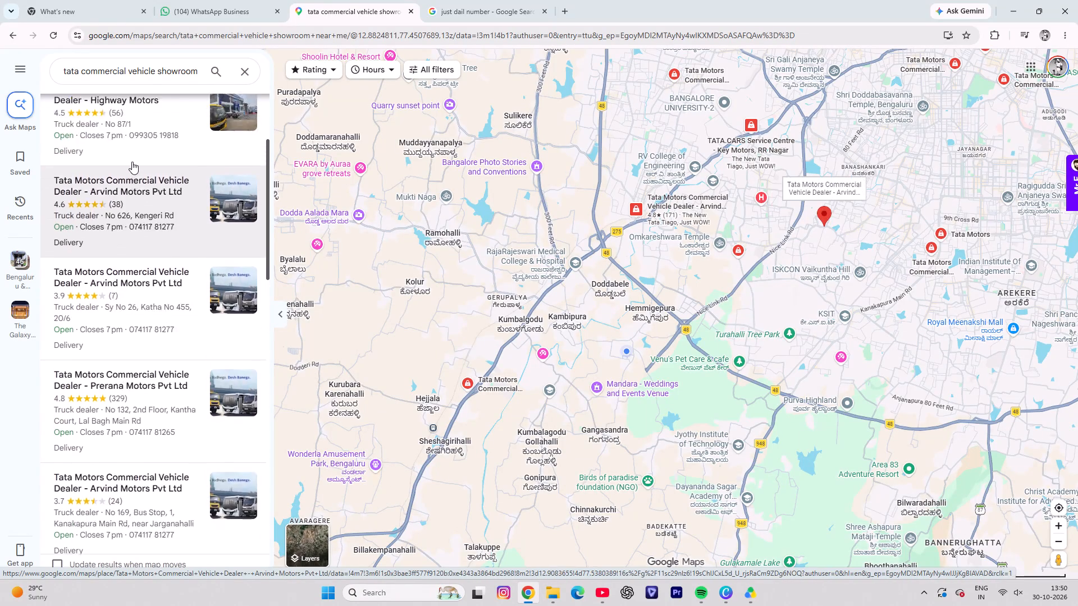
scroll(132, 162, up, 2)
click(194, 72)
click(190, 74)
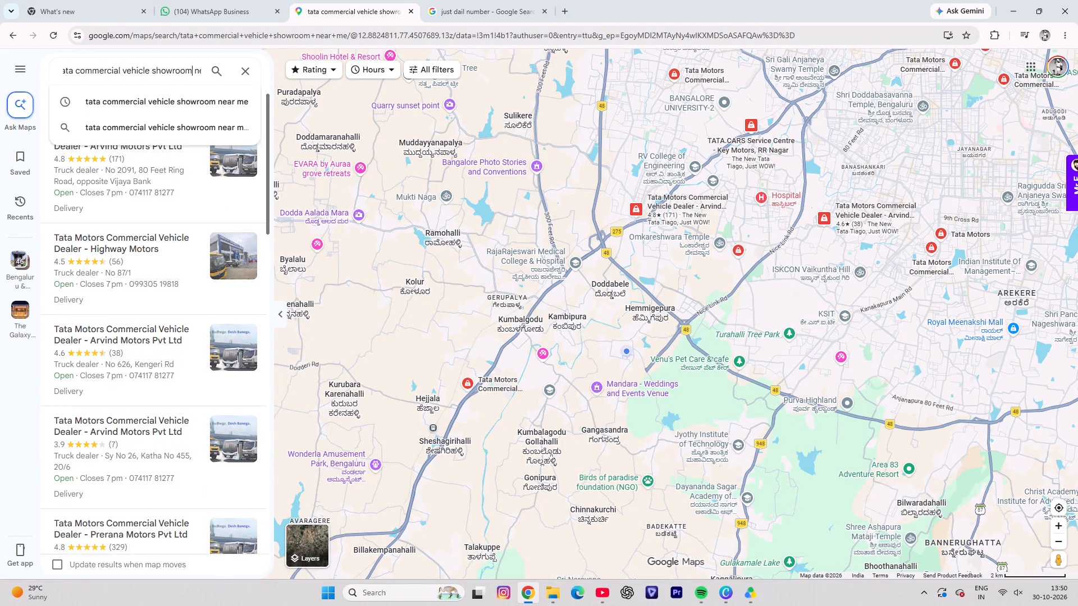
scroll(159, 186, up, 3)
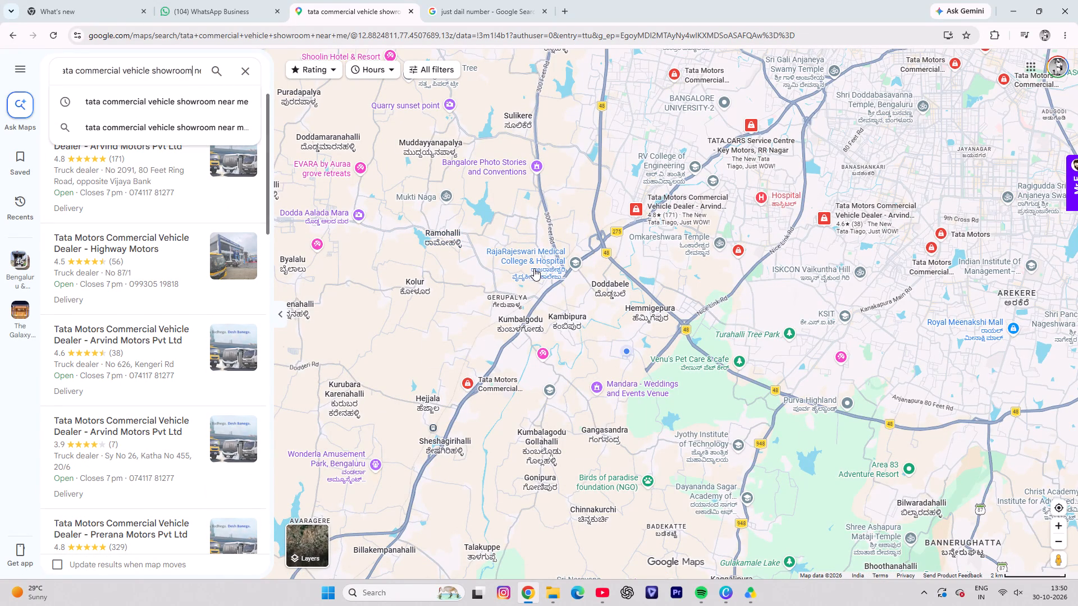
click(198, 73)
scroll(136, 199, up, 2)
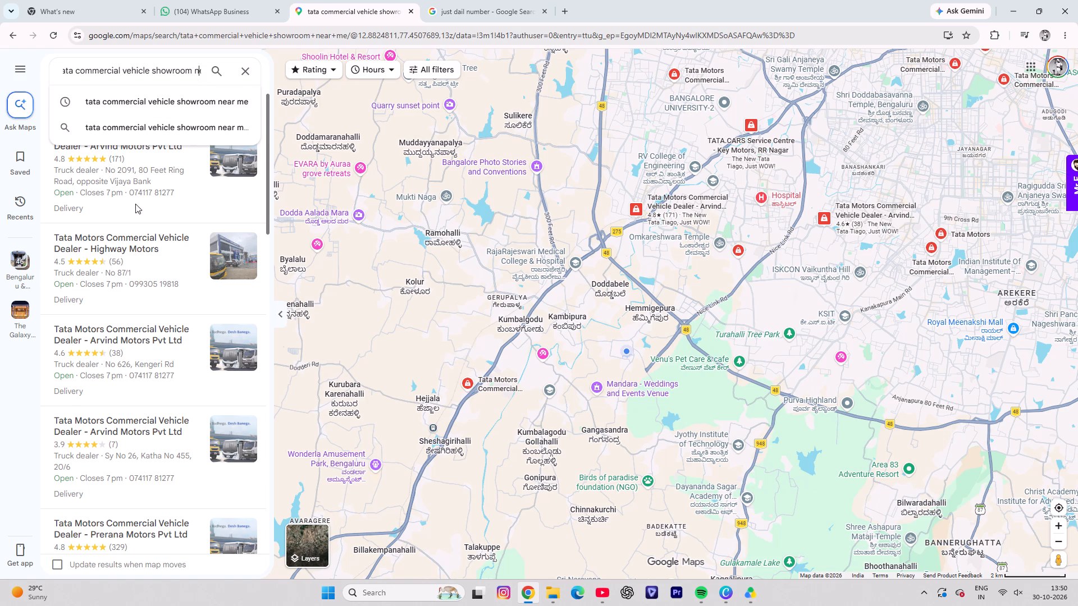
scroll(135, 204, up, 6)
click(367, 257)
scroll(43, 165, up, 3)
Open the details of the Arvind Motors Tata commercial vehicle dealer on 80 Feet Ring Road.
click(121, 146)
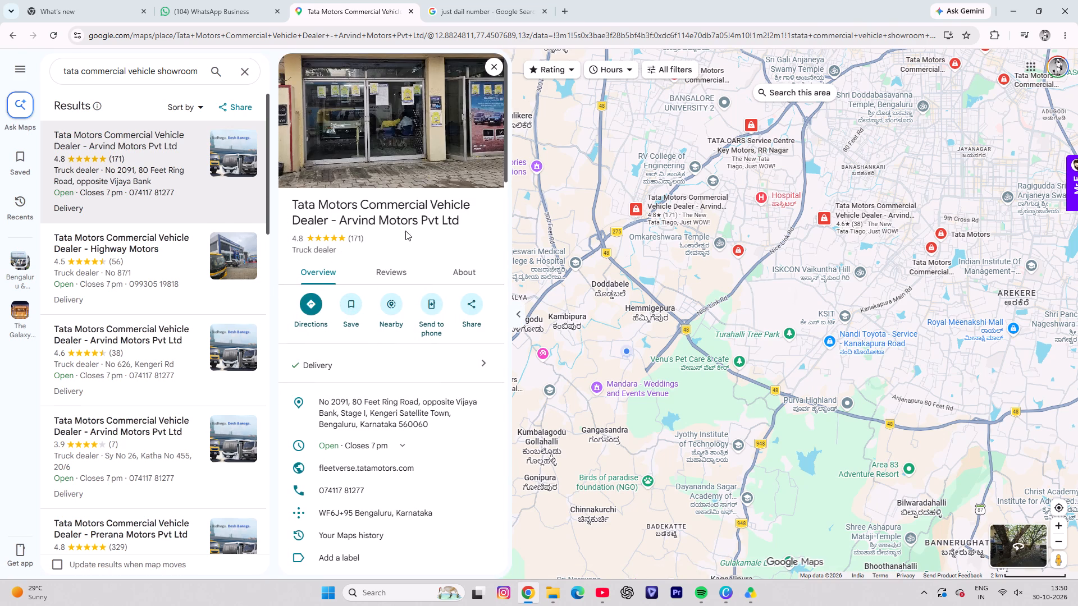
drag(462, 237, 298, 204)
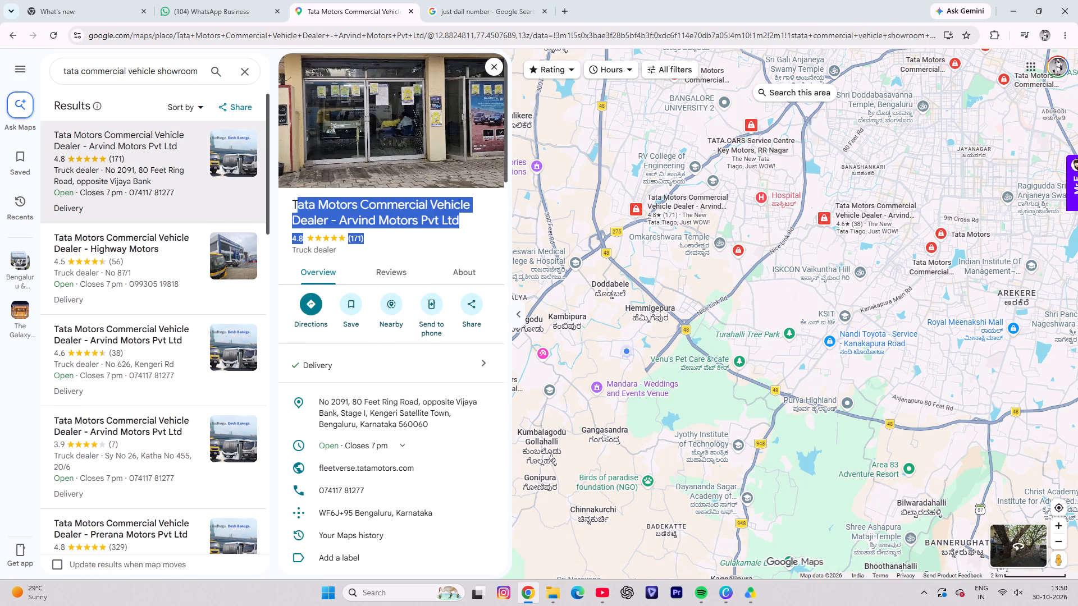
drag(298, 204, 295, 204)
click(414, 249)
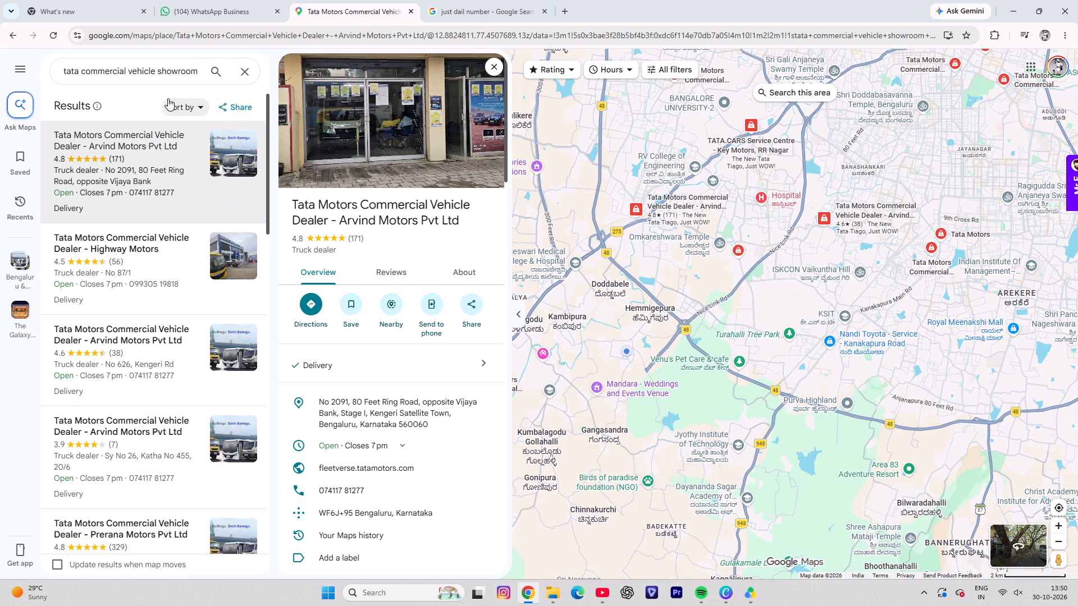
Refine the map search to "tata commercial vehicle 10wheel tipper showroom near me" and view the resulting area.
click(152, 68)
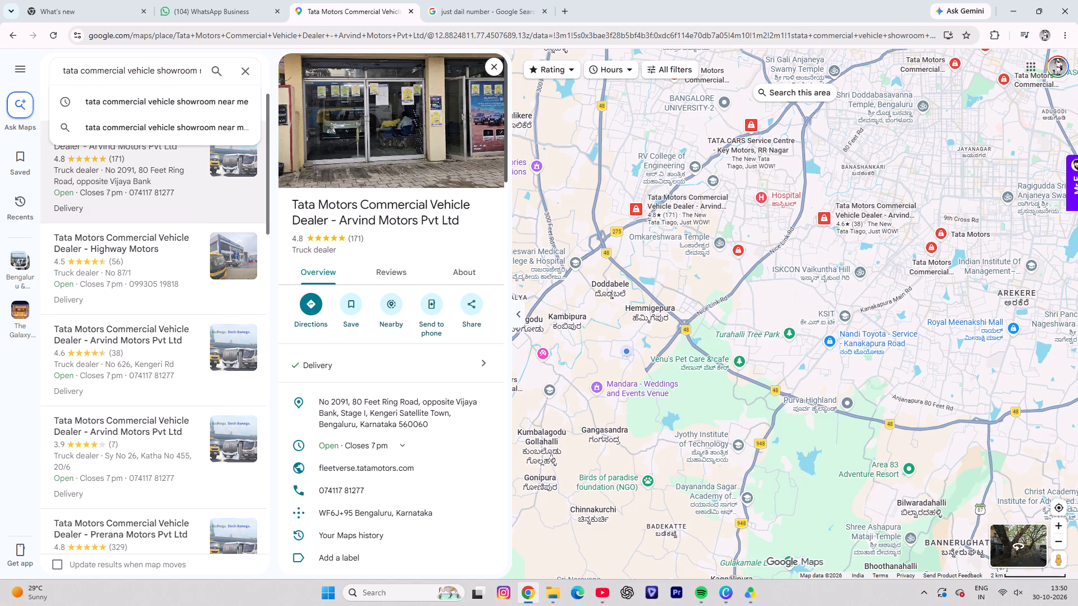
click(156, 70)
key(space)
text(10)
text(wheel)
key(space)
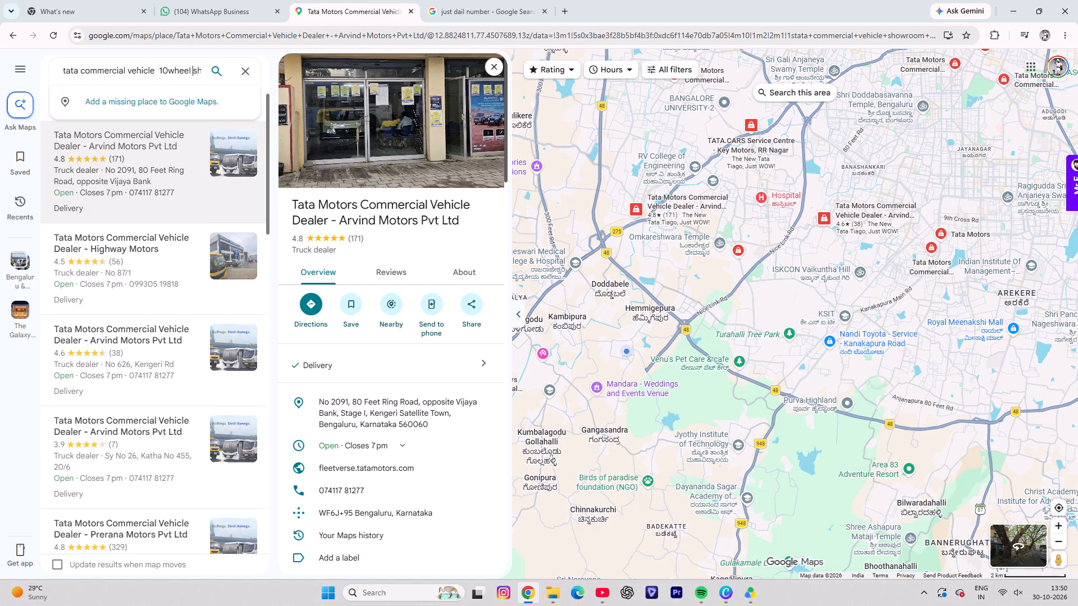
key(t)
text(ipper)
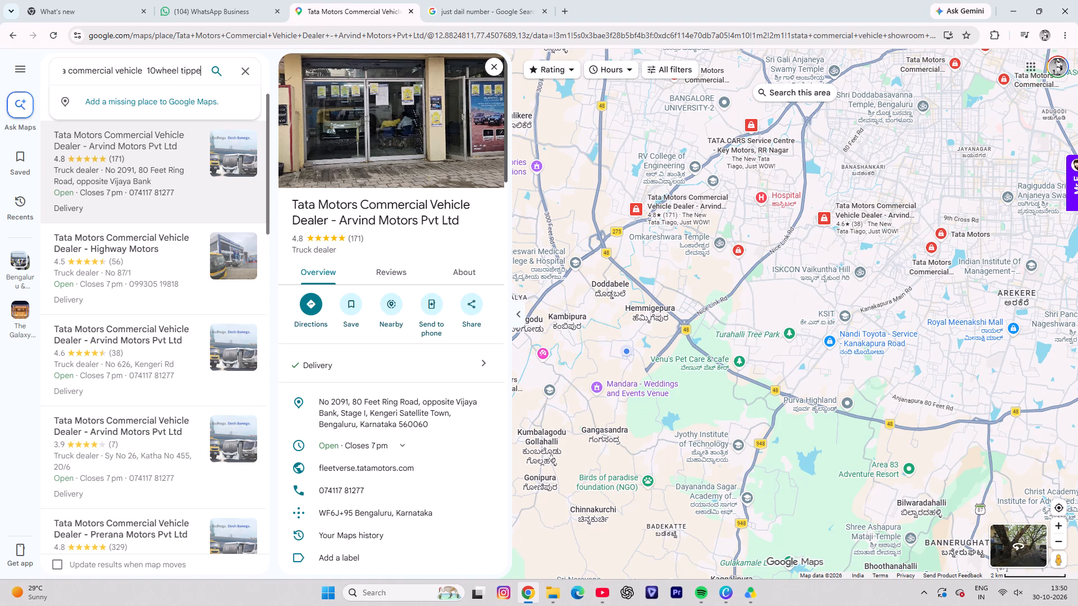
key(space)
key(Return)
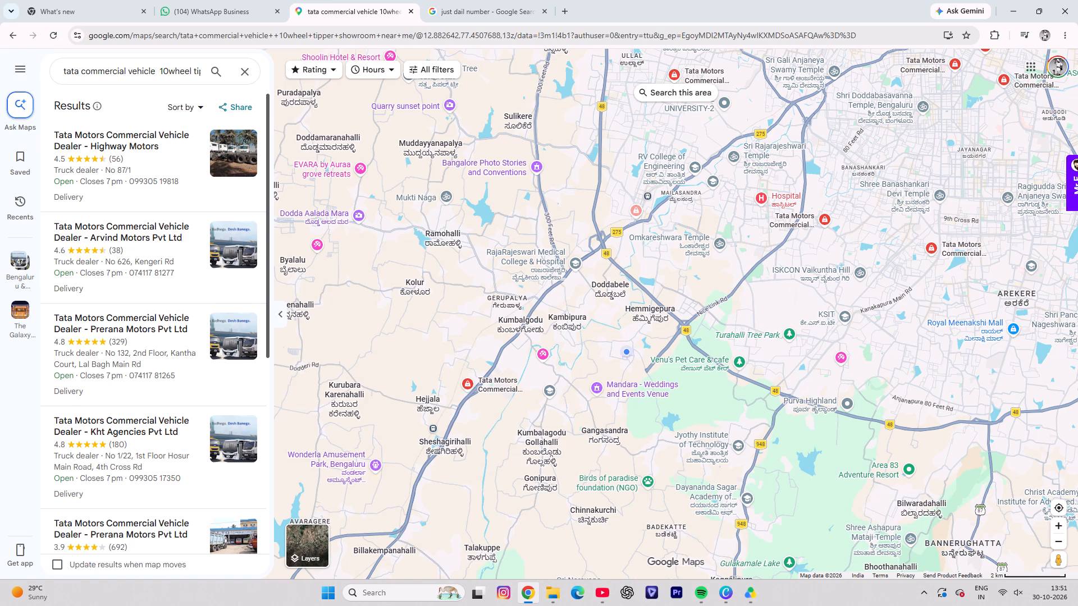
scroll(322, 288, up, 1)
scroll(321, 65, down, 3)
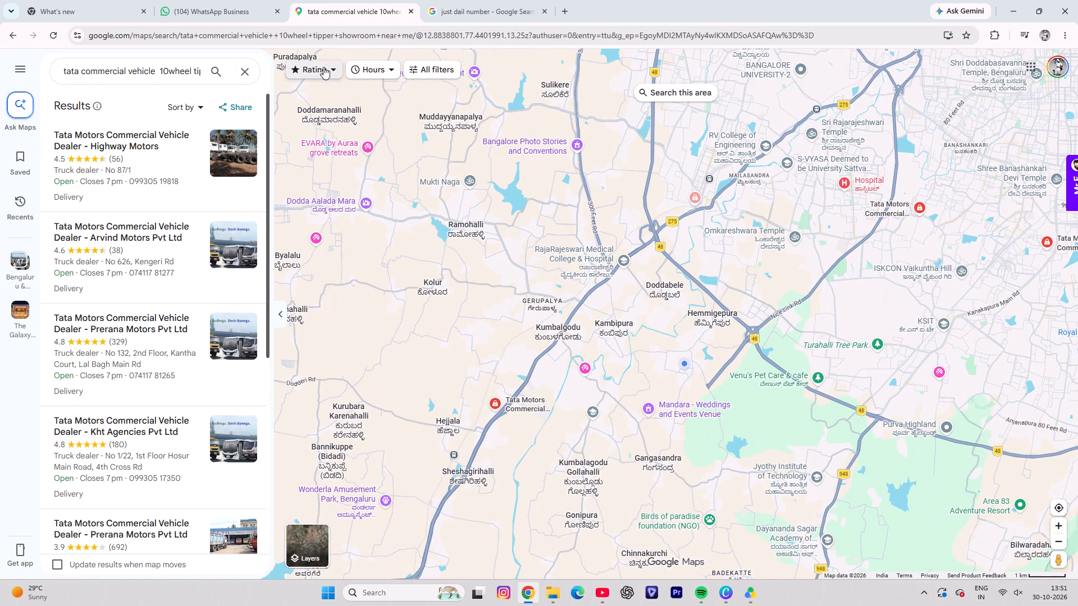
scroll(366, 57, down, 2)
scroll(175, 13, down, 3)
Switch to the Canva document and go to the blank page 2.
click(728, 589)
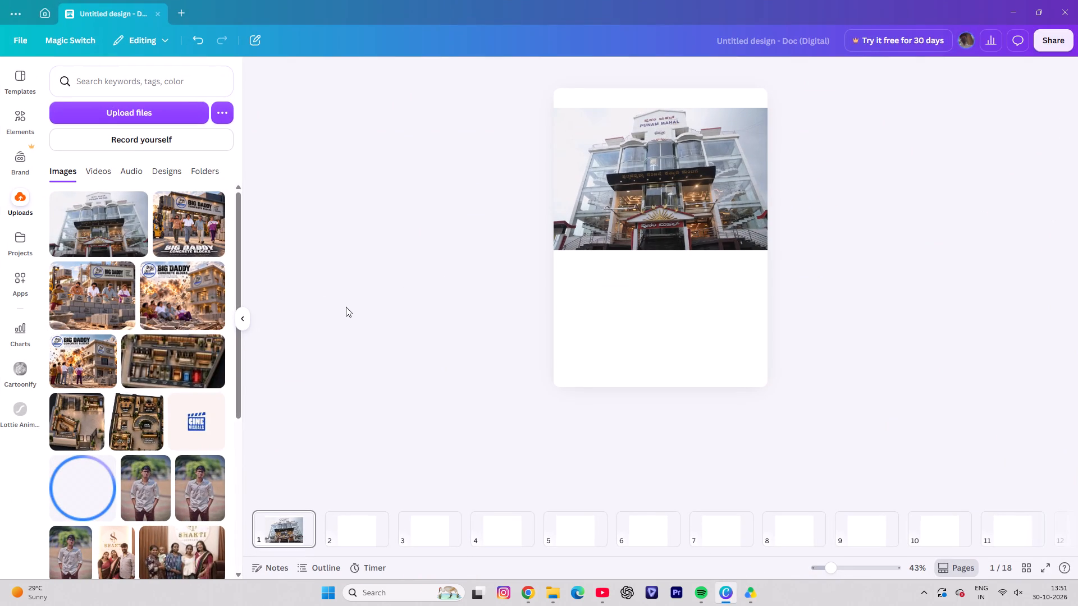
scroll(647, 282, down, 1)
scroll(639, 287, up, 1)
click(650, 217)
click(609, 301)
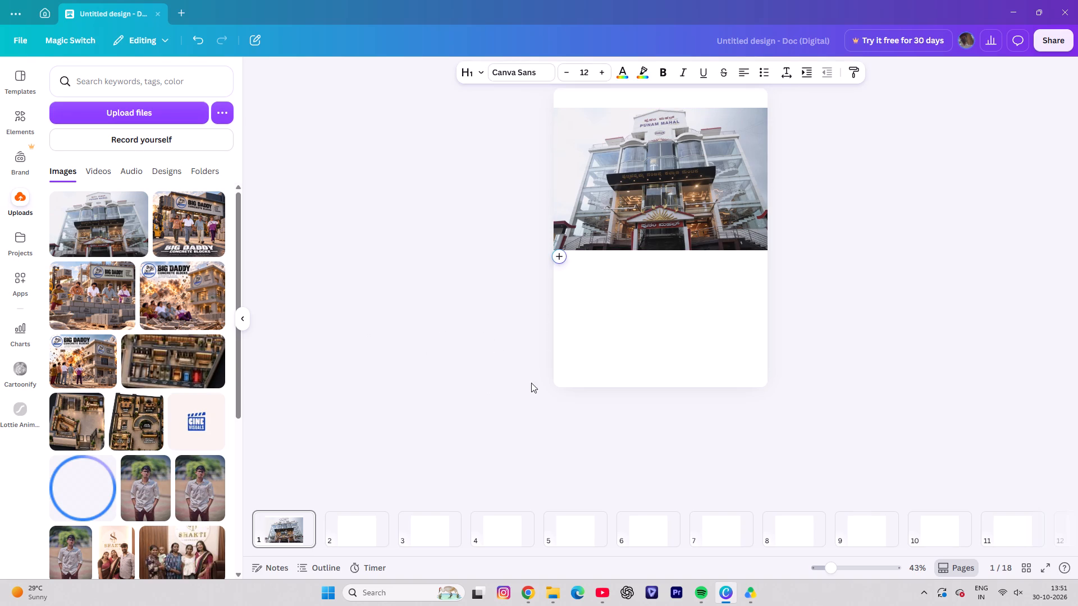
drag(349, 521, 343, 527)
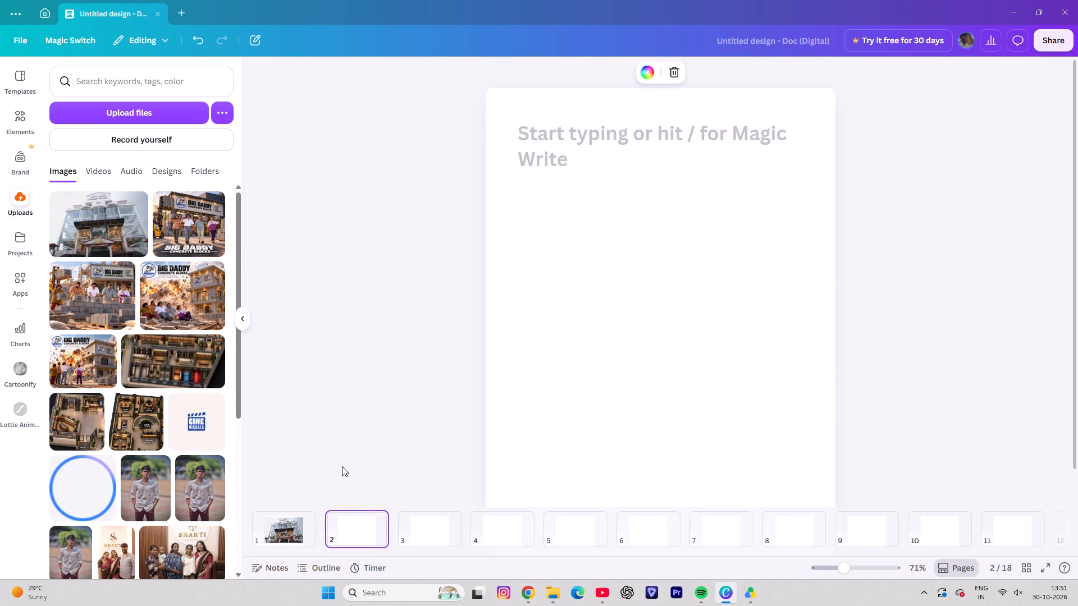
Open the file chooser for uploading and look through the photos in the shashi folder on the PortableSSD drive.
click(125, 115)
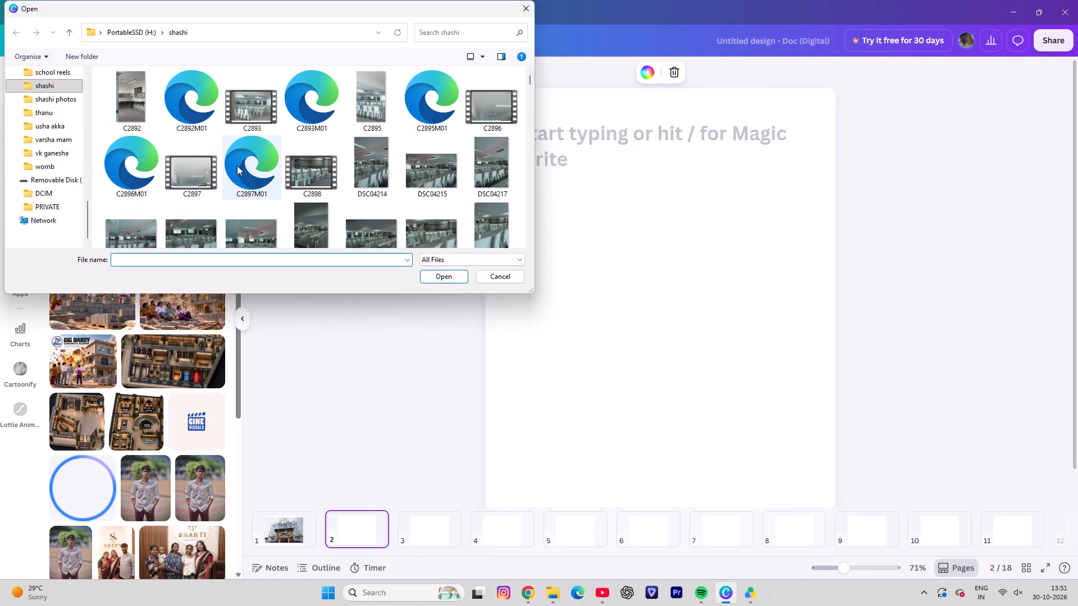
scroll(225, 171, down, 2)
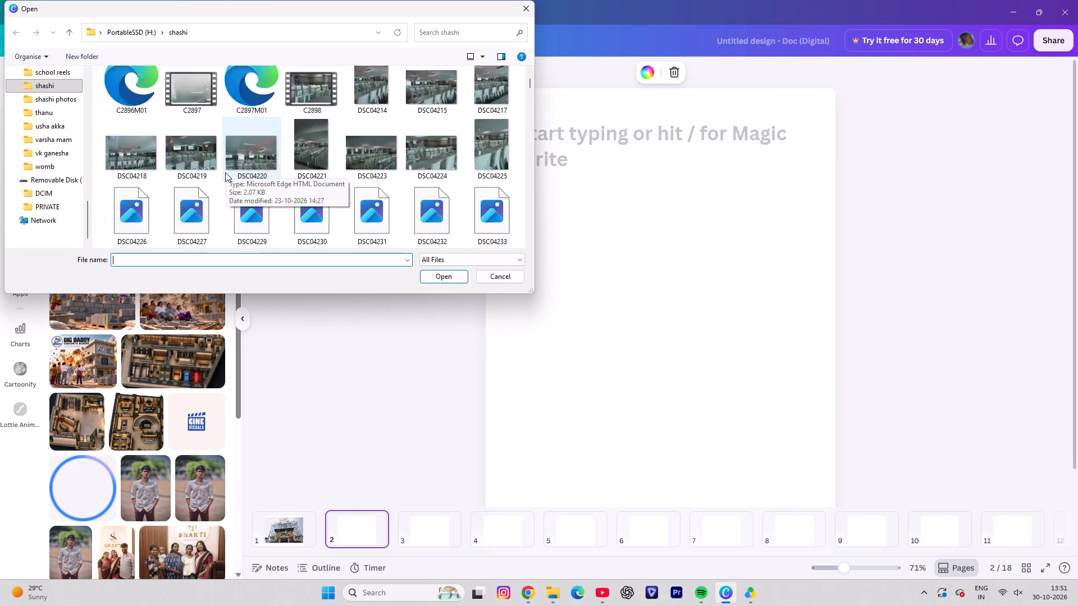
scroll(225, 172, down, 10)
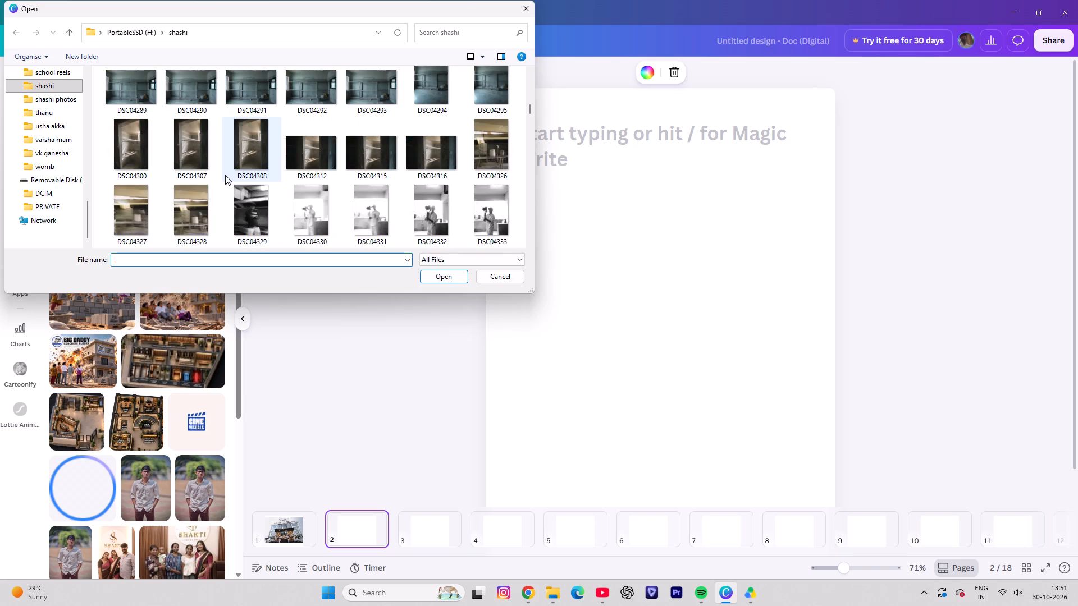
scroll(225, 175, down, 4)
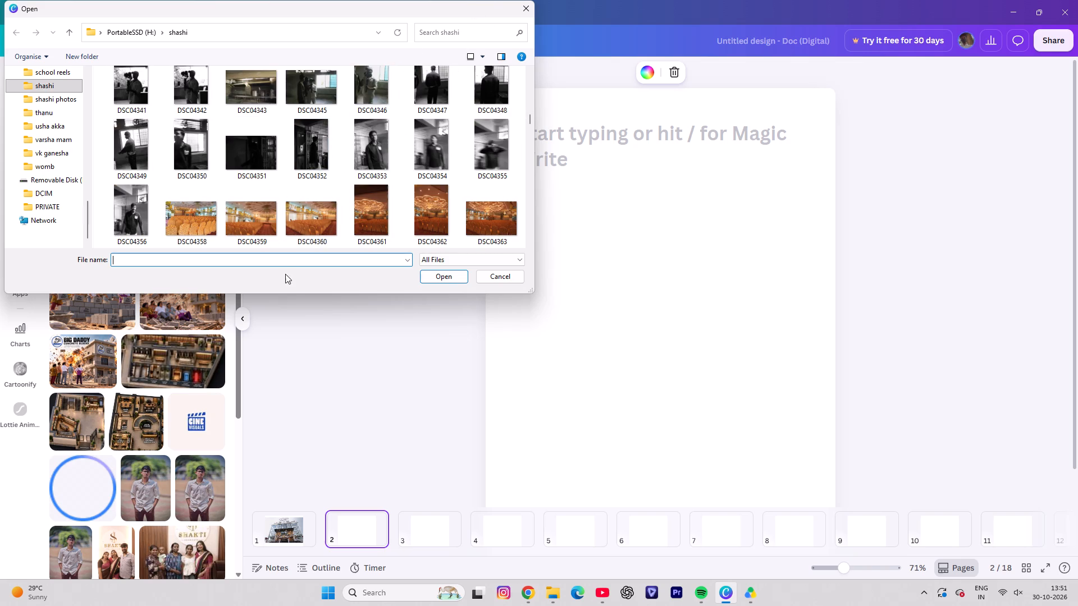
drag(286, 294, 269, 429)
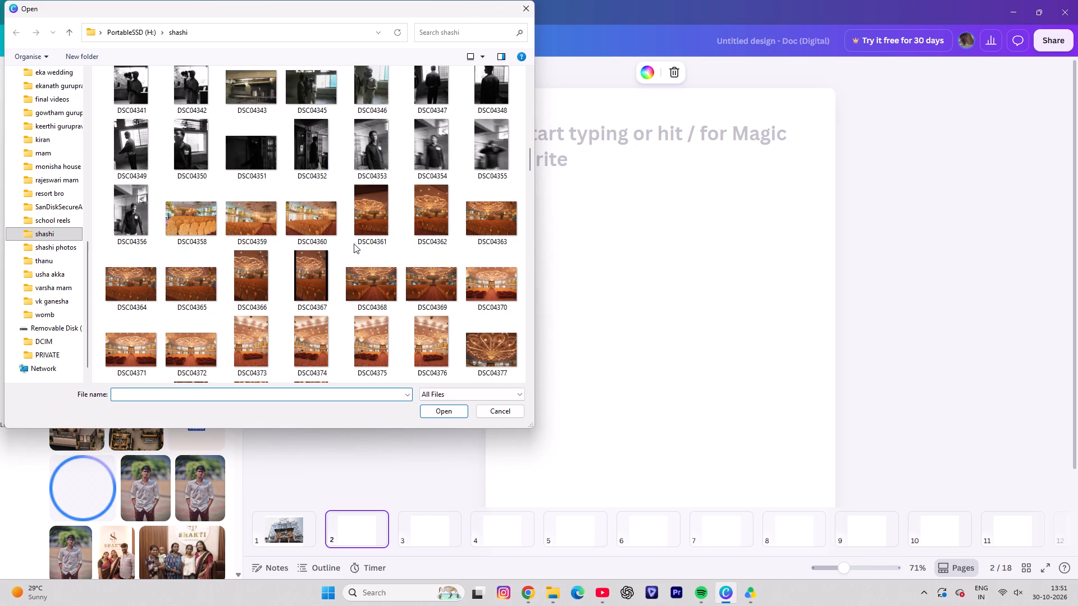
scroll(349, 250, up, 4)
scroll(348, 260, down, 13)
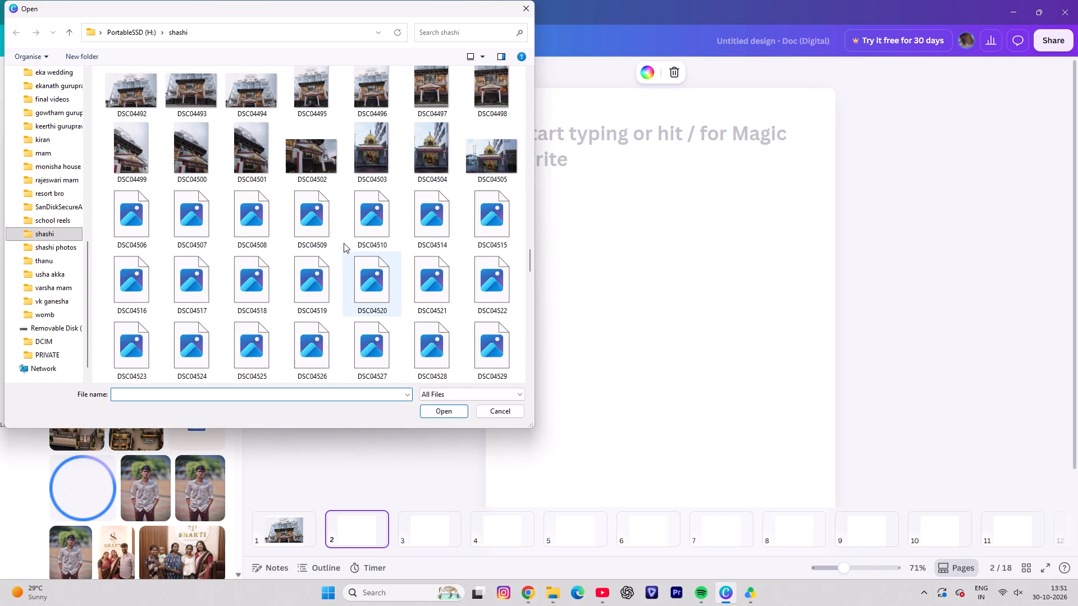
scroll(338, 247, down, 4)
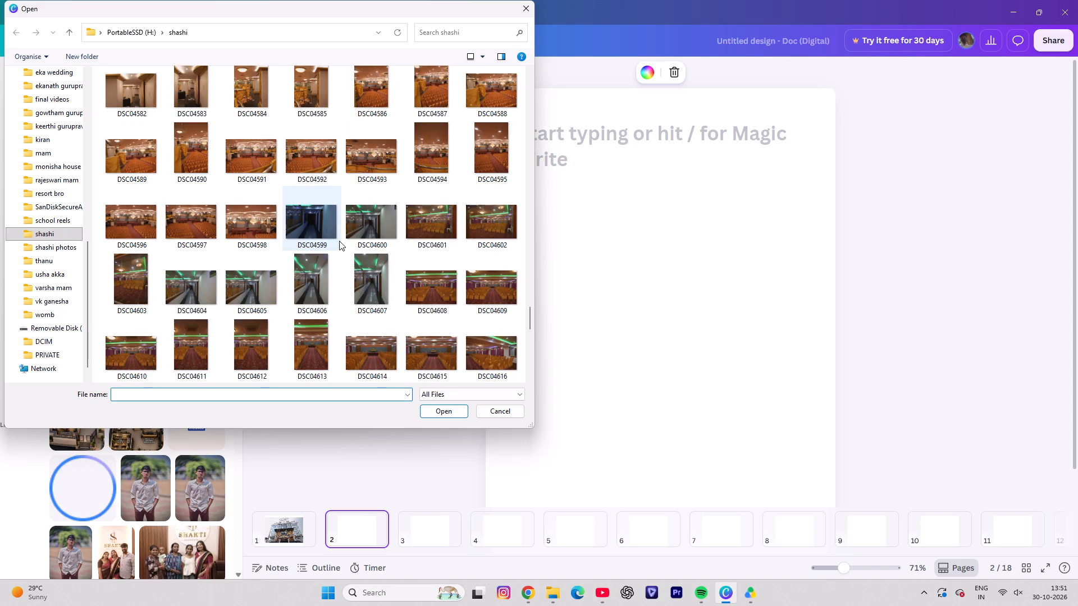
scroll(338, 242, down, 8)
scroll(337, 247, up, 5)
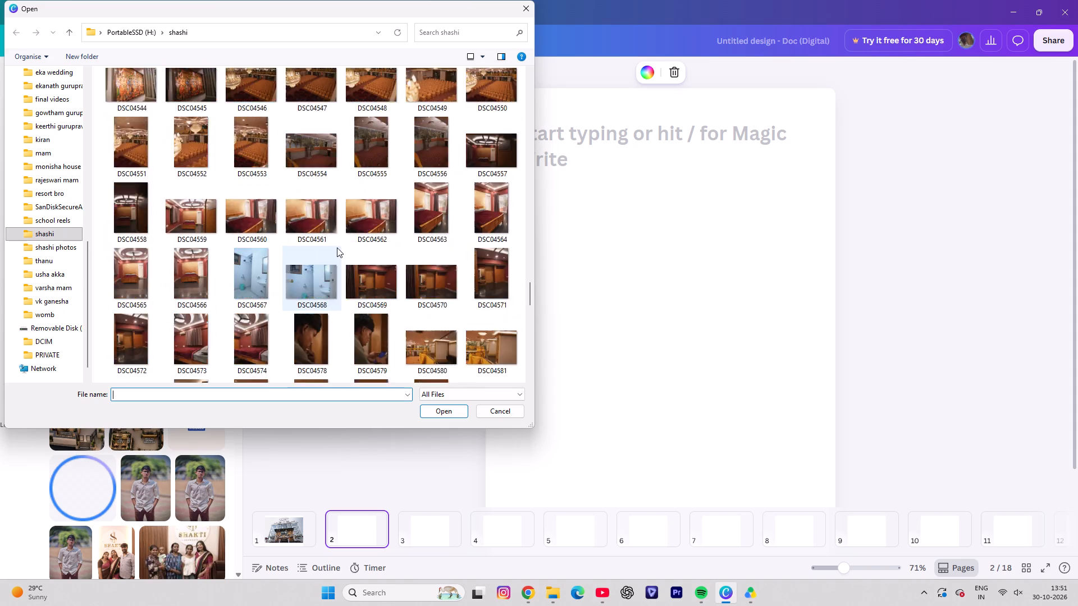
scroll(337, 247, up, 14)
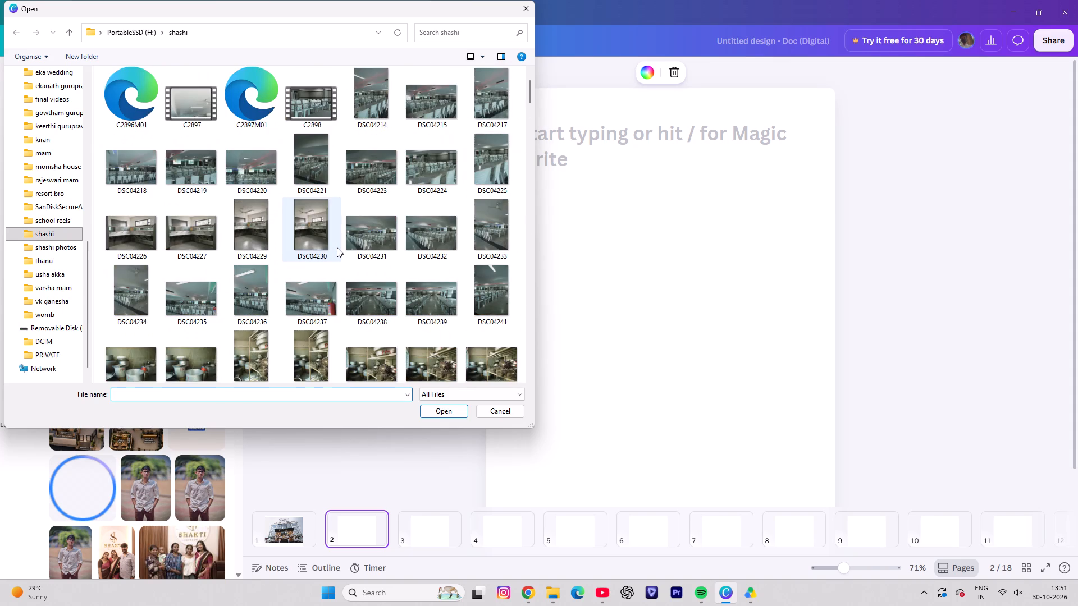
scroll(337, 247, up, 8)
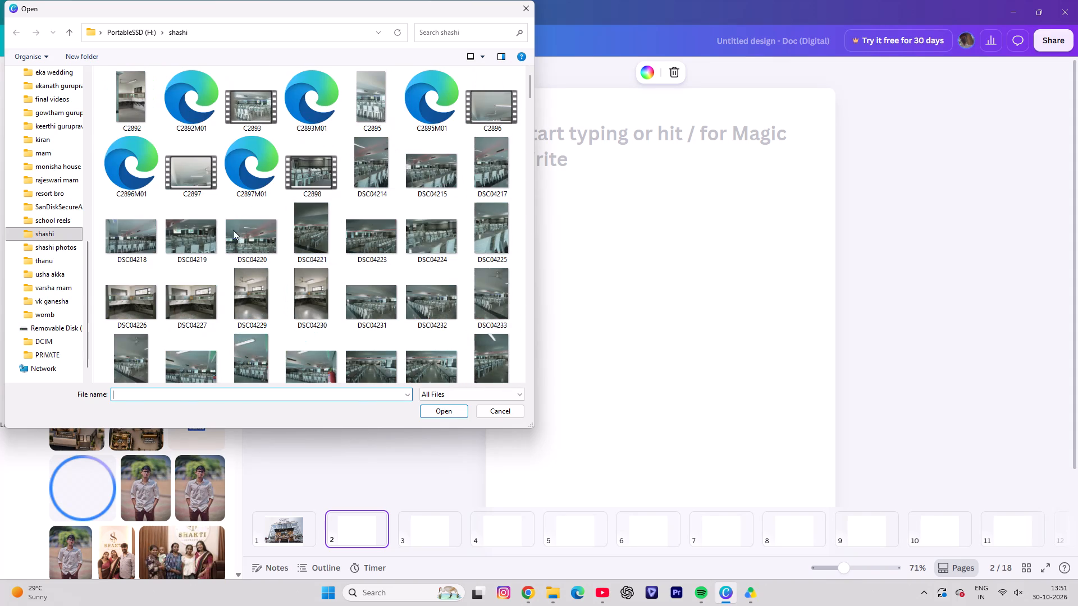
scroll(228, 229, down, 6)
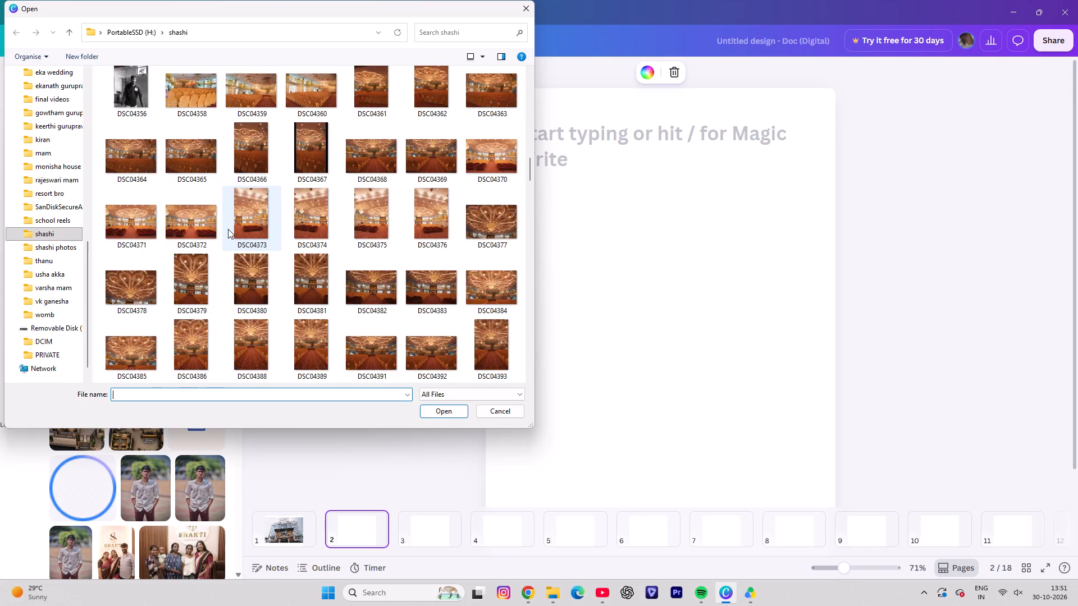
scroll(228, 229, down, 5)
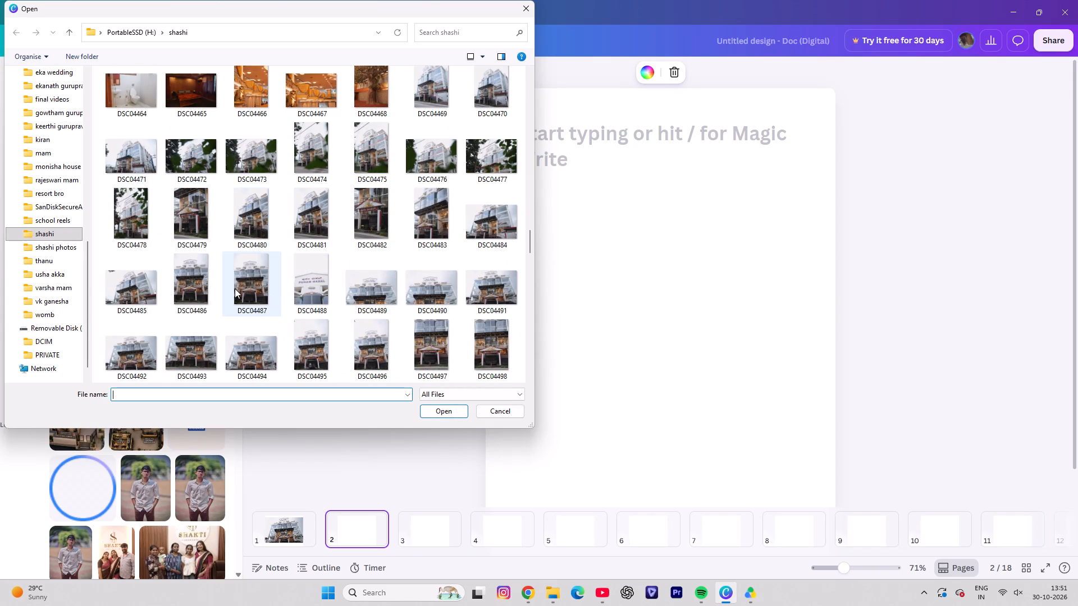
scroll(275, 287, down, 3)
scroll(275, 277, up, 1)
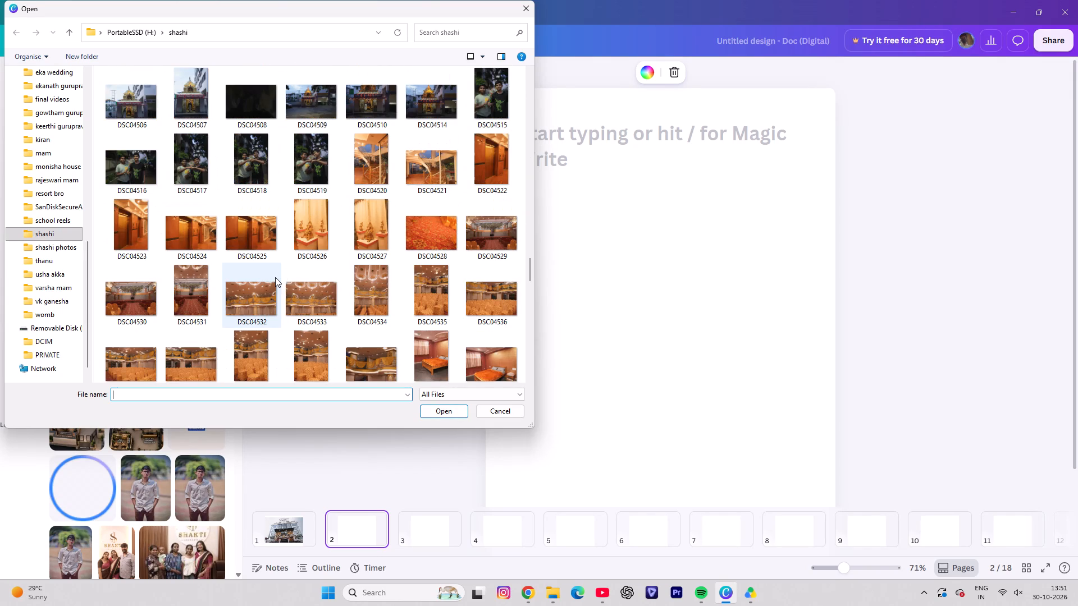
scroll(289, 266, down, 3)
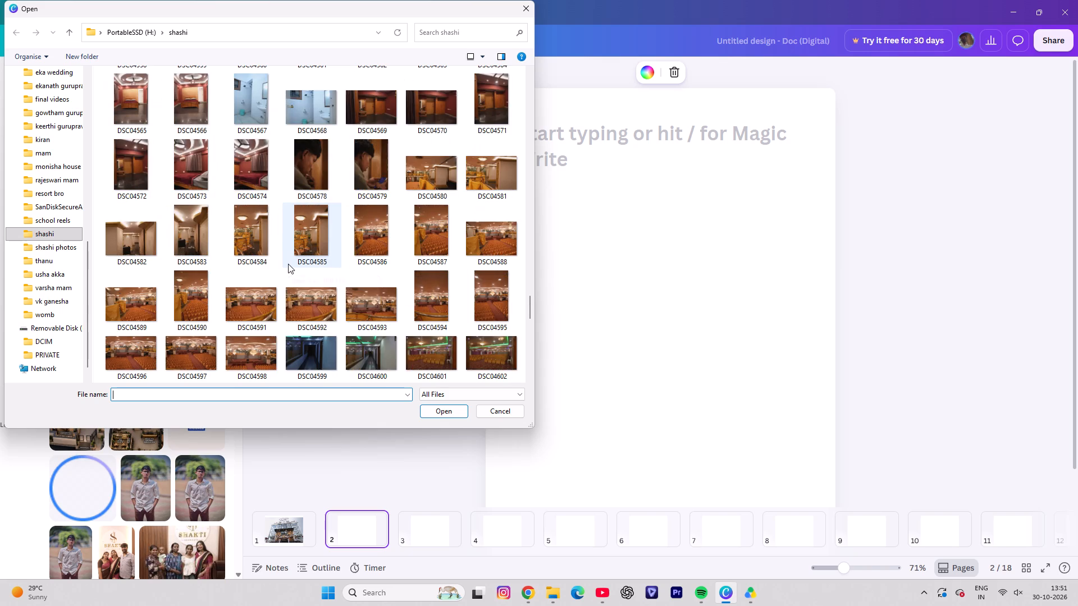
scroll(288, 263, down, 7)
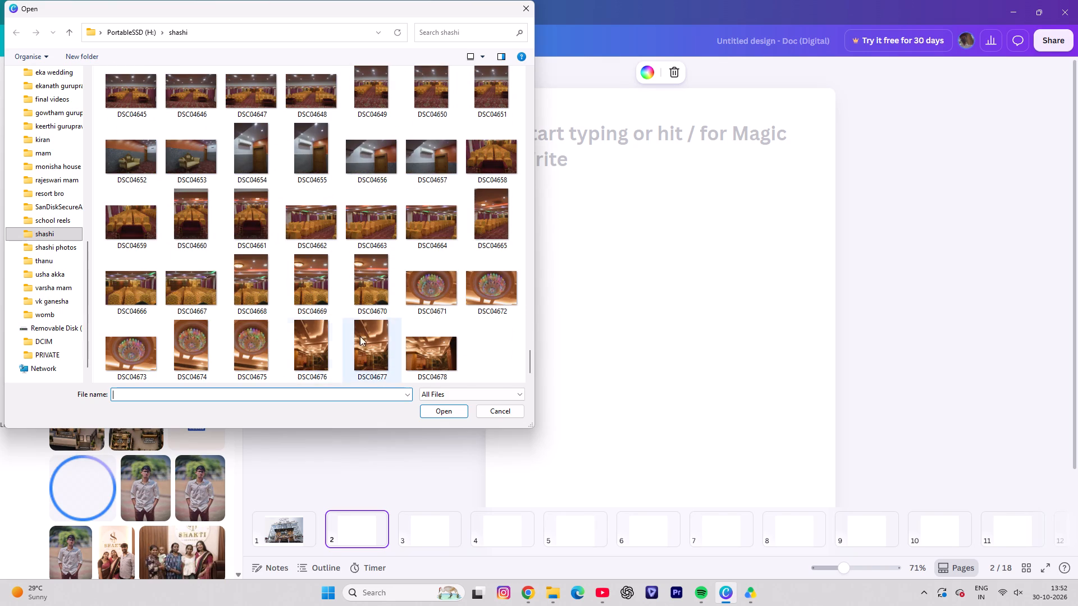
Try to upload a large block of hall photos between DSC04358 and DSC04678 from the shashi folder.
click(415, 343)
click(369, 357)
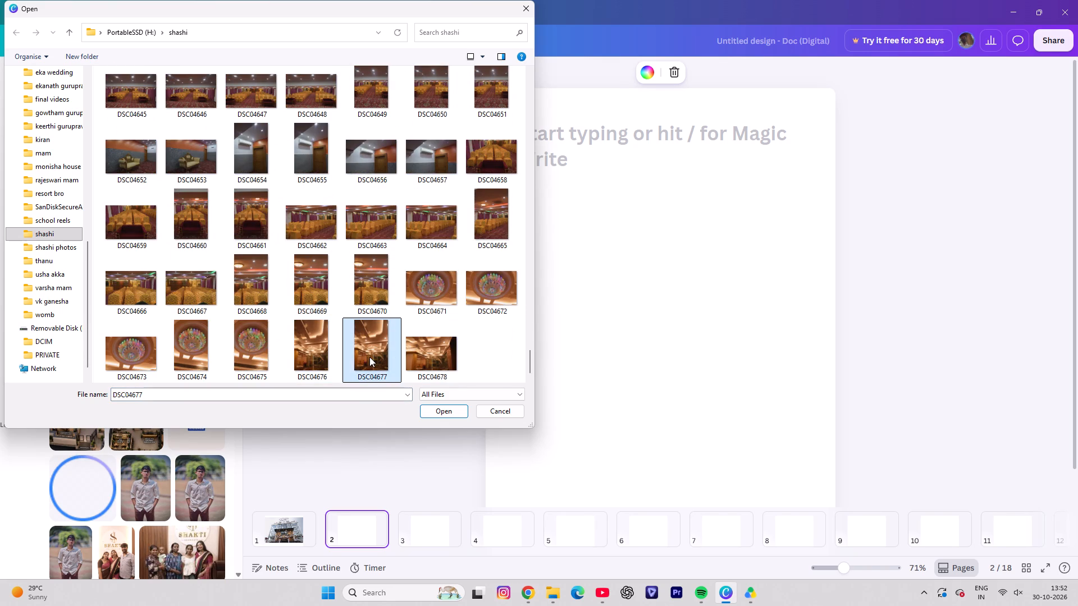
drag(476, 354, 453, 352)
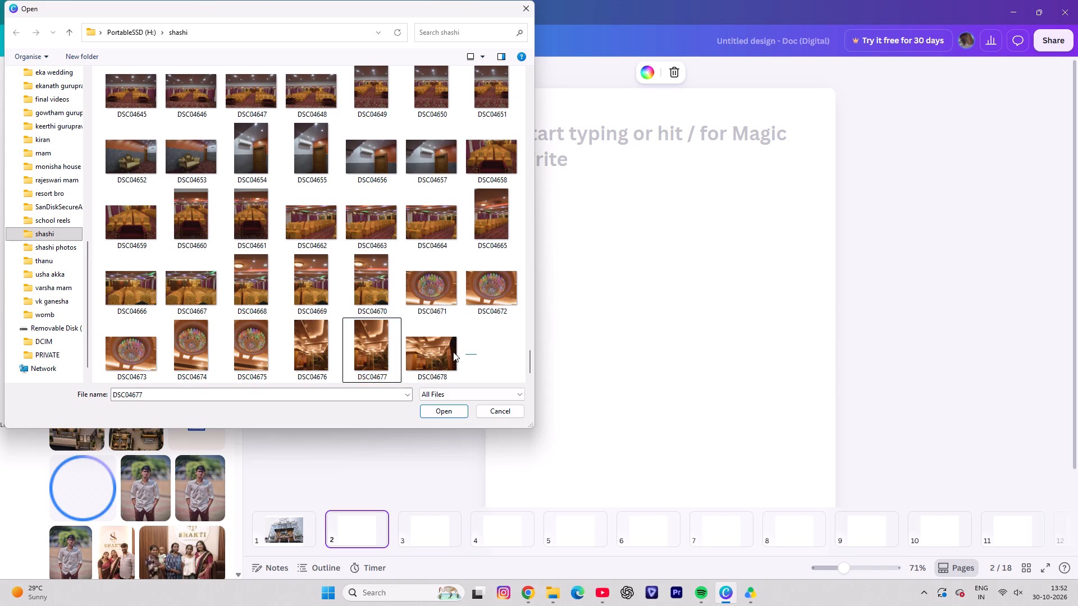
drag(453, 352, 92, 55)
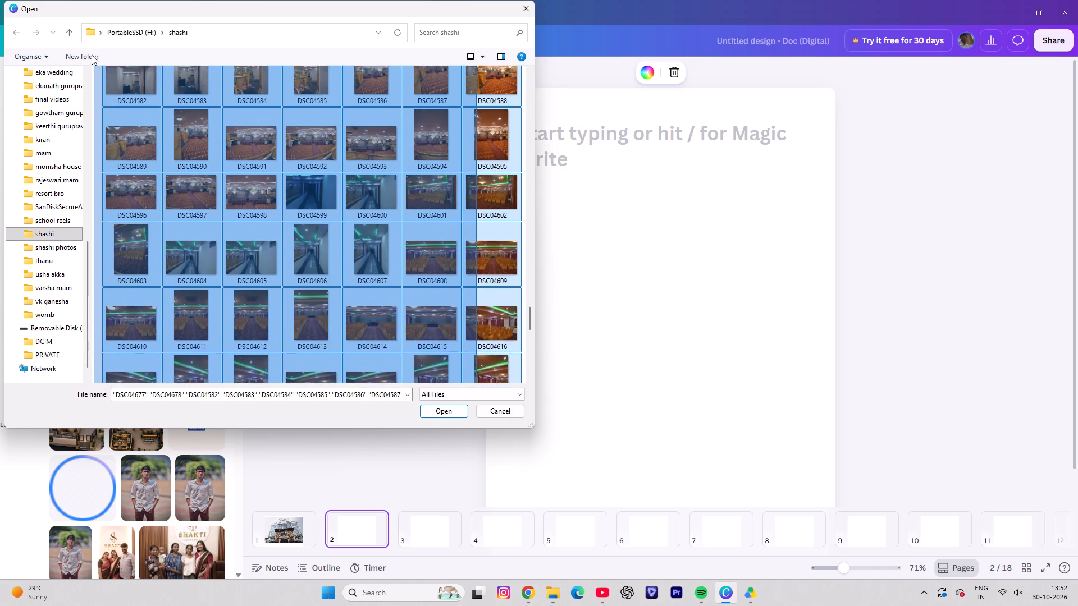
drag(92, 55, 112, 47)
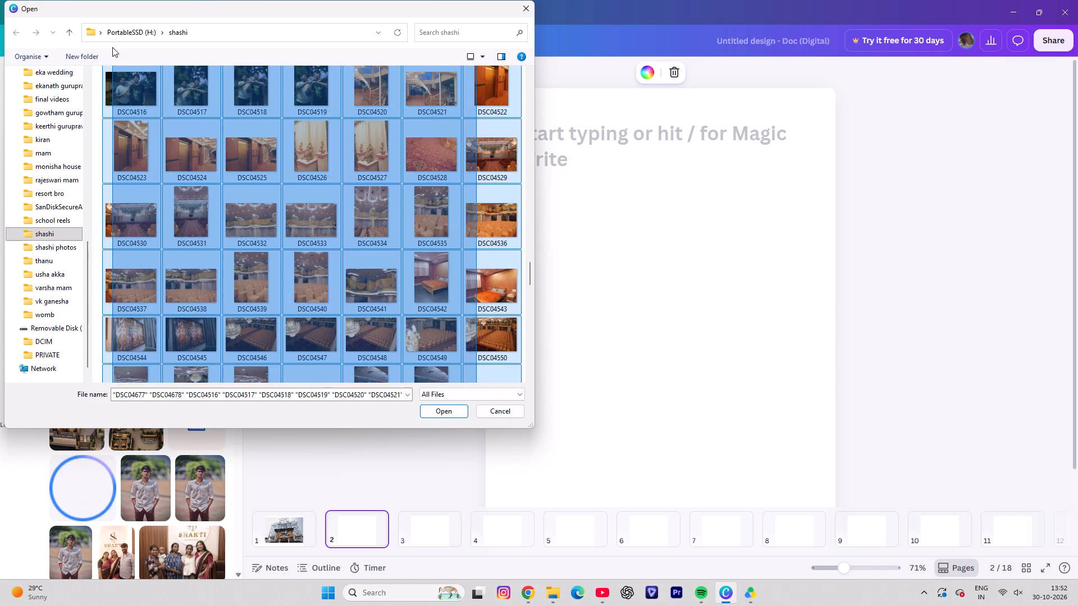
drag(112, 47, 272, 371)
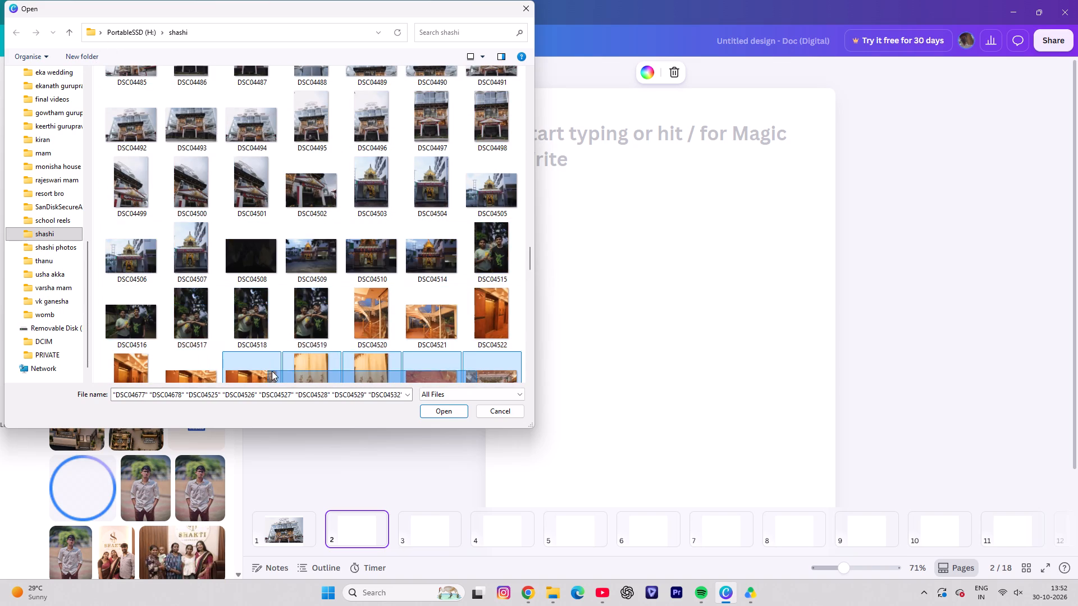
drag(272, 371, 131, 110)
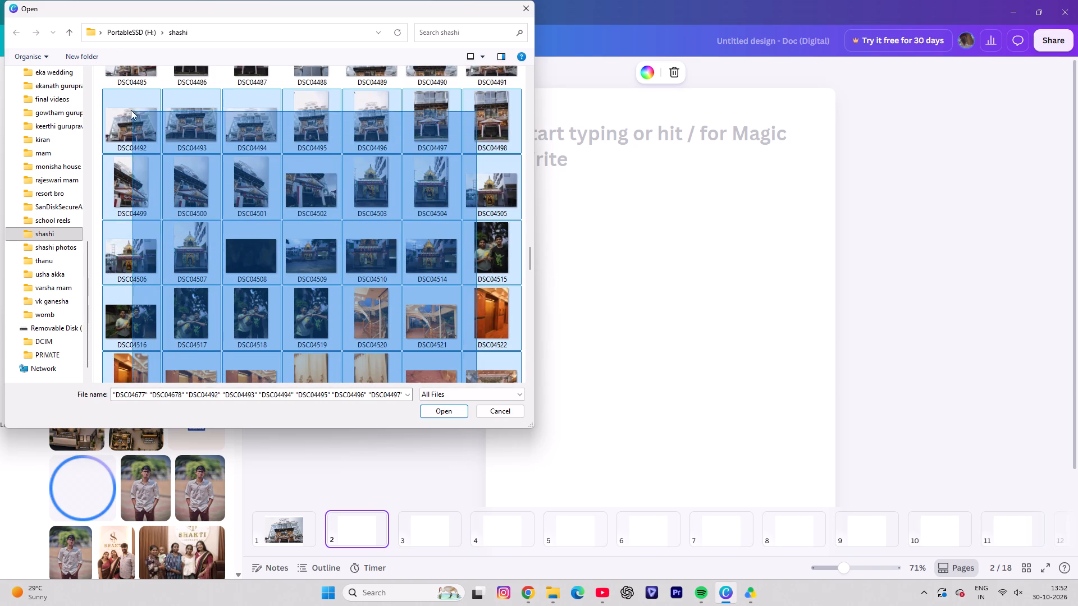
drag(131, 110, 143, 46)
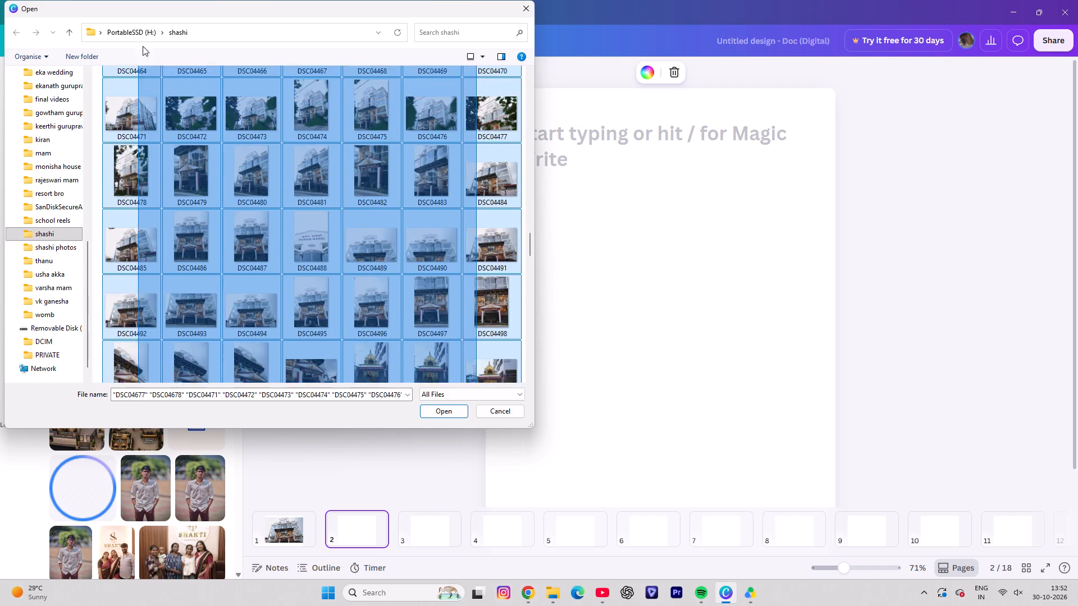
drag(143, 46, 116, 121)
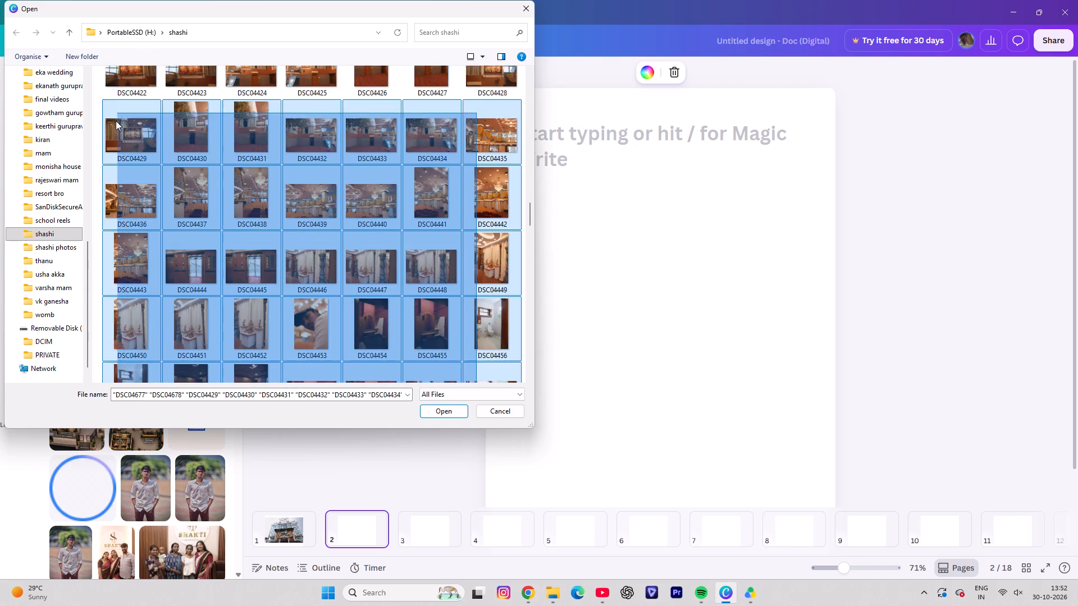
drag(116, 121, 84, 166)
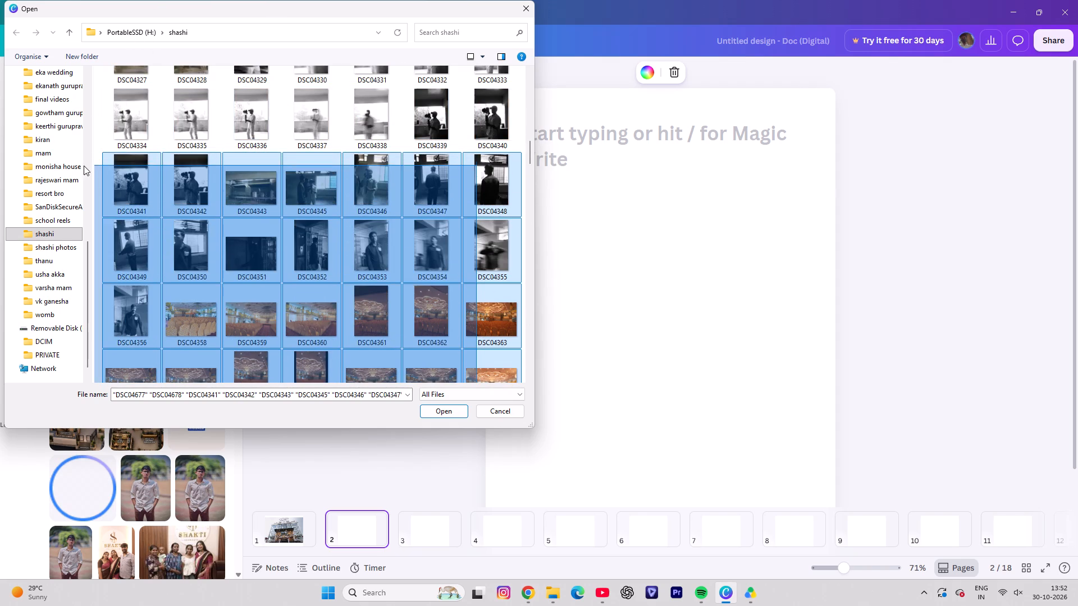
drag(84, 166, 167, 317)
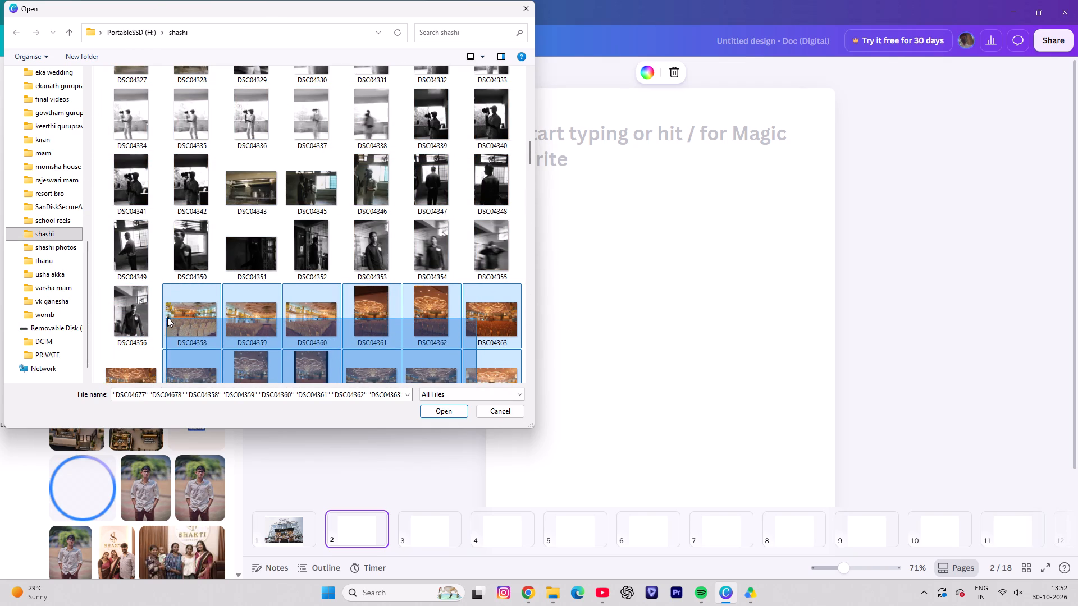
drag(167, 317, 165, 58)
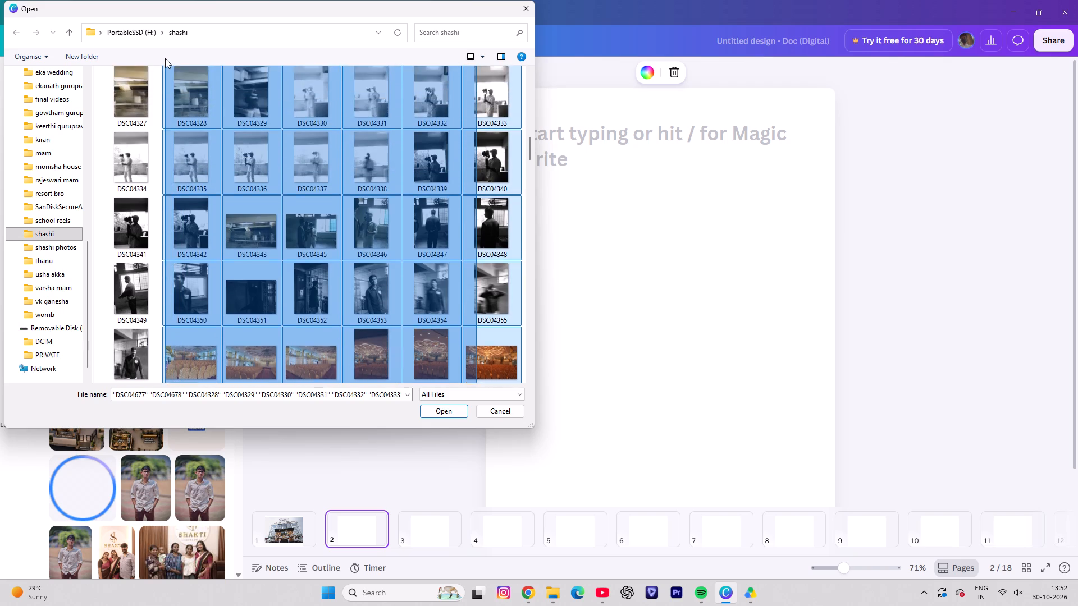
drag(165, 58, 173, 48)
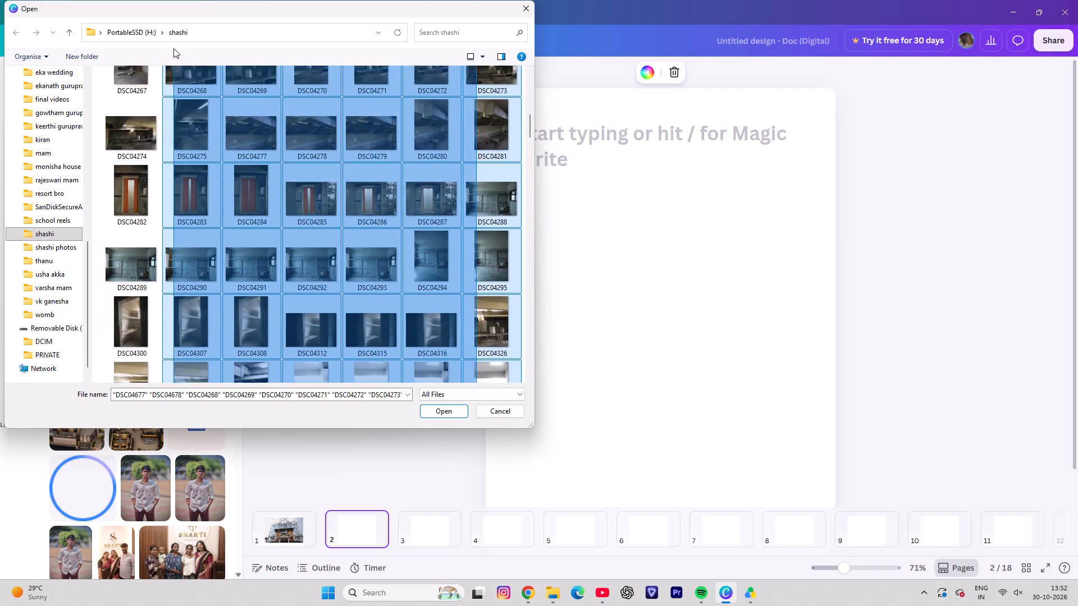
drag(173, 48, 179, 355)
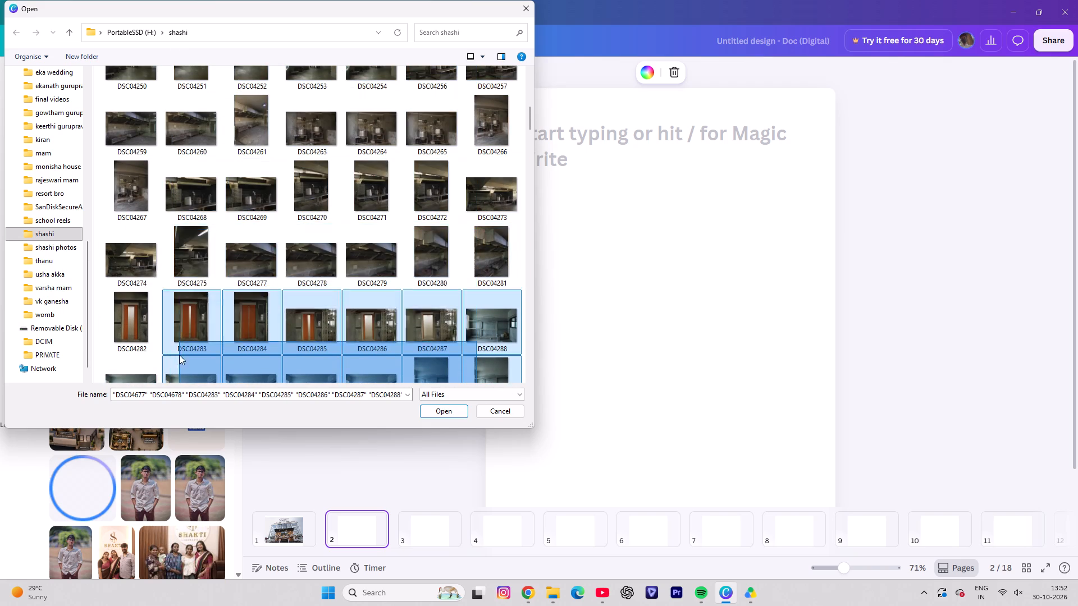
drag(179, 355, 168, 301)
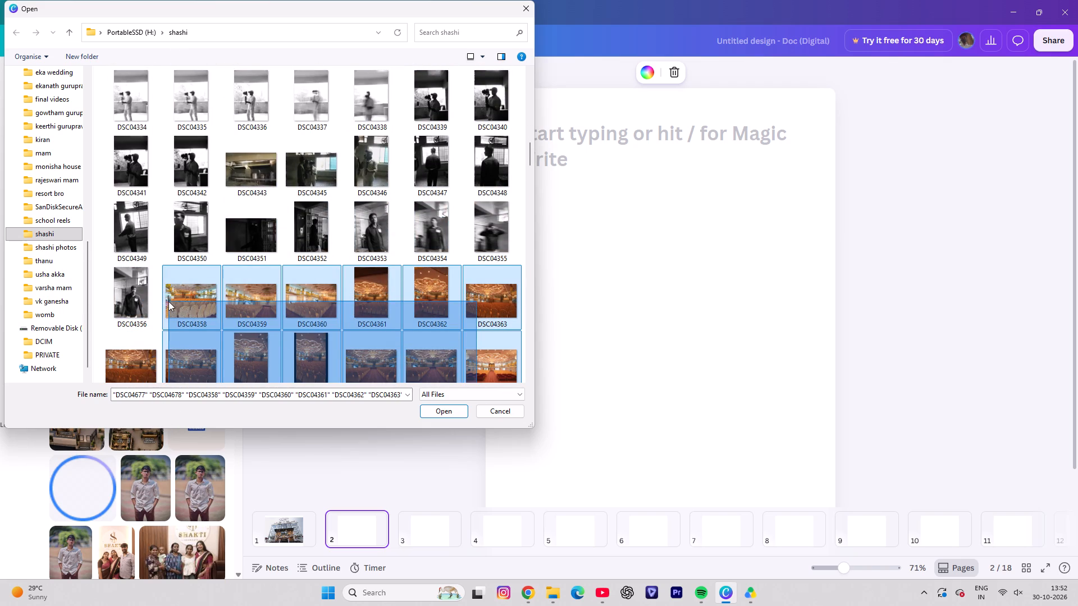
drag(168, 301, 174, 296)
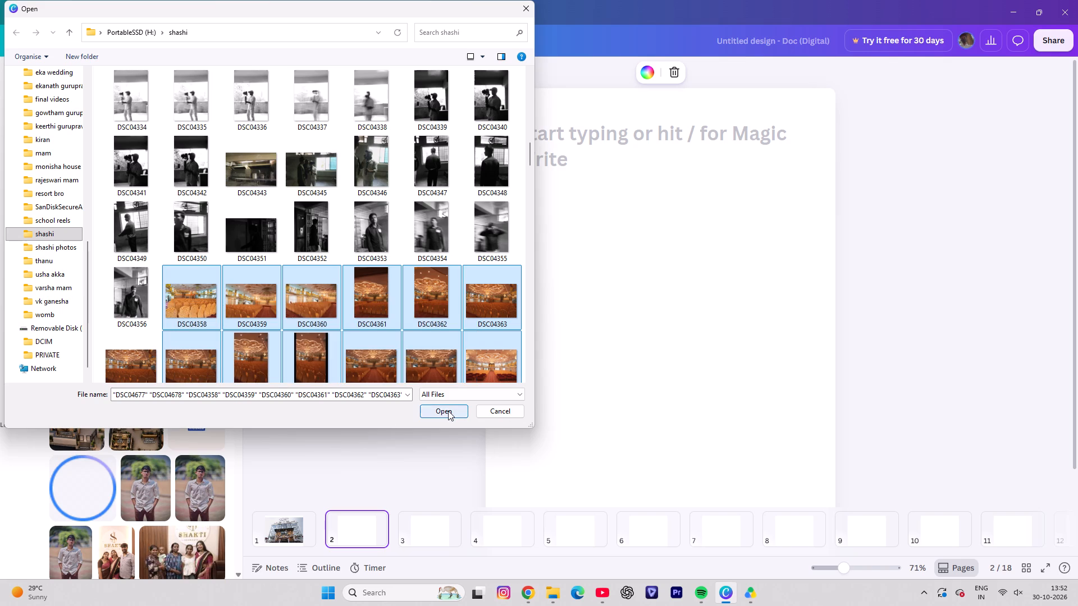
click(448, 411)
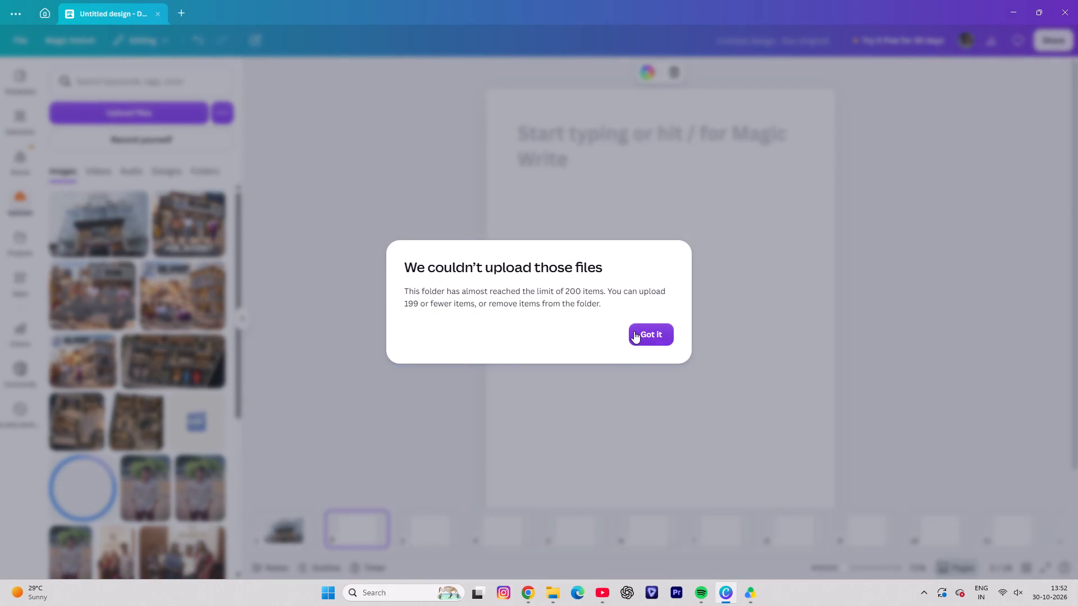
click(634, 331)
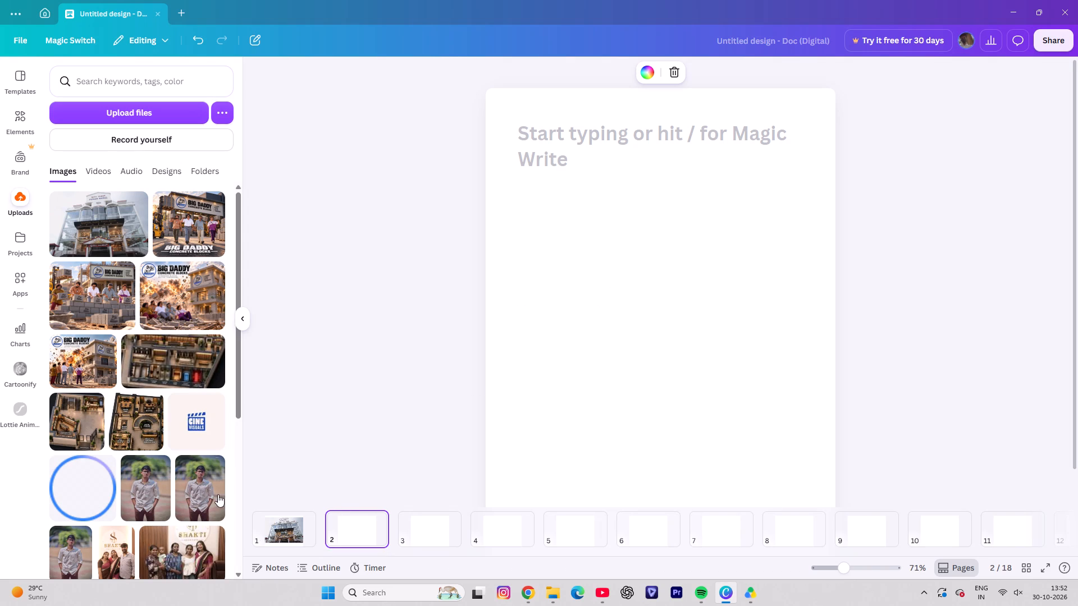
Upload the block of hall photos from DSC04530 through DSC04678 in the shashi folder on the PortableSSD drive.
scroll(139, 486, down, 2)
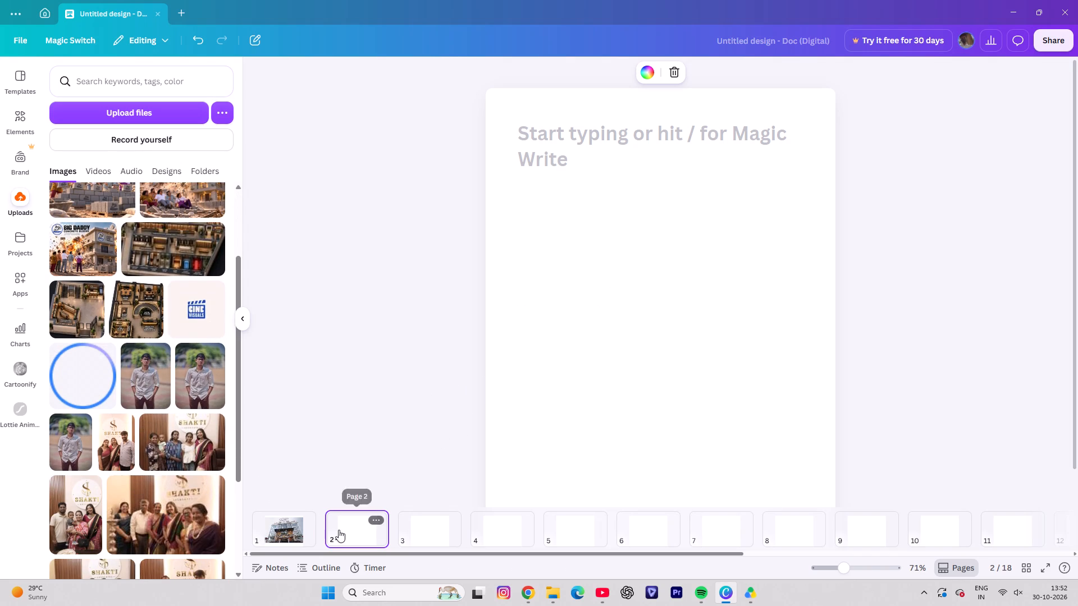
scroll(102, 403, up, 3)
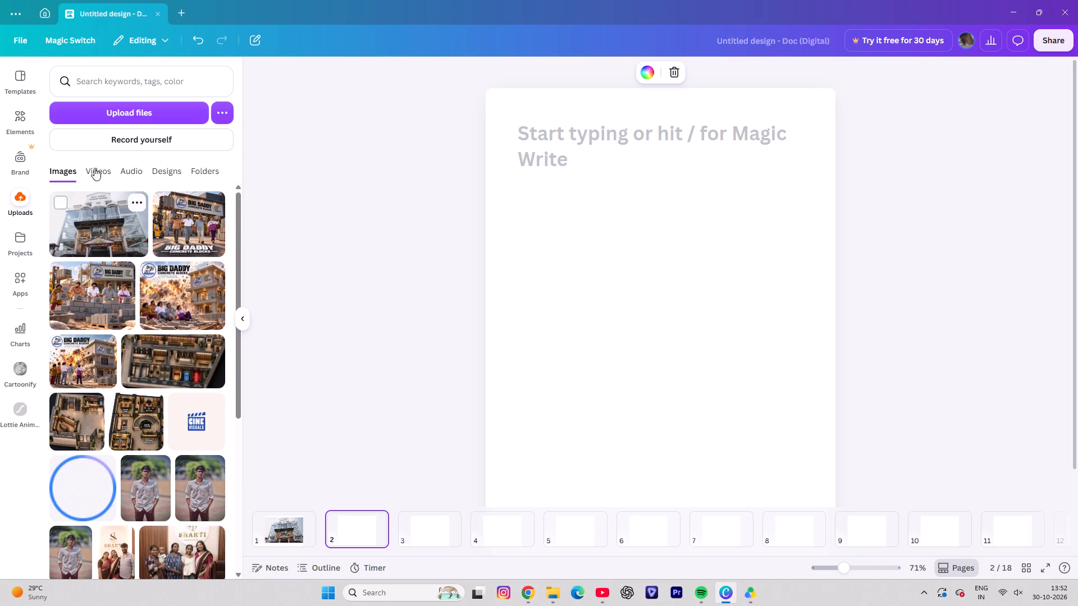
click(114, 119)
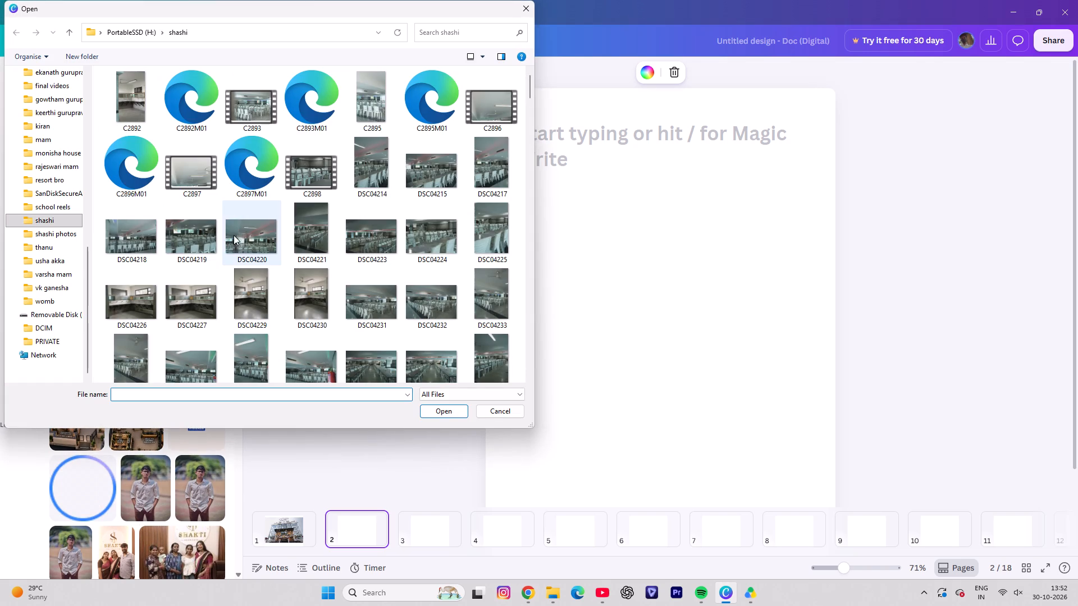
scroll(231, 229, down, 17)
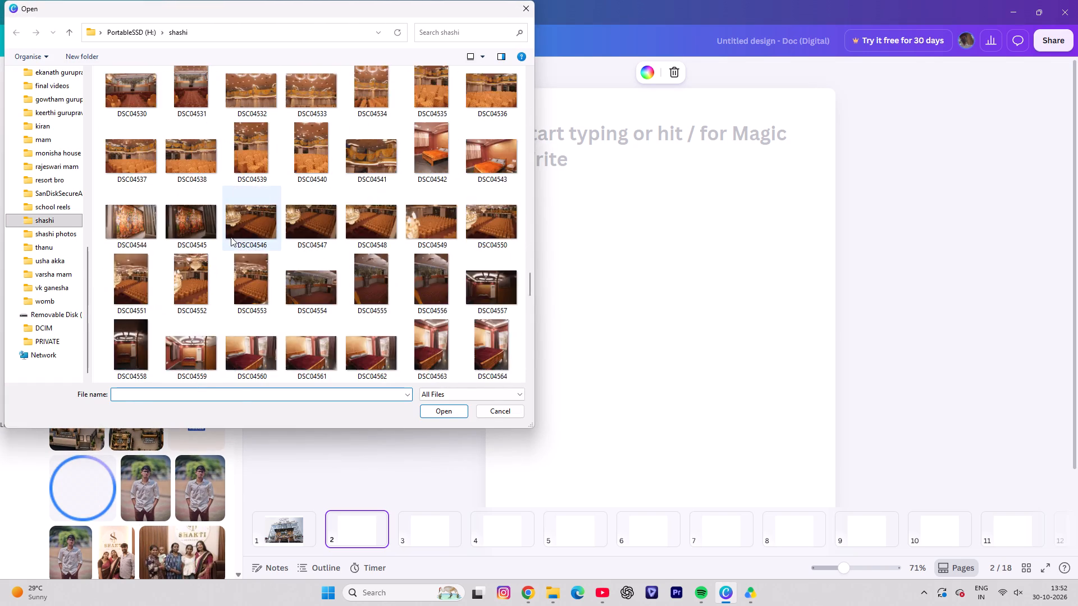
scroll(231, 238, down, 20)
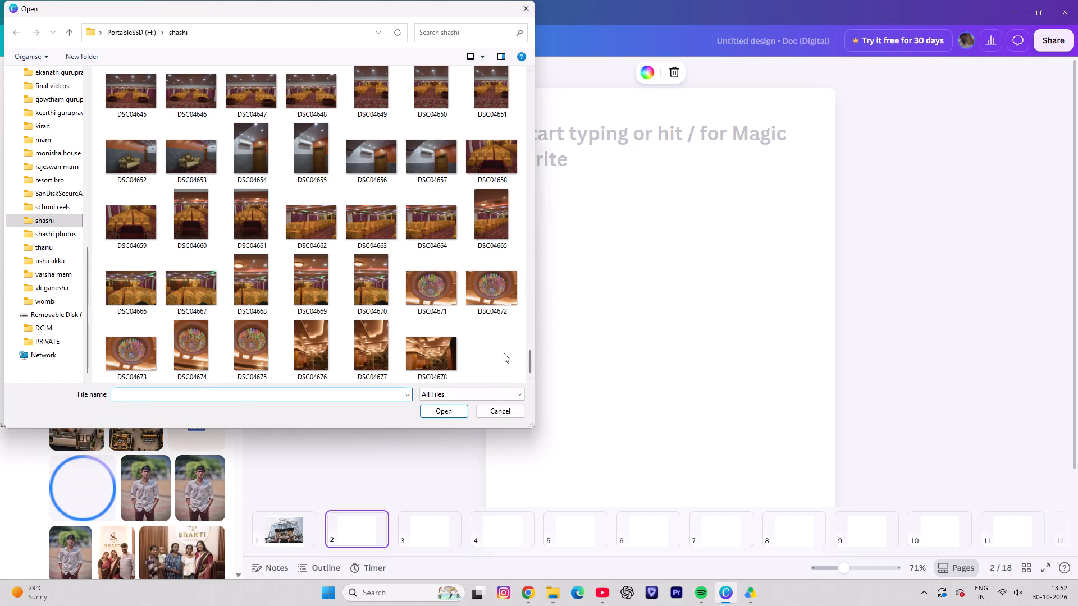
drag(504, 353, 83, 132)
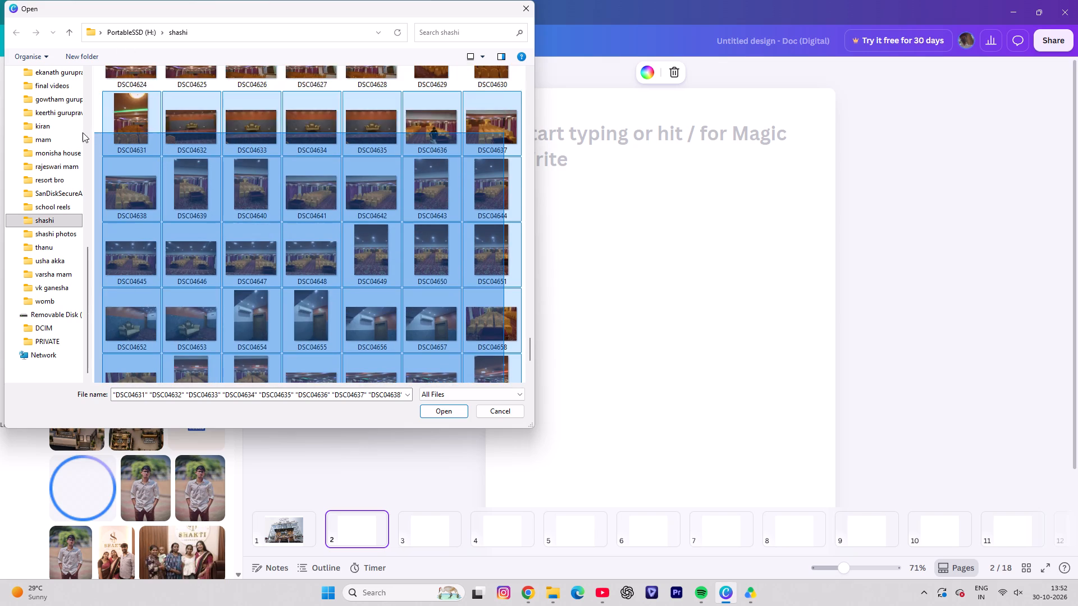
drag(83, 132, 103, 52)
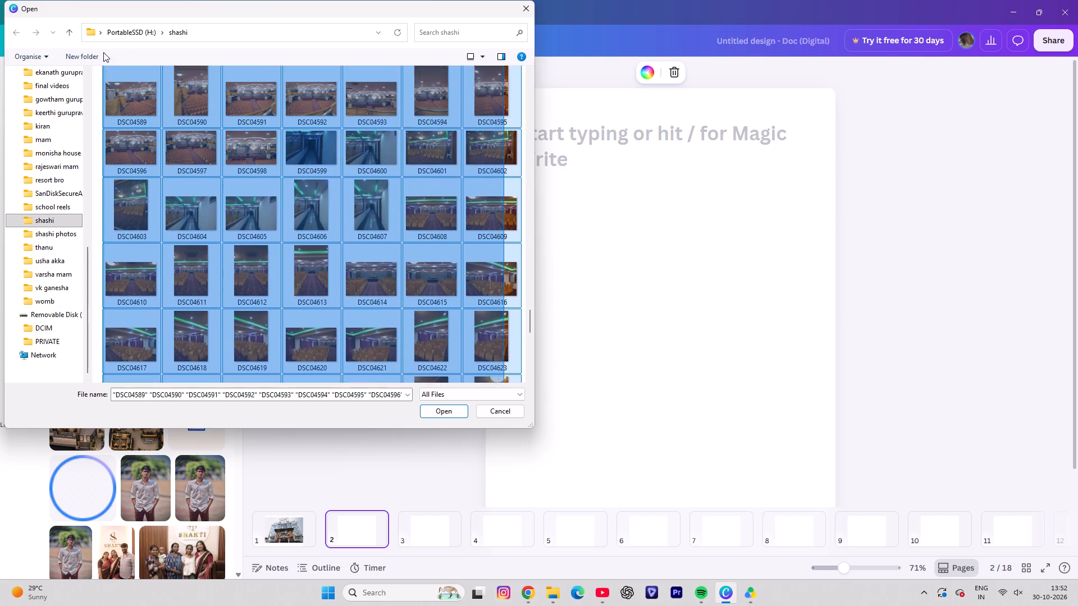
drag(103, 52, 112, 125)
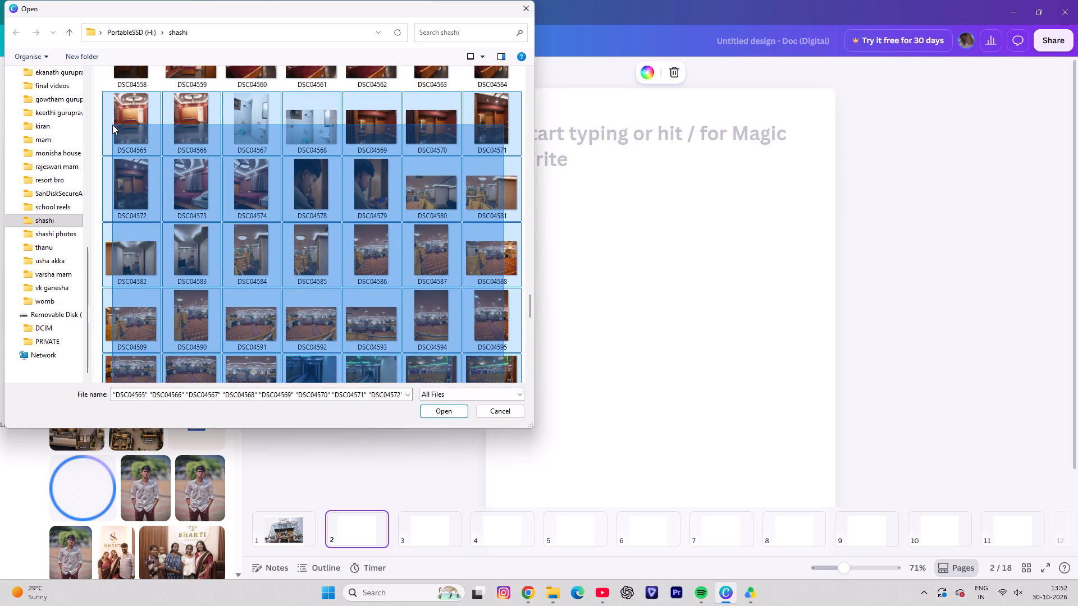
drag(112, 125, 114, 36)
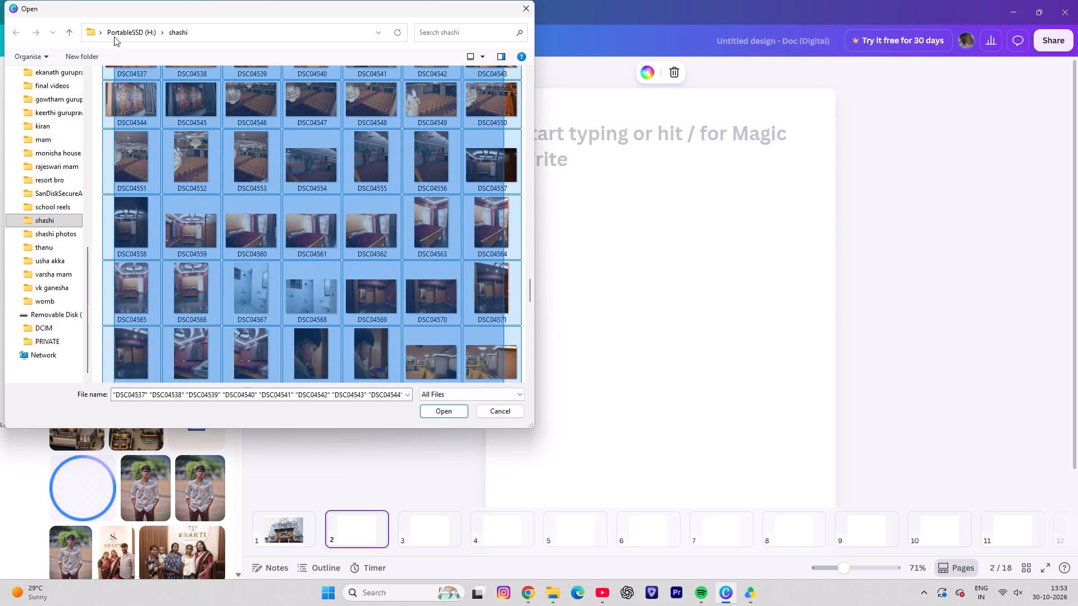
drag(114, 36, 113, 84)
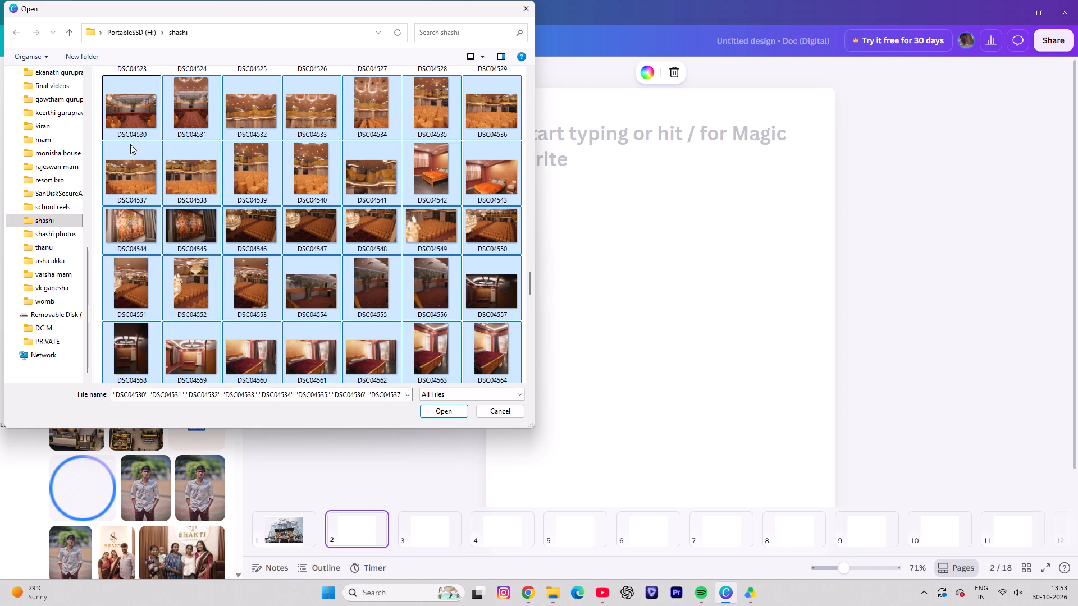
click(424, 408)
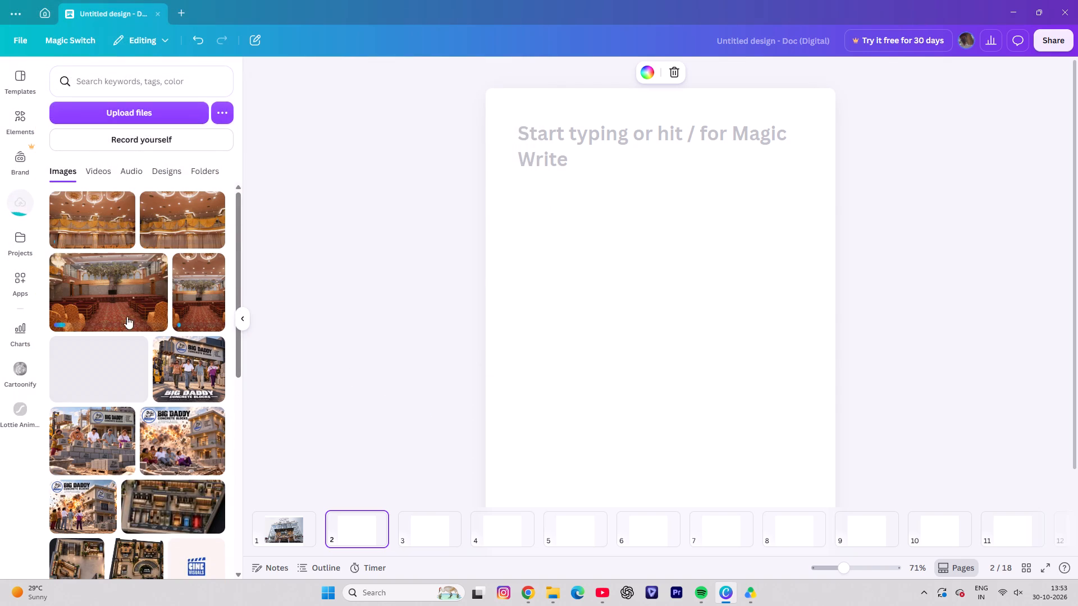
Look through the uploaded images to check which hall photos are arriving.
scroll(152, 361, up, 3)
scroll(108, 302, down, 3)
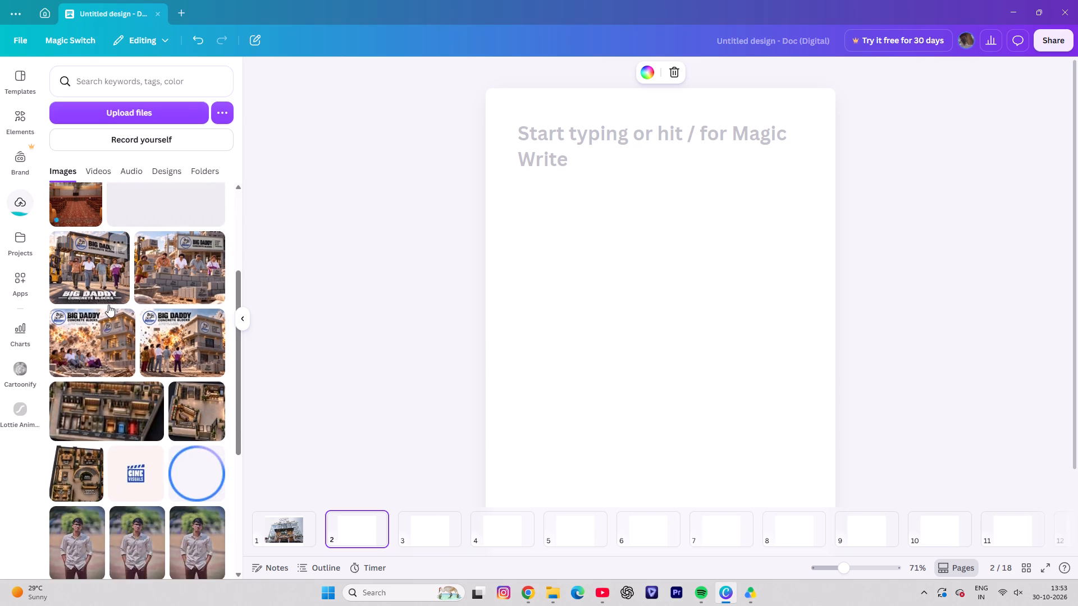
scroll(108, 305, up, 3)
scroll(589, 397, up, 5)
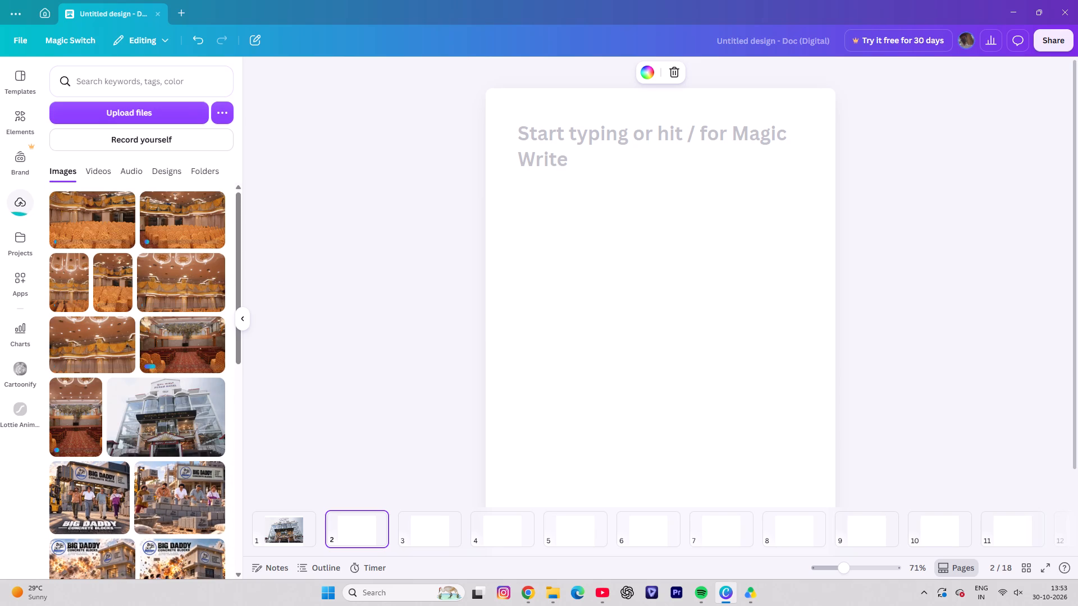
scroll(588, 397, up, 3)
scroll(586, 398, down, 3)
scroll(586, 398, up, 13)
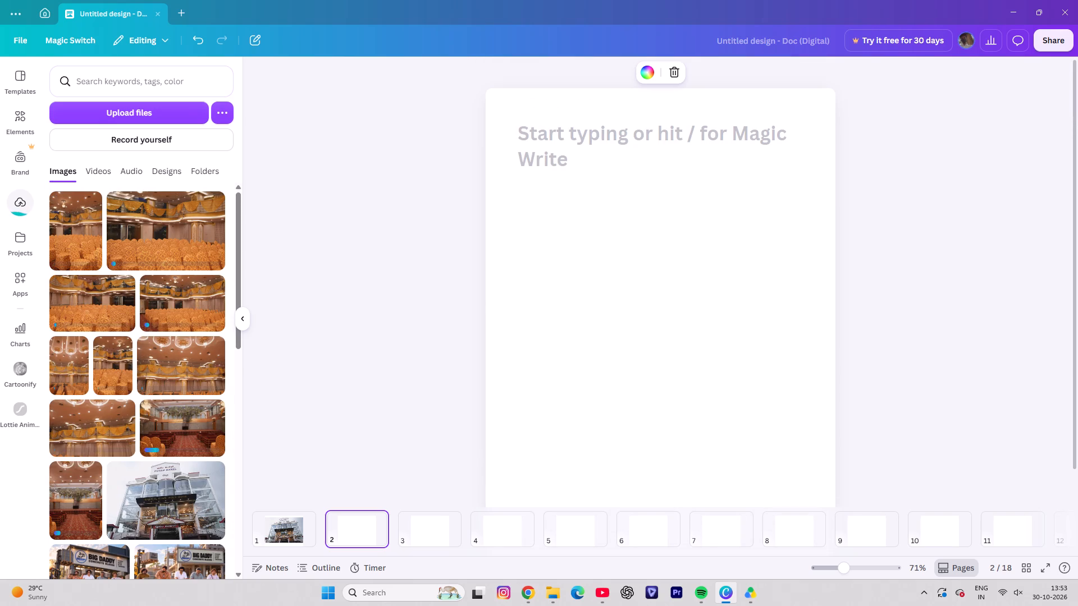
scroll(585, 398, down, 5)
scroll(584, 398, up, 5)
View page 1 with the building photo, and return to the blank page 2.
click(275, 527)
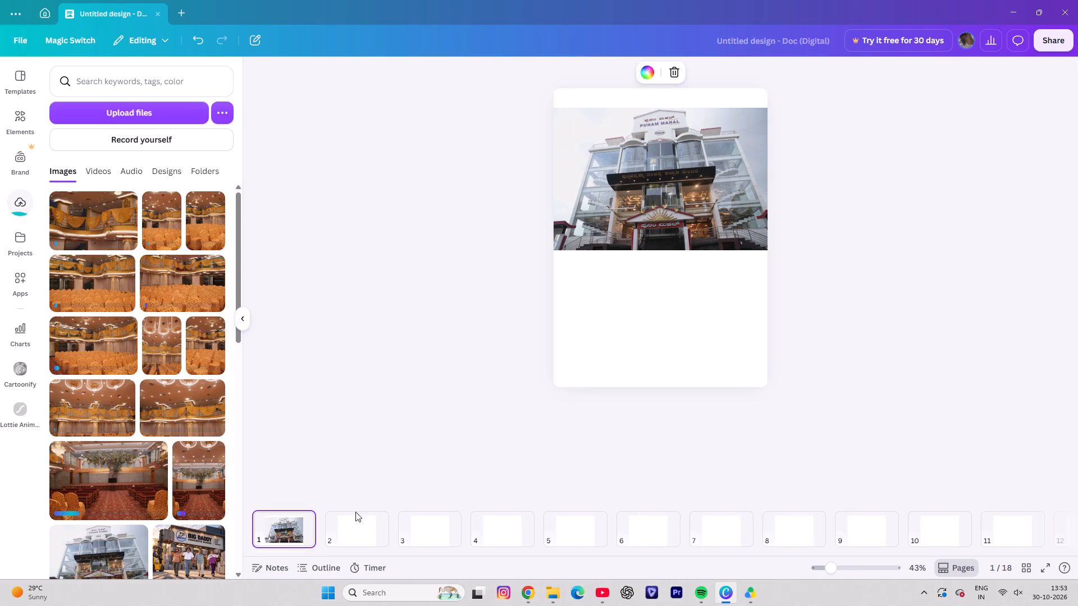
click(366, 526)
Examine the auditorium, bedroom and mural photos among the uploads and check their upload progress down to the stage photos.
scroll(189, 414, down, 4)
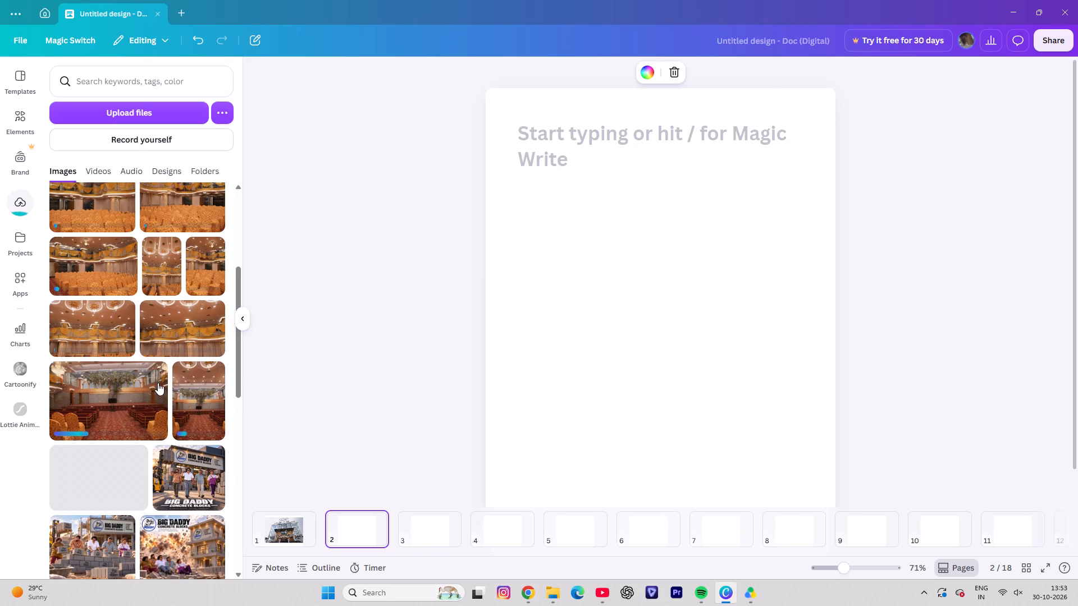
scroll(161, 384, up, 9)
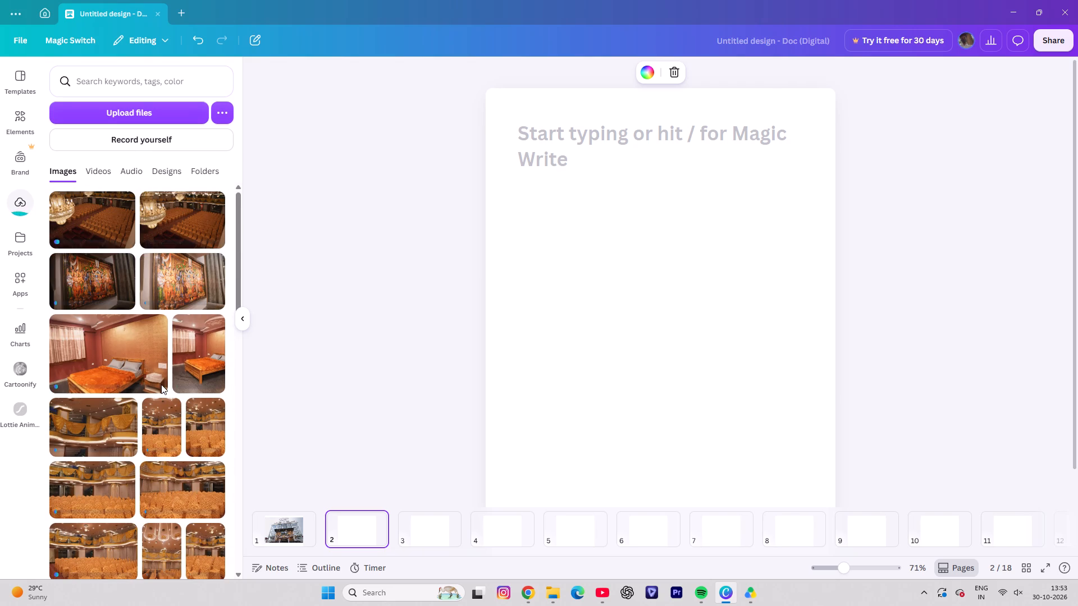
scroll(161, 384, up, 3)
scroll(162, 385, down, 8)
scroll(162, 385, up, 4)
scroll(162, 387, down, 4)
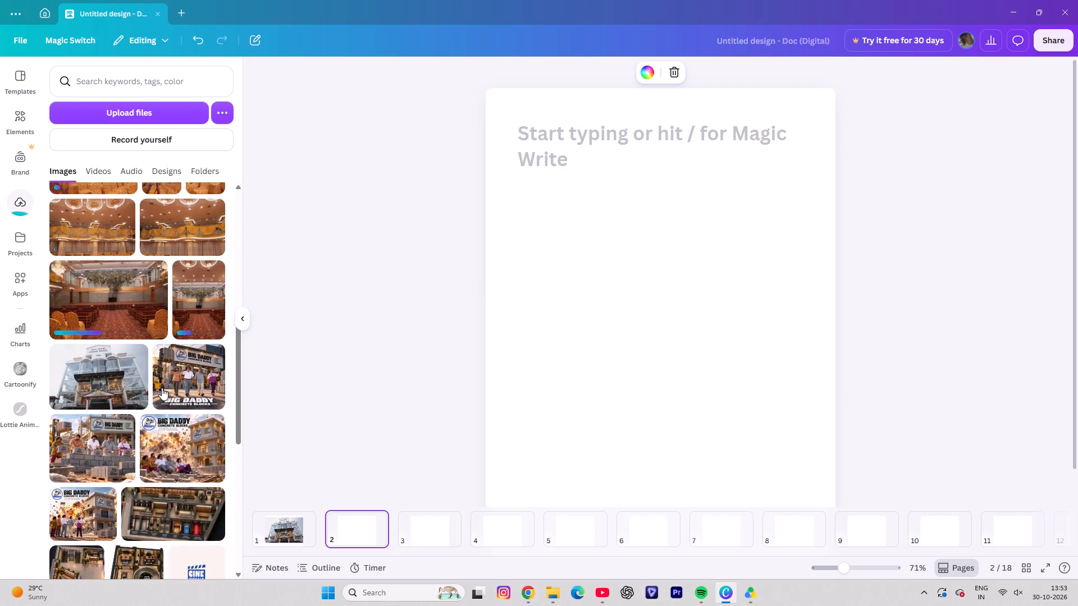
scroll(162, 388, down, 2)
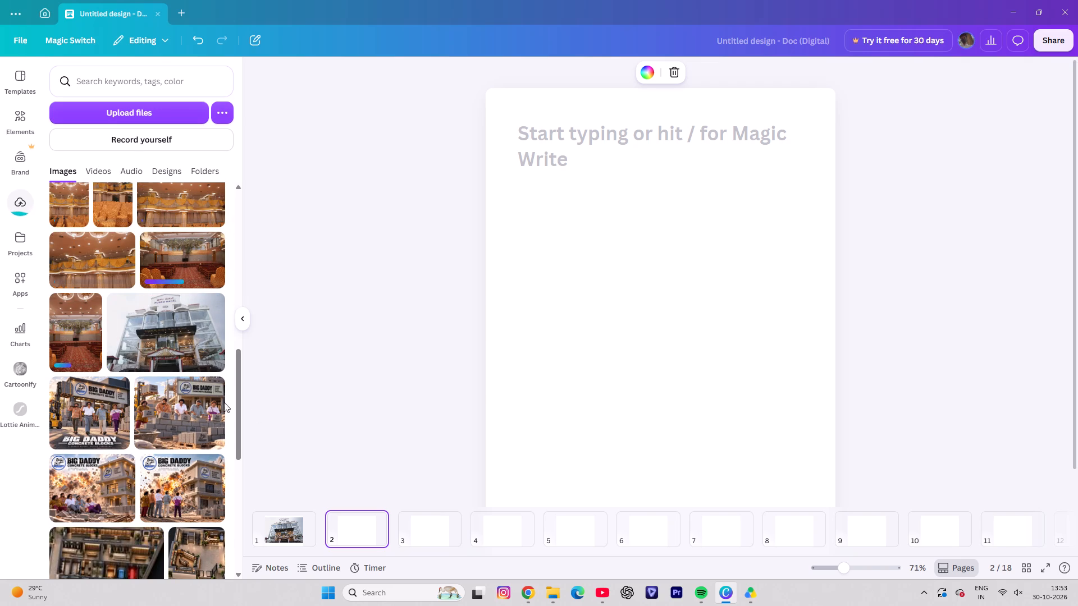
scroll(142, 366, up, 7)
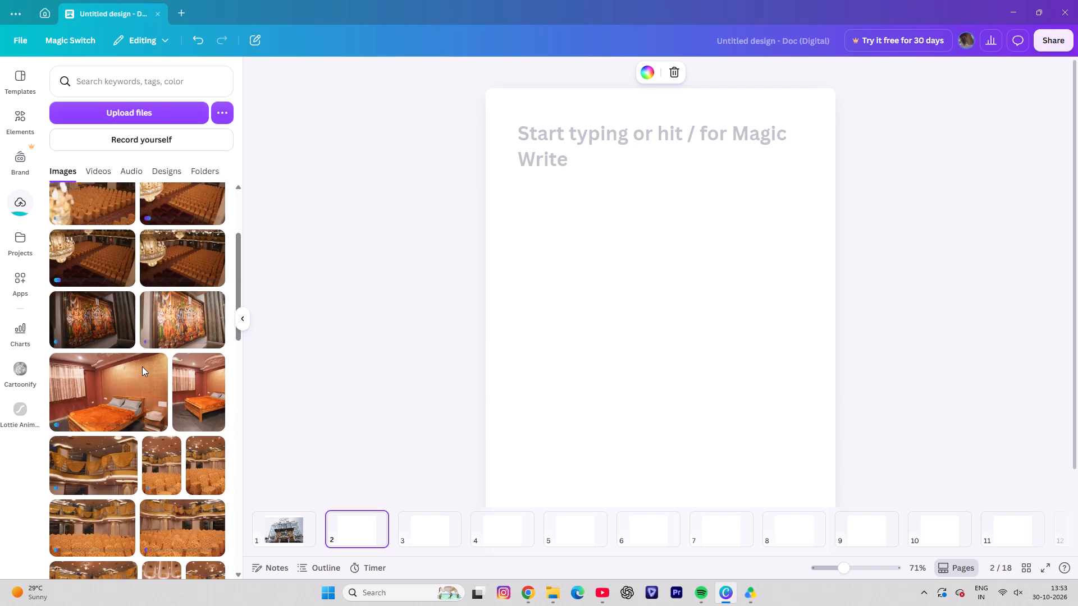
scroll(142, 366, up, 10)
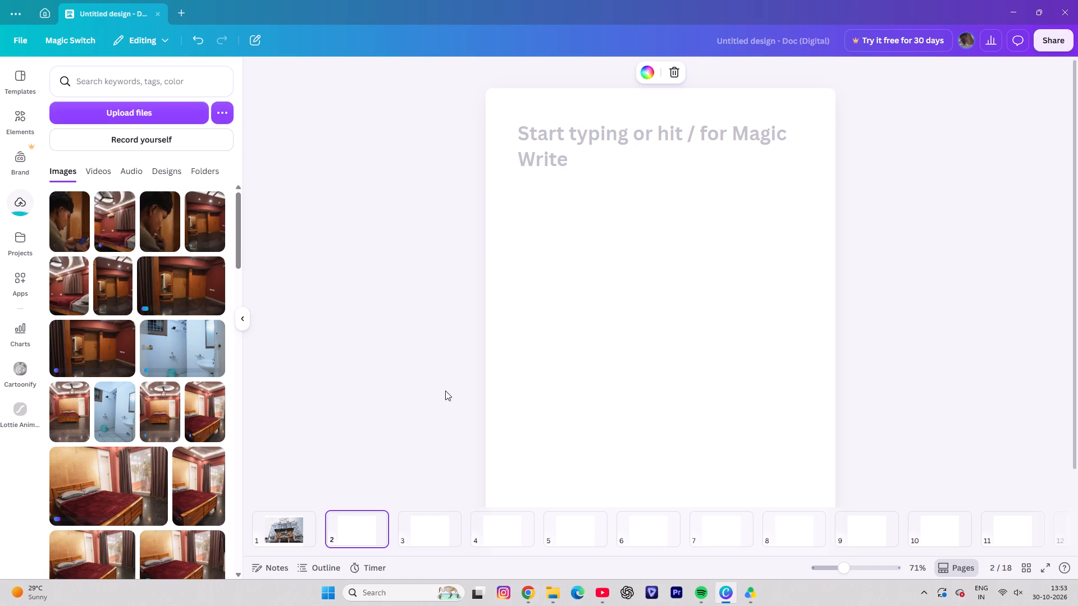
scroll(441, 392, down, 2)
scroll(112, 397, down, 12)
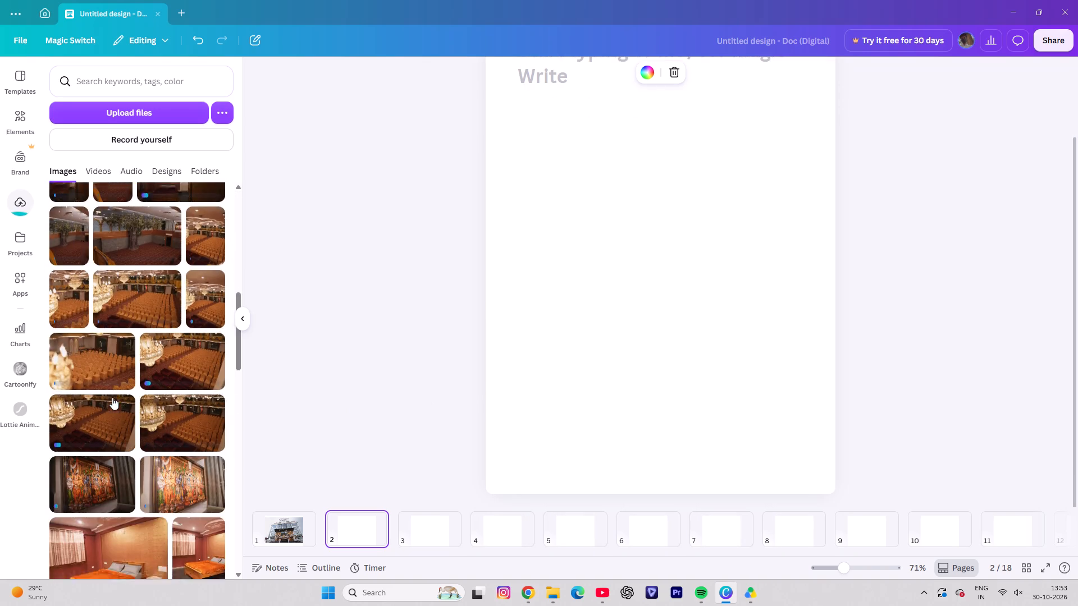
scroll(112, 397, down, 3)
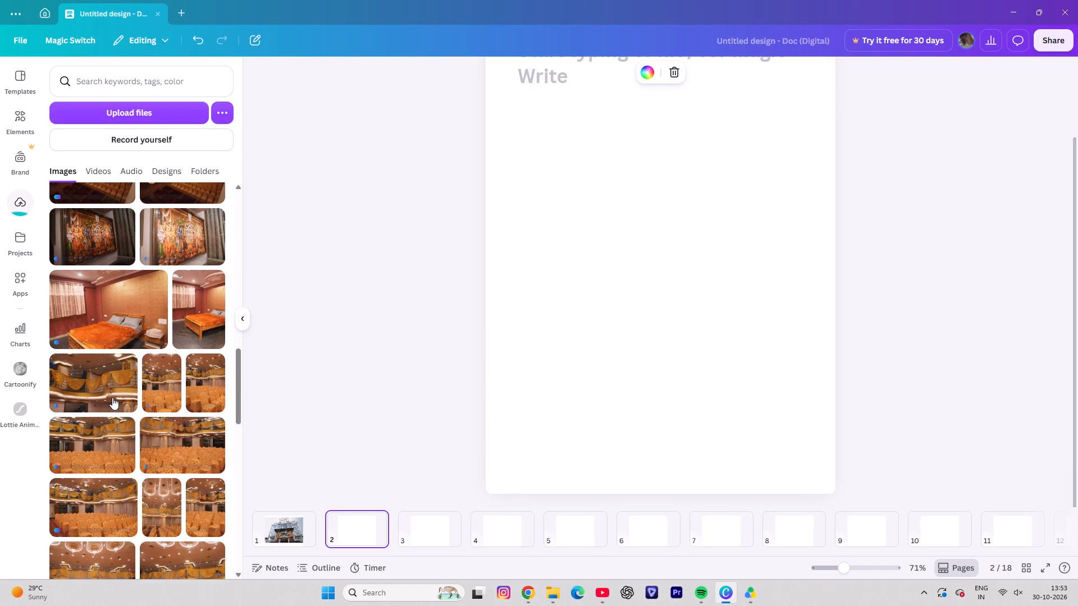
scroll(112, 397, down, 5)
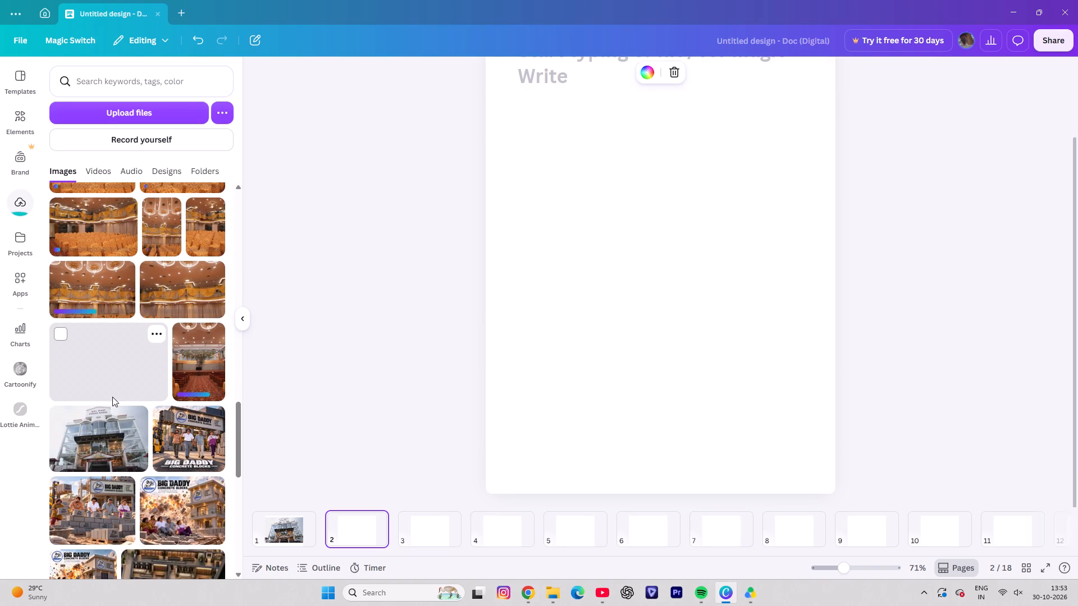
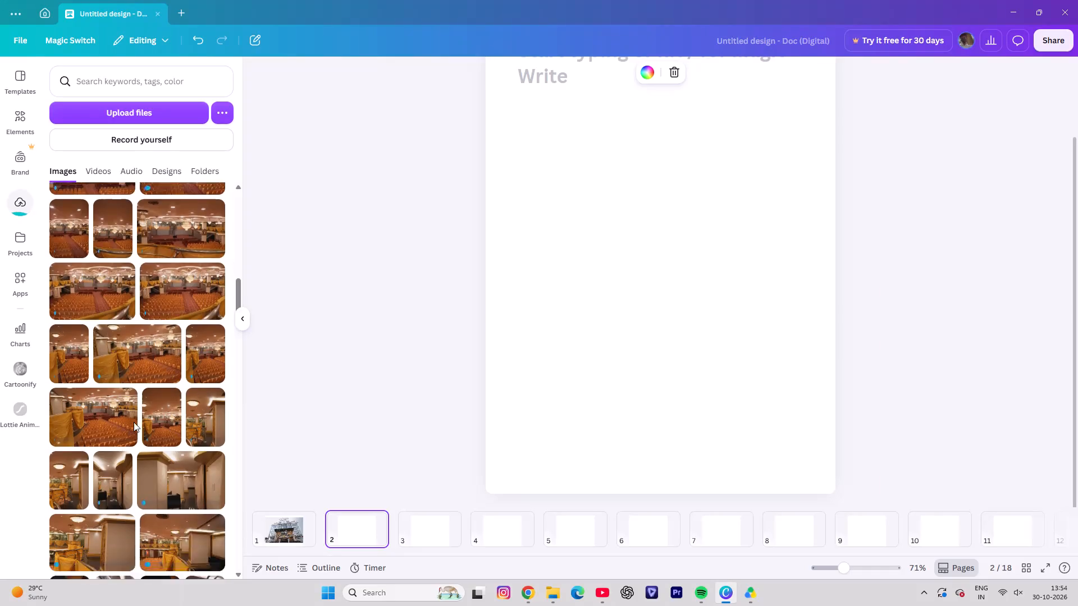
Look through the uploaded images from the auditorium seating past the bedroom and bathroom photos to the mural and orange-bed room photos.
scroll(138, 380, down, 4)
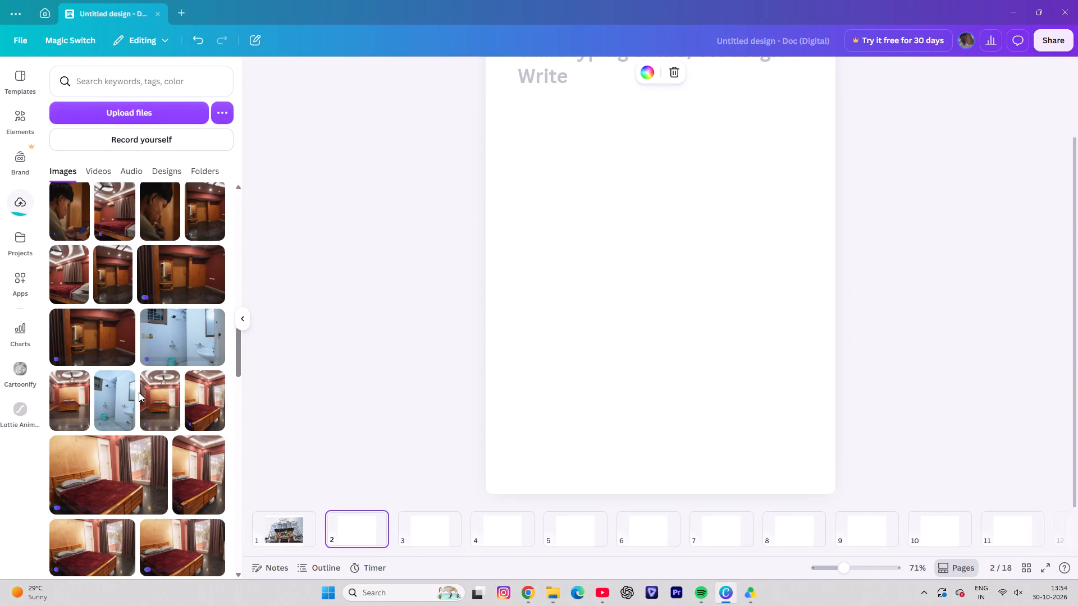
scroll(138, 394, down, 6)
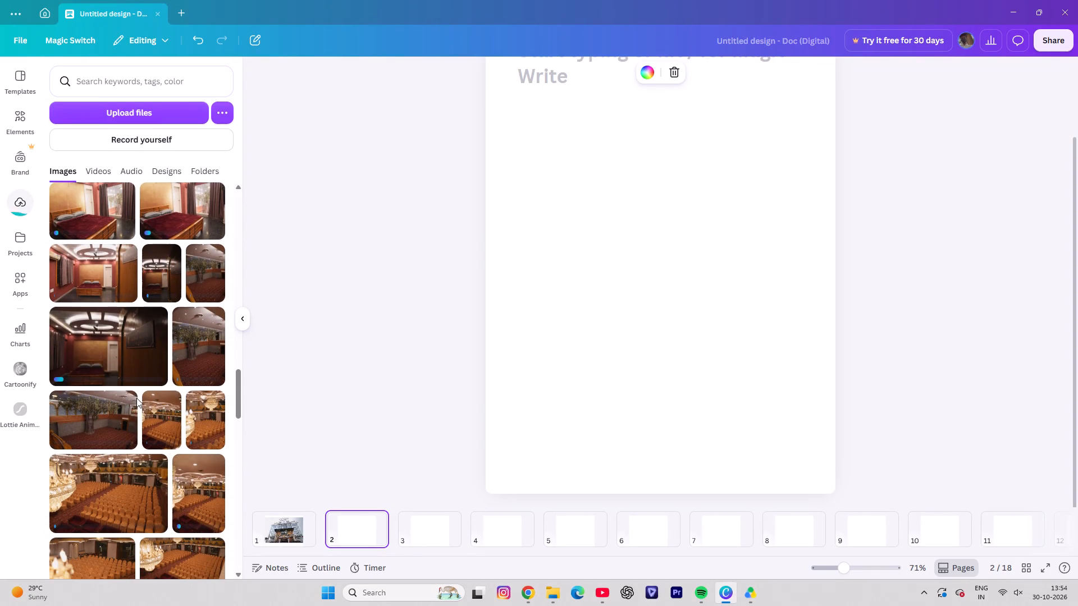
scroll(136, 398, down, 5)
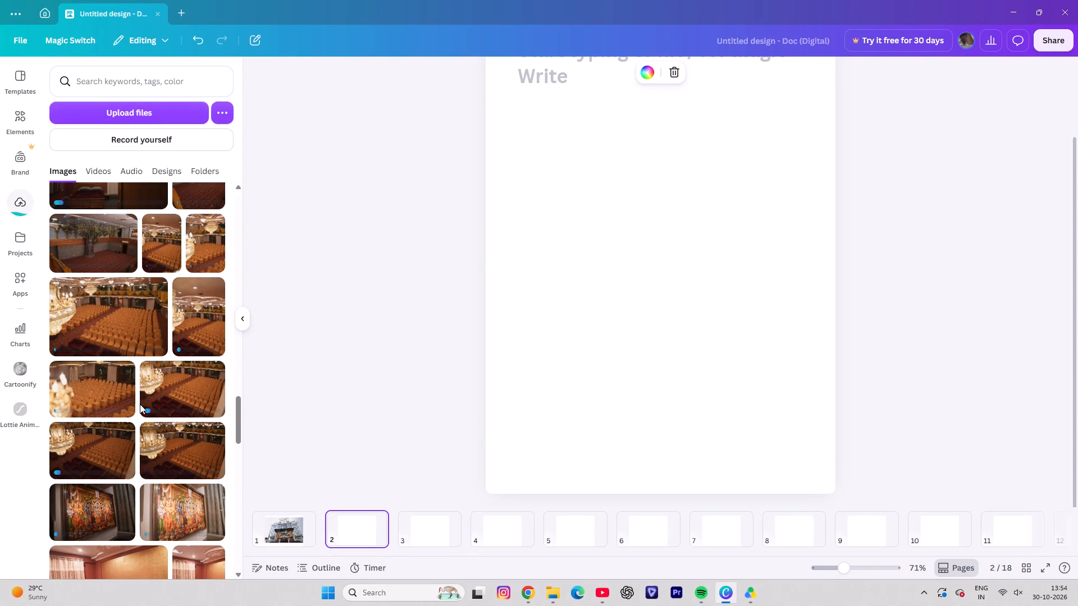
scroll(140, 405, down, 2)
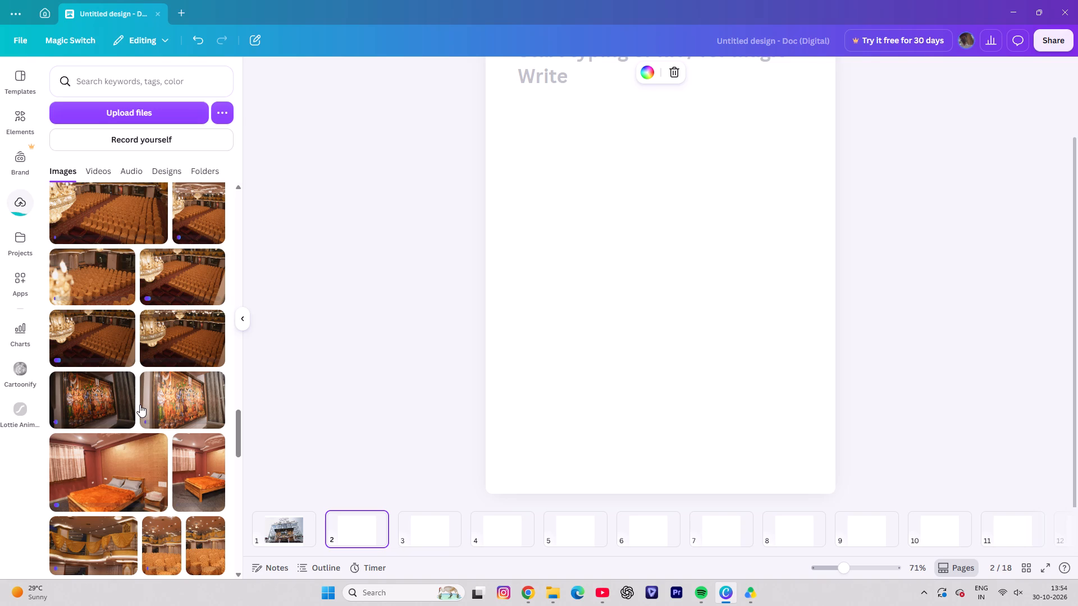
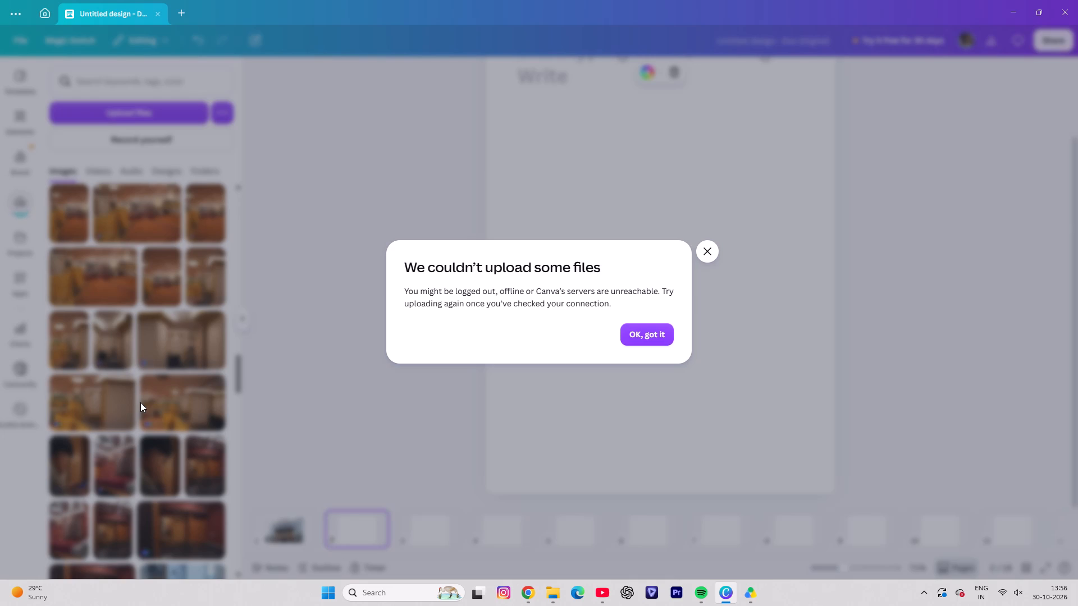
Dismiss the notice about files that could not be uploaded.
click(655, 333)
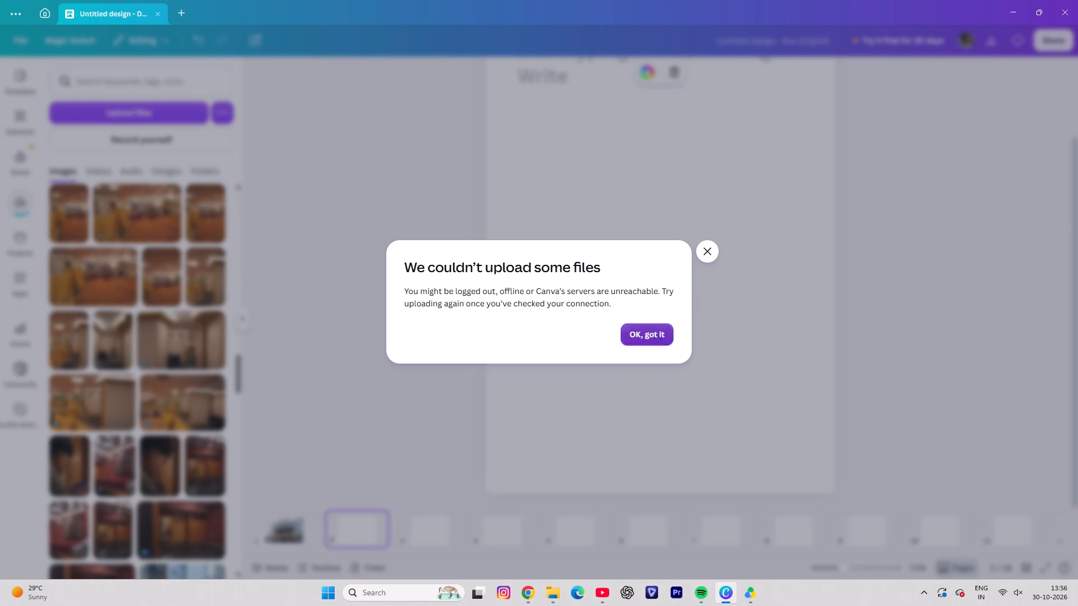
Look through the uploaded images from the bedroom and bathroom photos down to the auditorium seating and stage photos.
scroll(239, 326, up, 3)
scroll(166, 391, down, 4)
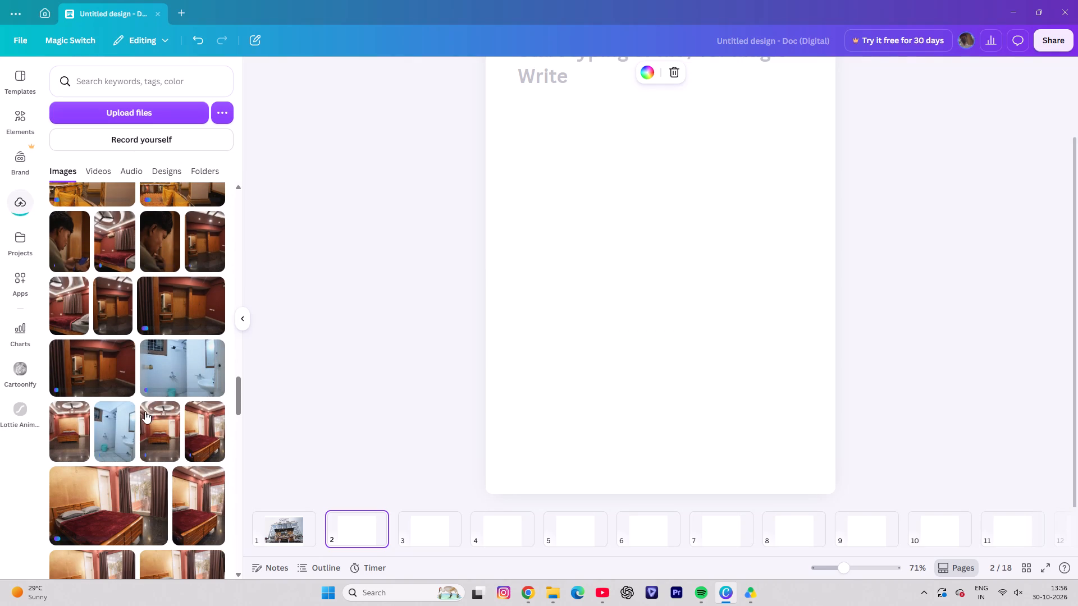
scroll(144, 412, down, 17)
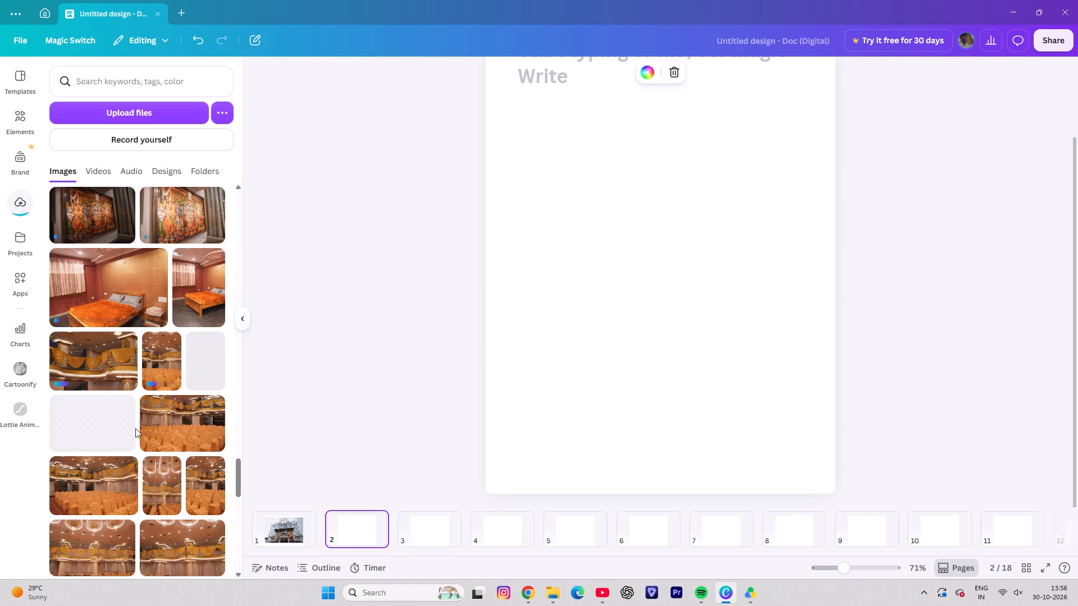
scroll(135, 428, down, 2)
scroll(135, 429, up, 2)
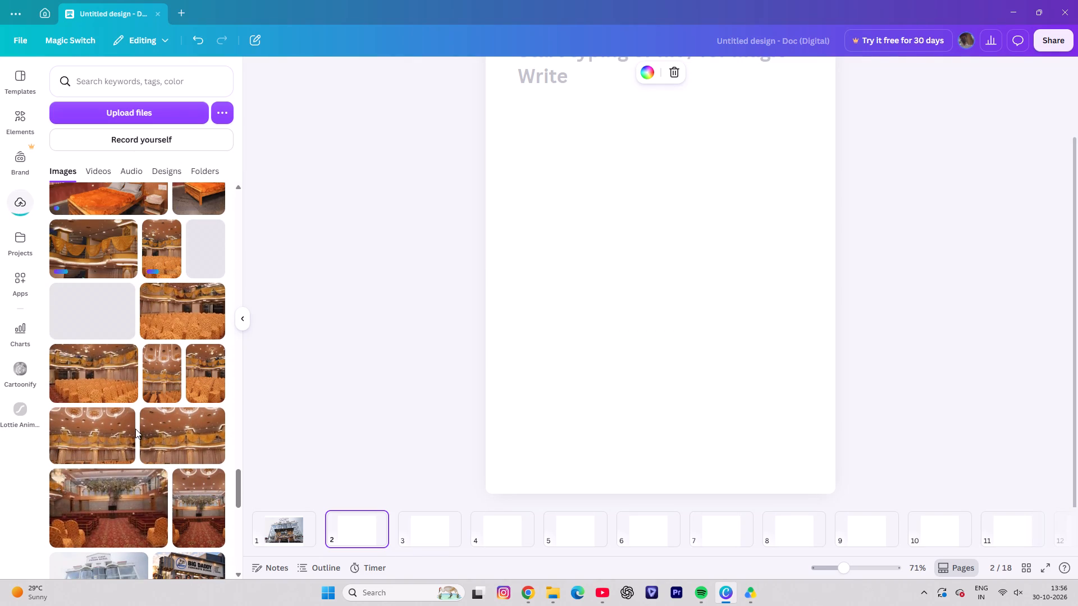
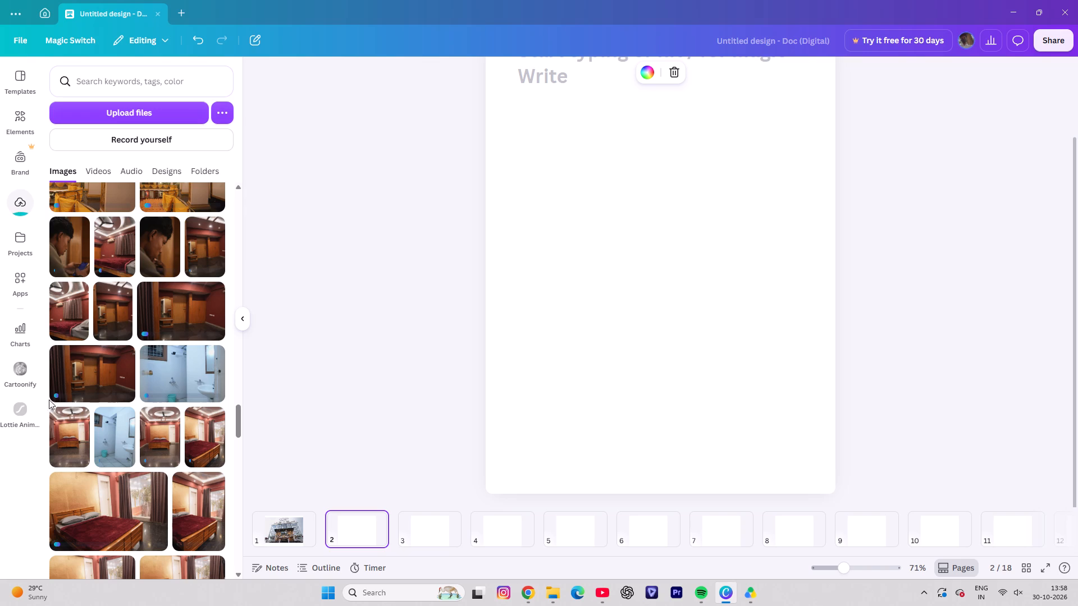
Look back through the uploaded images from the bedroom photos up to the ceiling chandelier photos.
scroll(98, 384, up, 12)
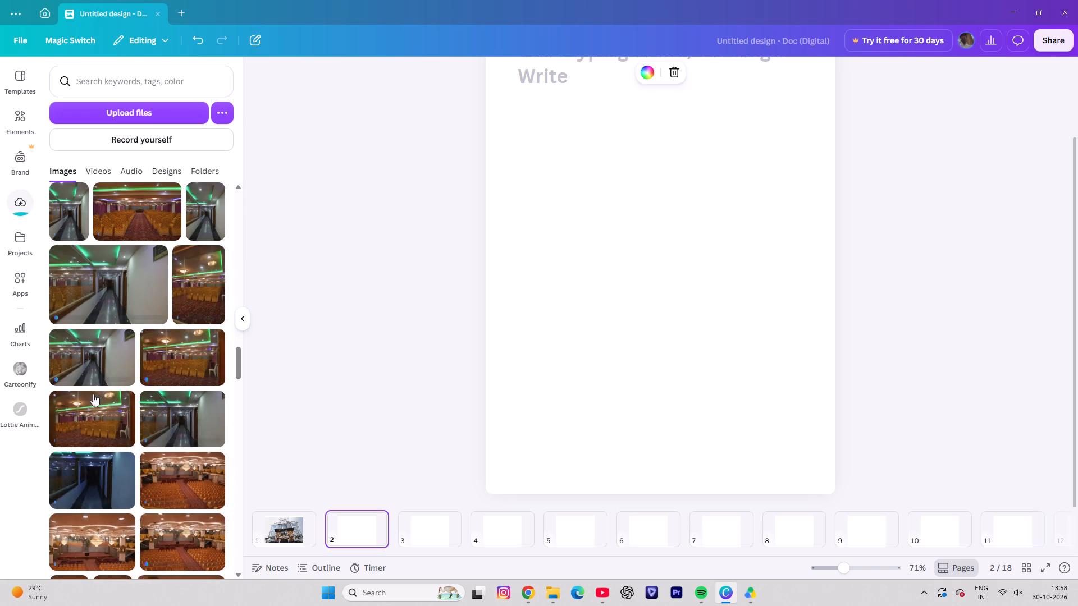
scroll(93, 394, up, 4)
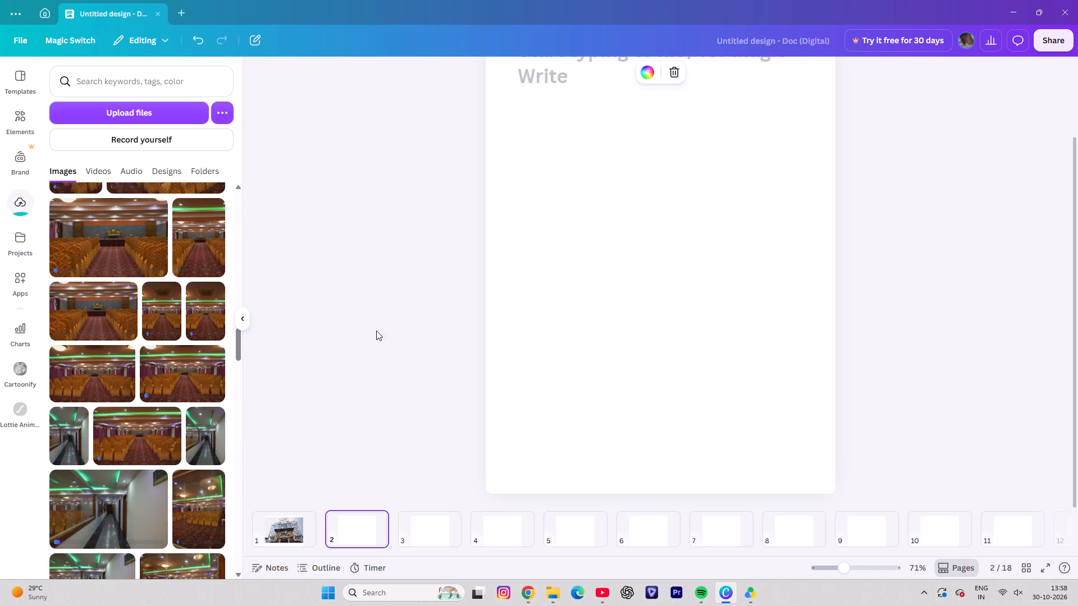
scroll(125, 259, up, 7)
scroll(167, 313, up, 4)
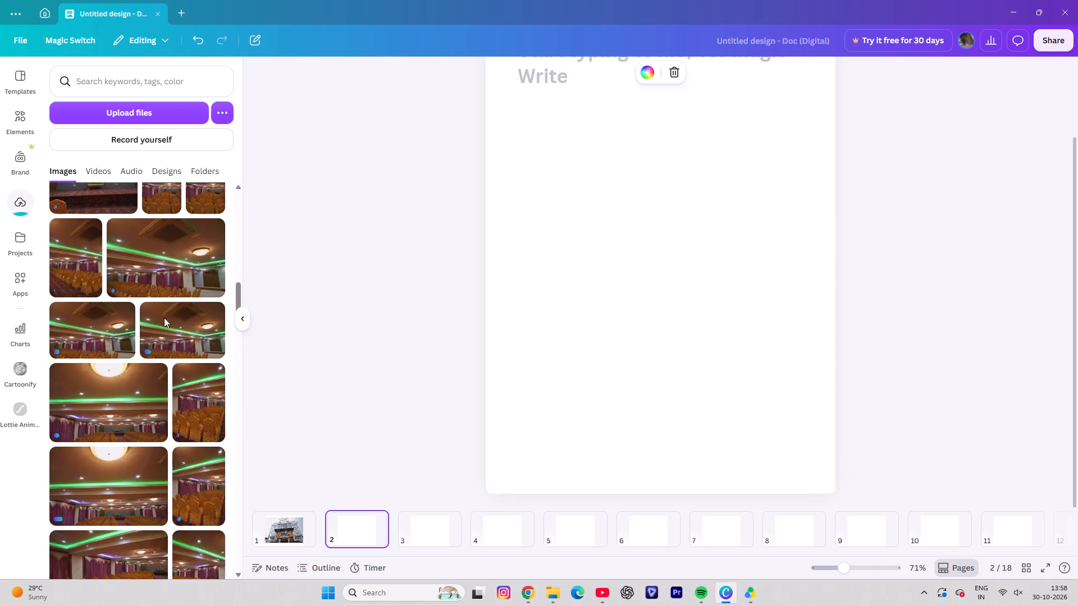
scroll(164, 318, up, 4)
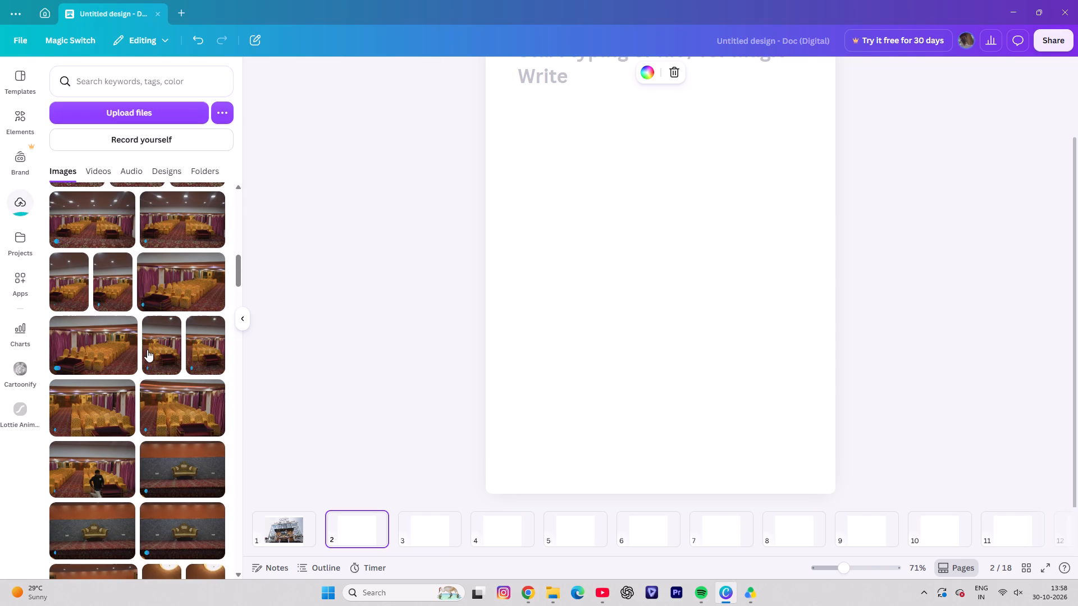
scroll(147, 350, up, 10)
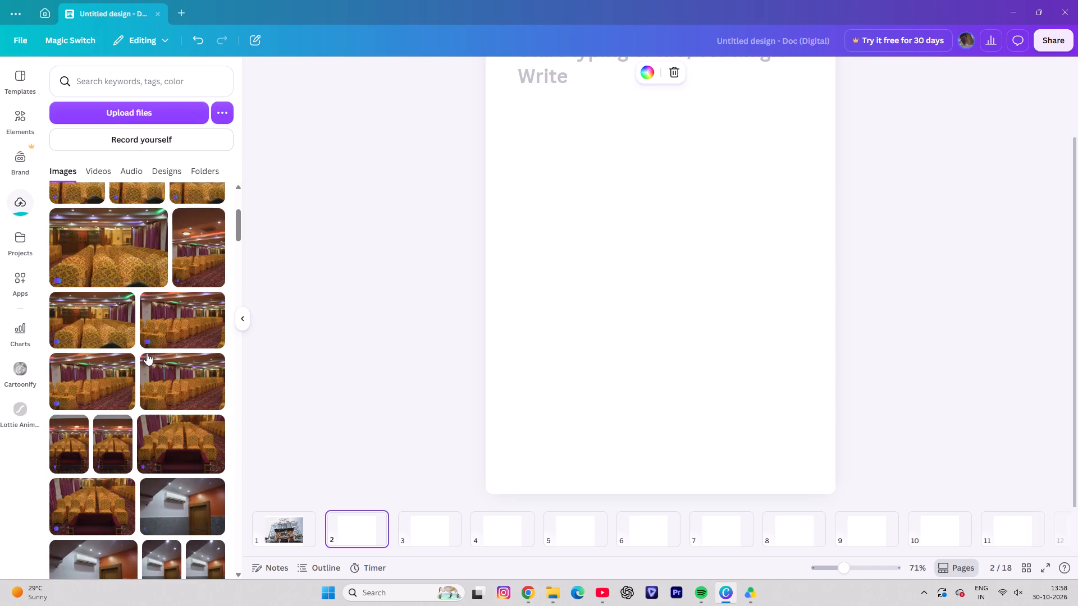
scroll(147, 353, up, 8)
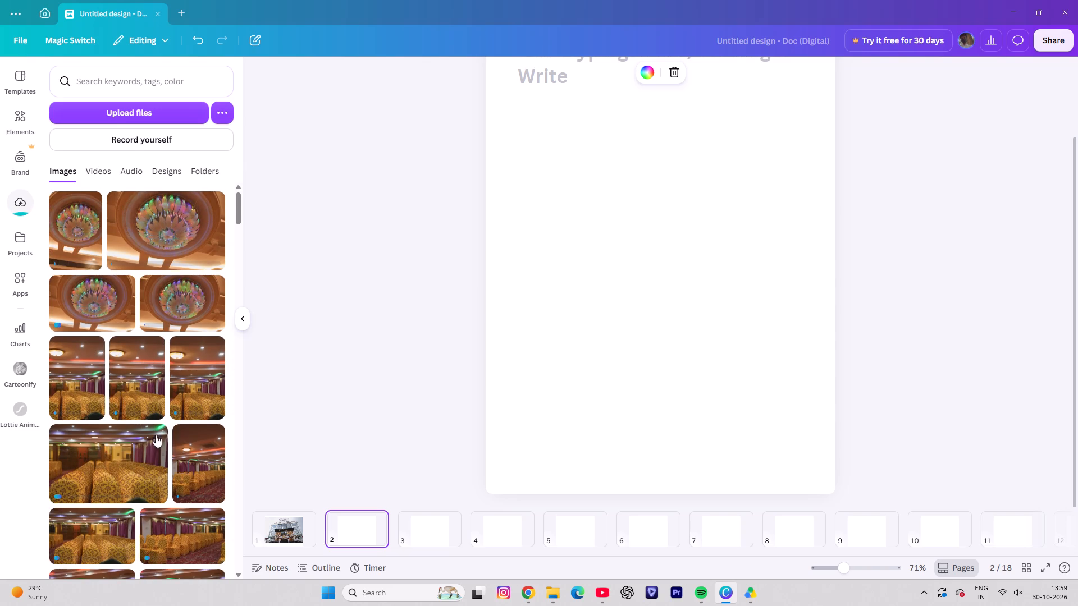
Add the landscape auditorium photo showing the central aisle and stage sofa to page 2.
scroll(154, 437, down, 16)
scroll(147, 439, down, 5)
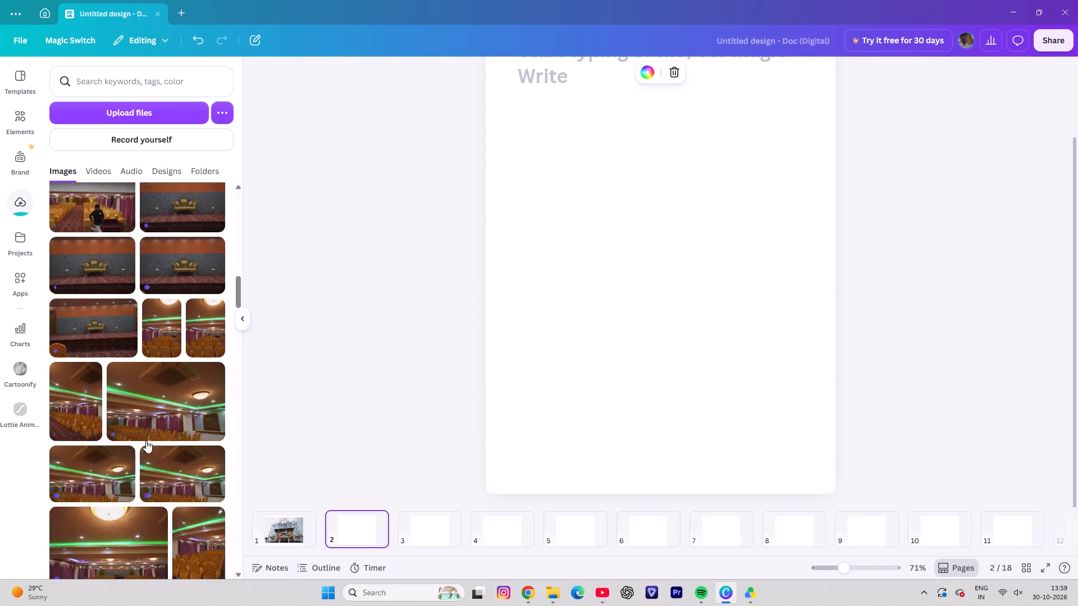
scroll(145, 439, down, 7)
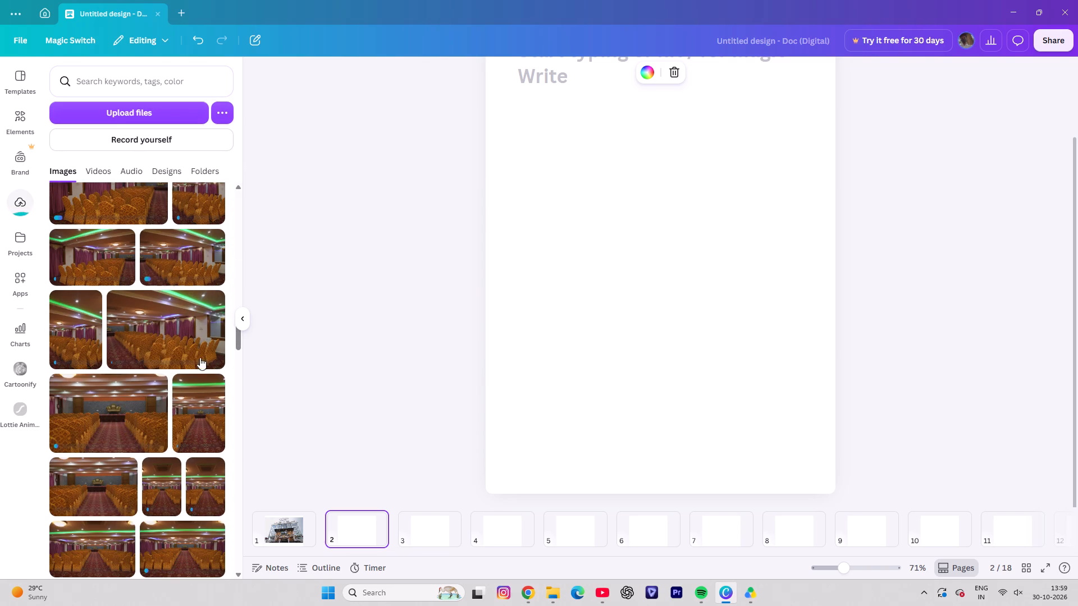
click(116, 412)
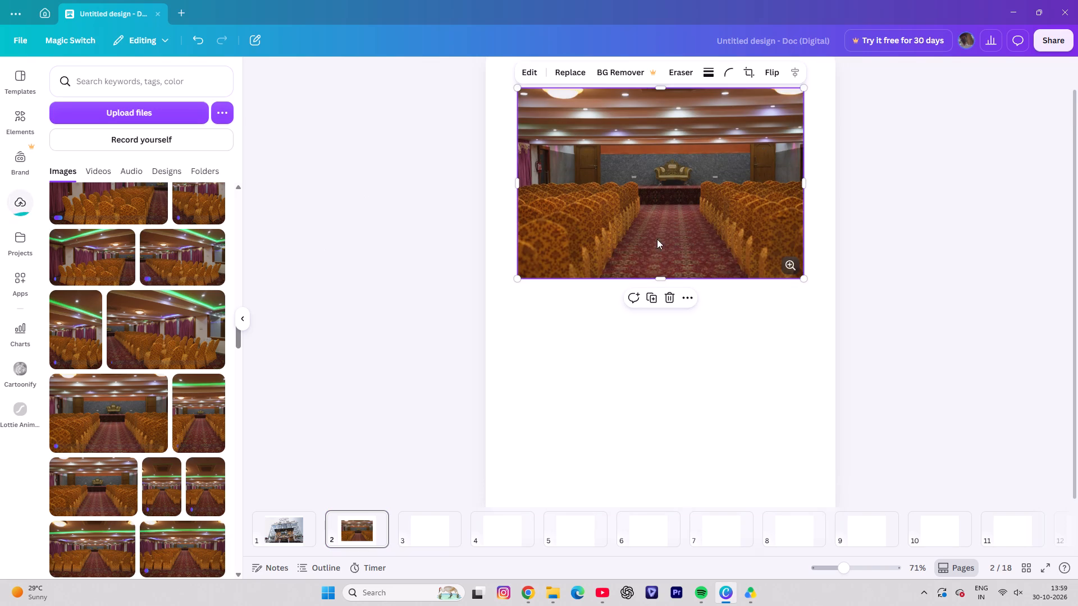
Adjust the auditorium photo's height from its bottom edge, ending with a slightly shorter landscape crop.
drag(662, 281, 641, 385)
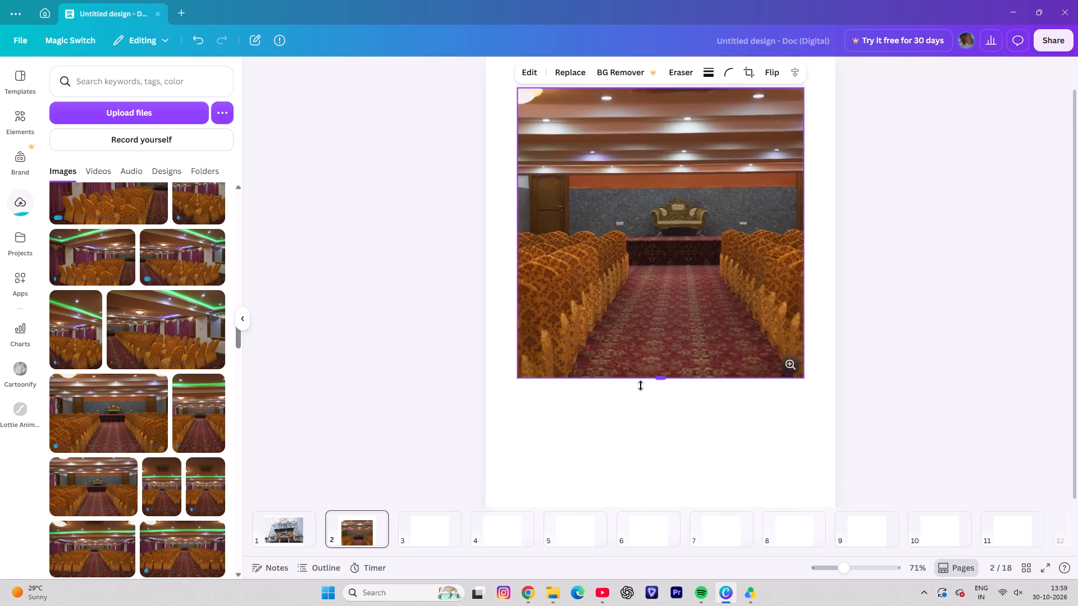
drag(641, 385, 668, 297)
drag(668, 297, 672, 283)
drag(664, 294, 663, 275)
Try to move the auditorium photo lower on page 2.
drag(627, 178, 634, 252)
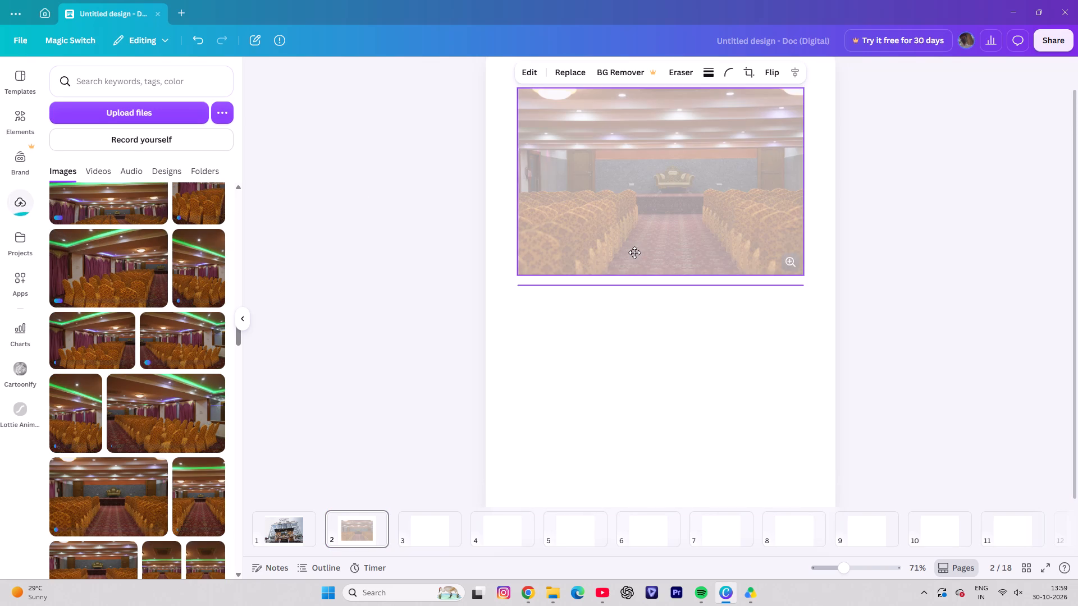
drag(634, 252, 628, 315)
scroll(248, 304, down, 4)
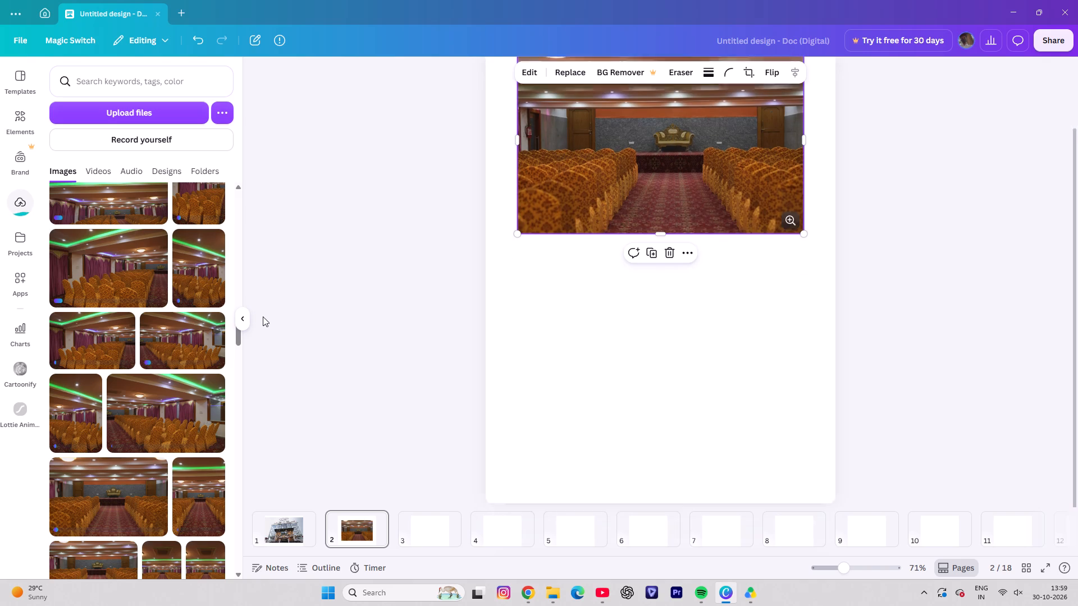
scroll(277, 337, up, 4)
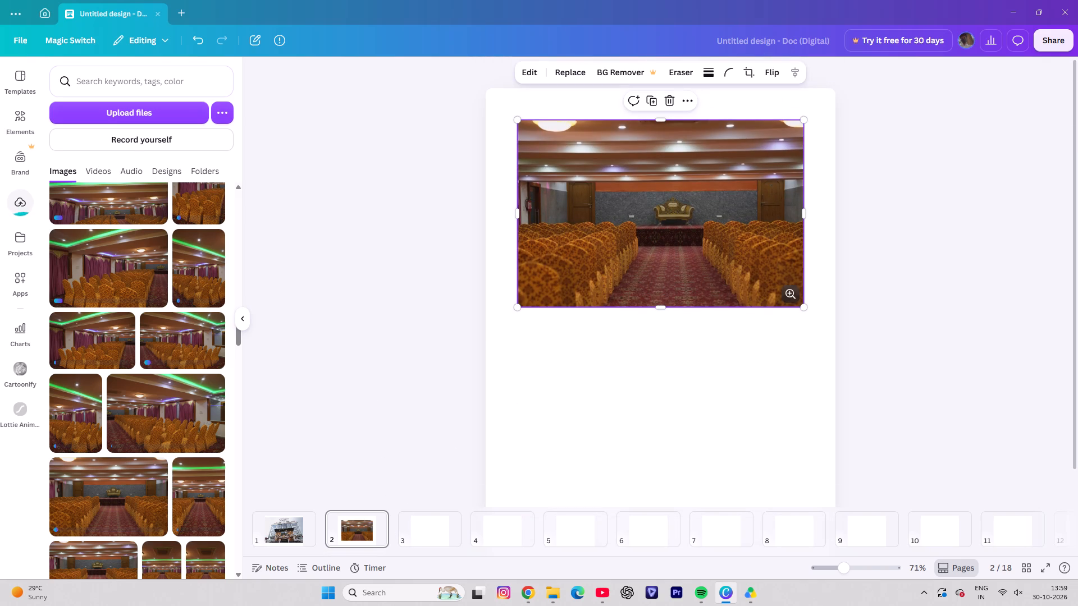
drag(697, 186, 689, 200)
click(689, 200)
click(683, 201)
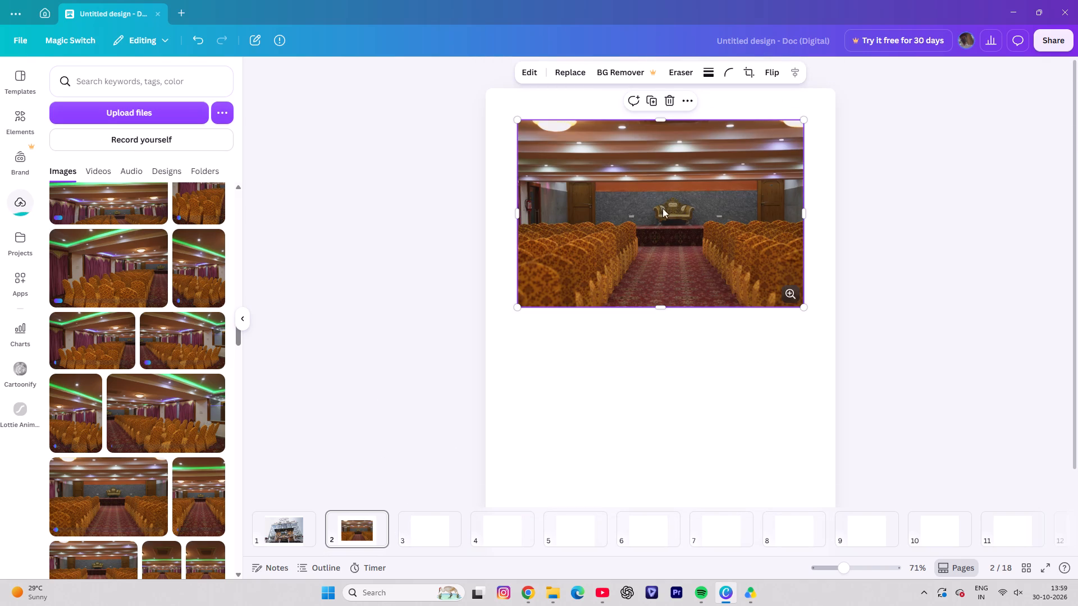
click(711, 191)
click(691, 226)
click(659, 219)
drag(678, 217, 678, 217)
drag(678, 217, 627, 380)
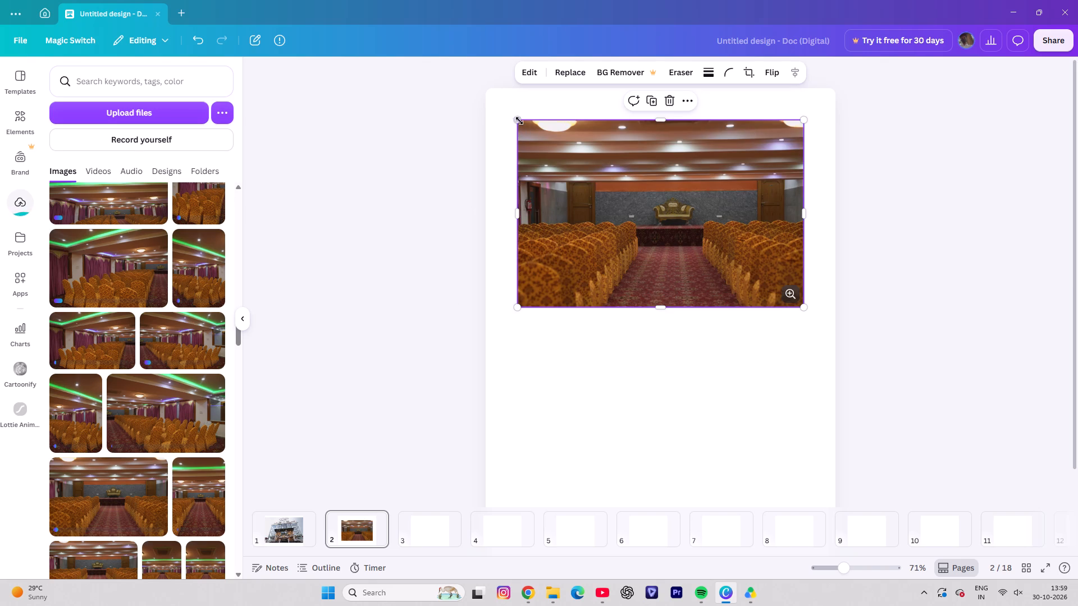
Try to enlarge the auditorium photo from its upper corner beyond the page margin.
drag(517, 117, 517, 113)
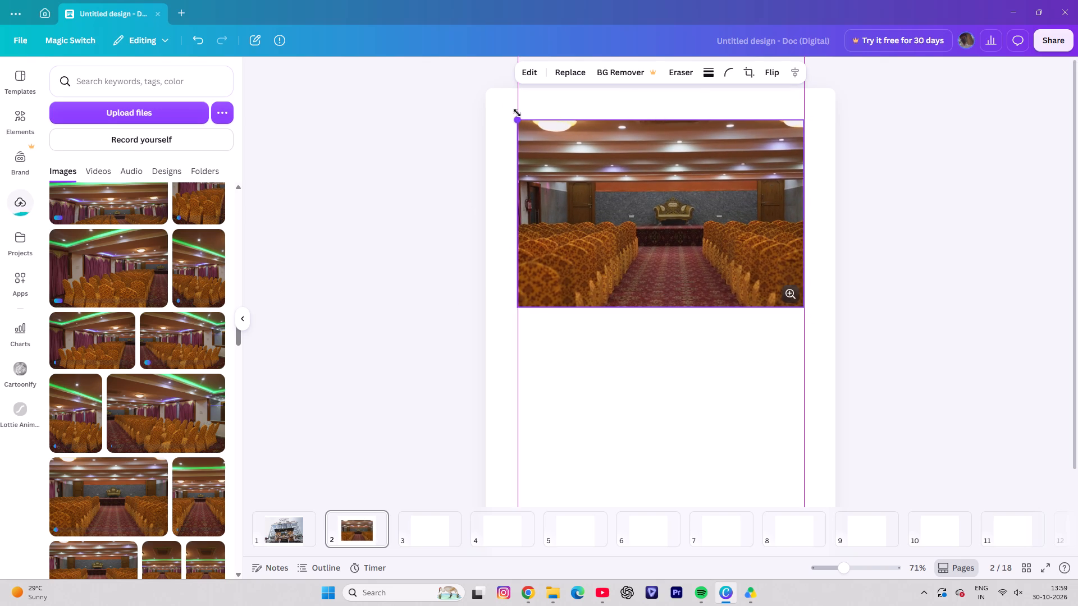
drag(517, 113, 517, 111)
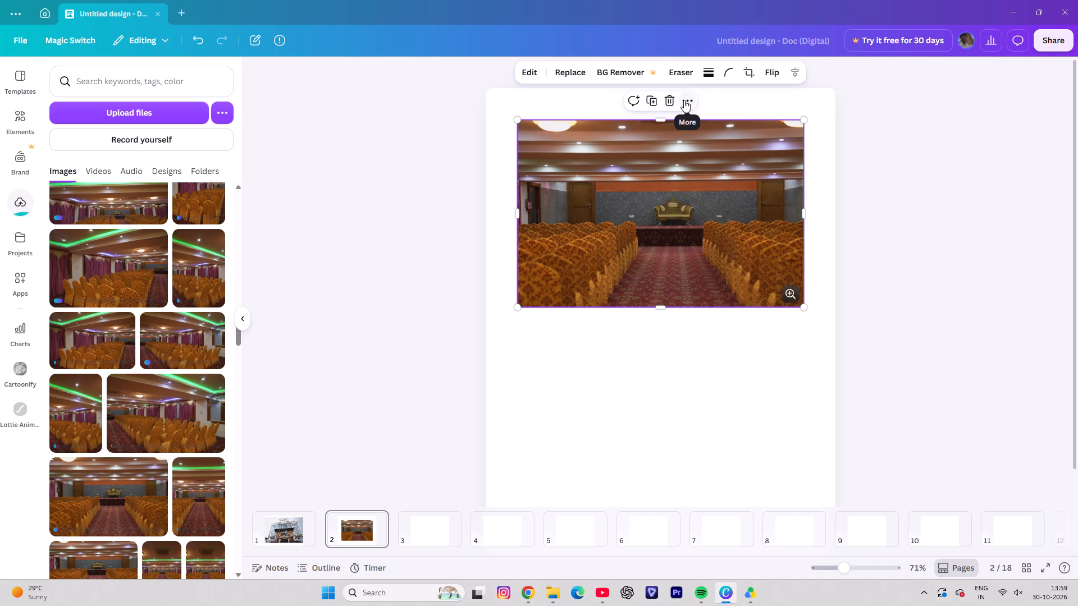
View the photo's additional options, close them and insert an empty line above the photo on page 2.
click(684, 100)
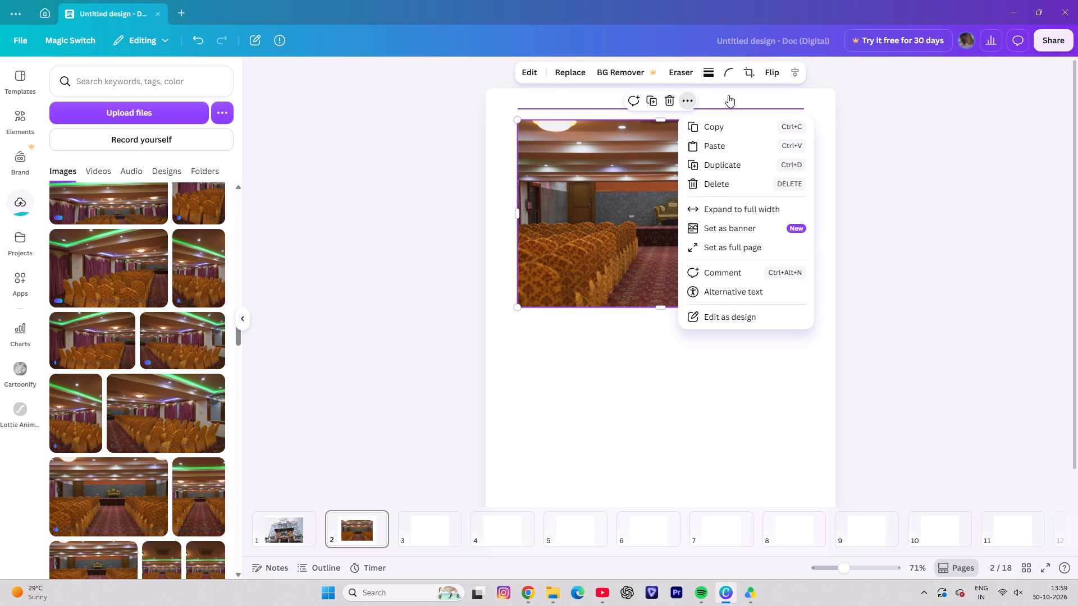
click(728, 95)
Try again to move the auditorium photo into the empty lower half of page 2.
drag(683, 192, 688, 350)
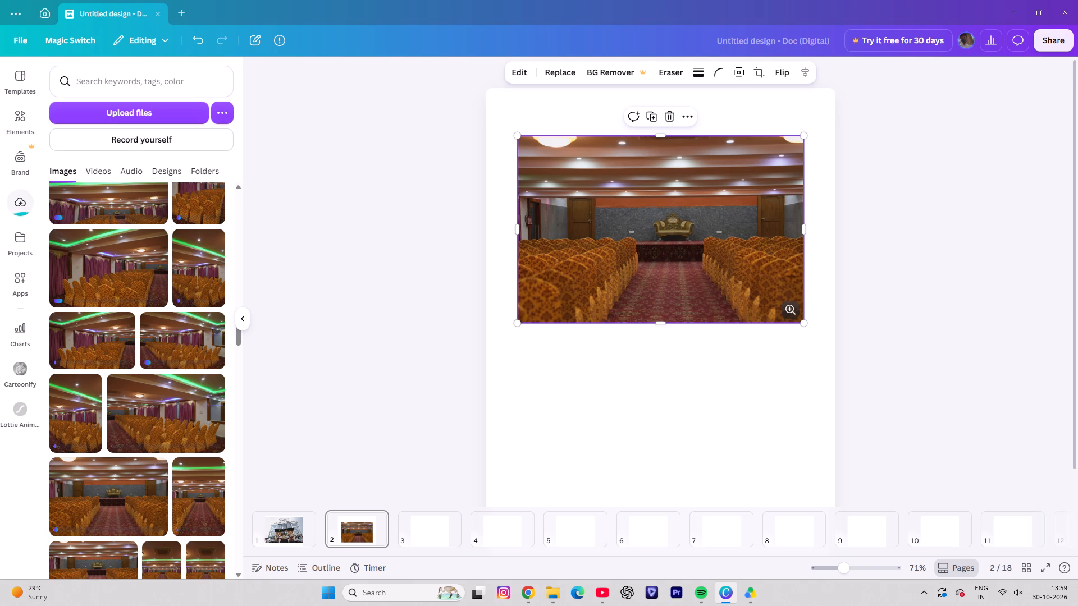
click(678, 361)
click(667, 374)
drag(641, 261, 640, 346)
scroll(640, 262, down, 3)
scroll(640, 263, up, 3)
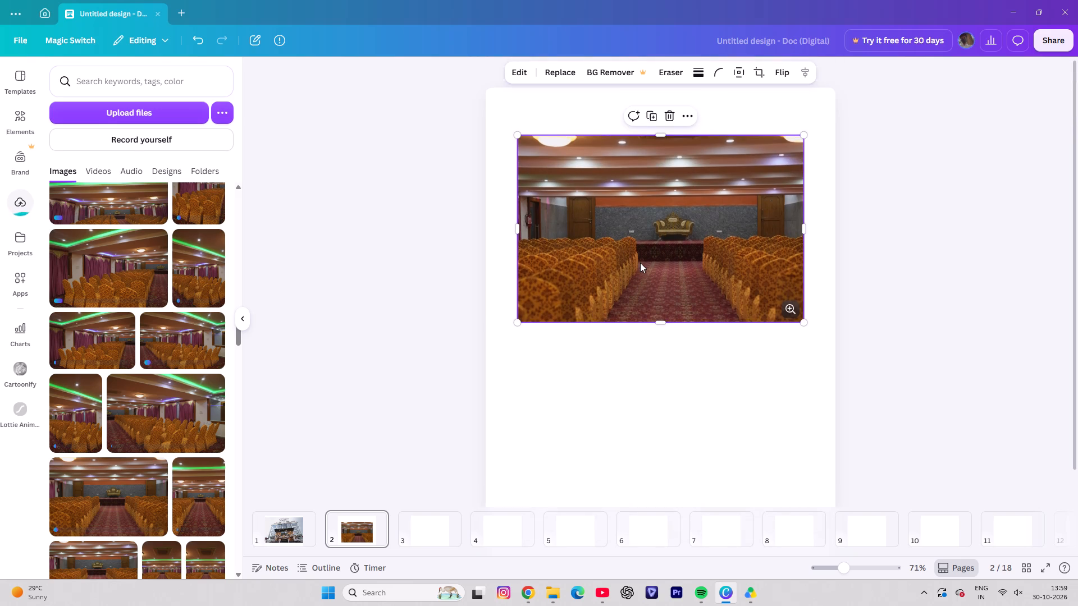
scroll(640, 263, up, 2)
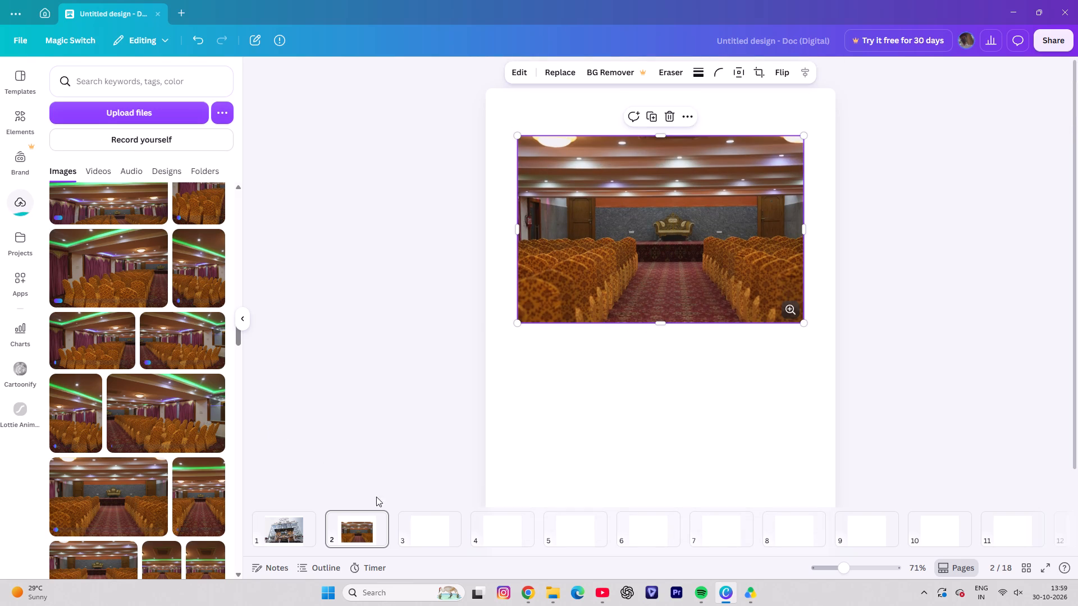
Compare page 2 with the first page and the blank third page.
click(424, 532)
click(266, 528)
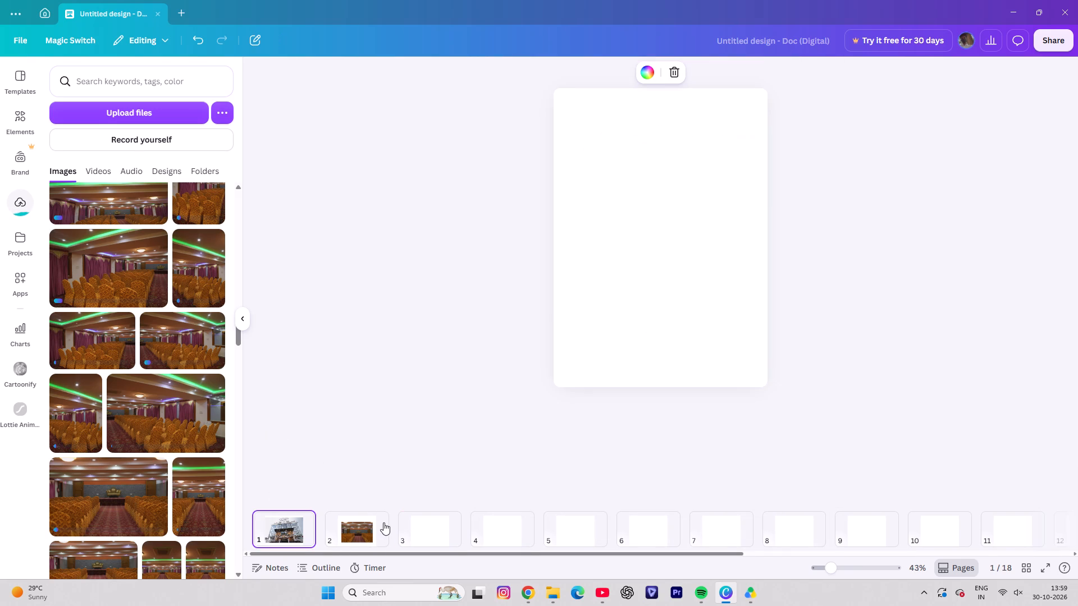
click(383, 522)
click(426, 527)
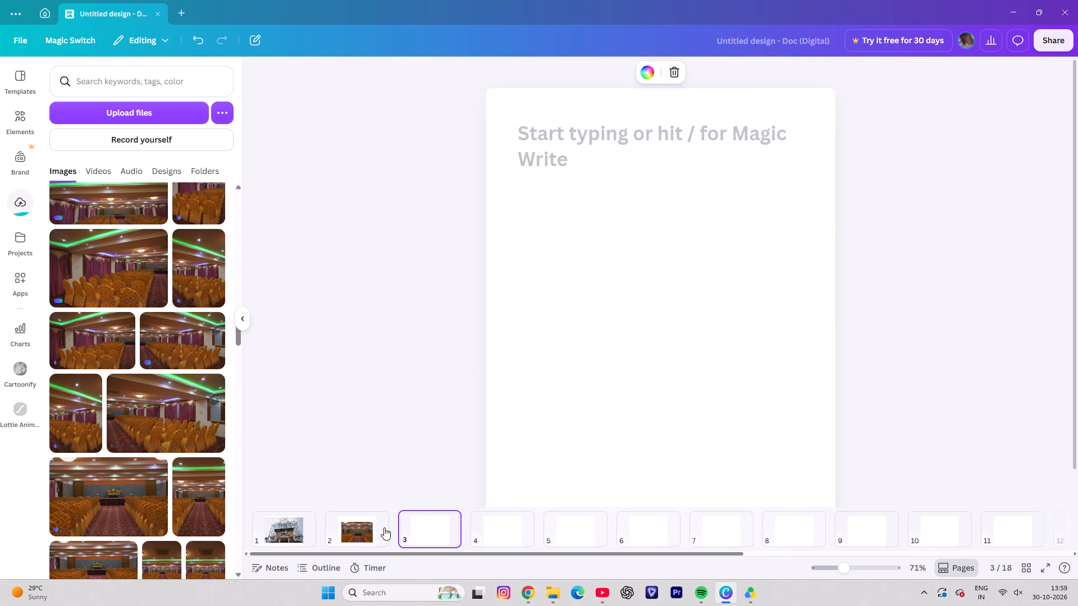
click(381, 529)
scroll(633, 385, down, 4)
scroll(625, 387, up, 4)
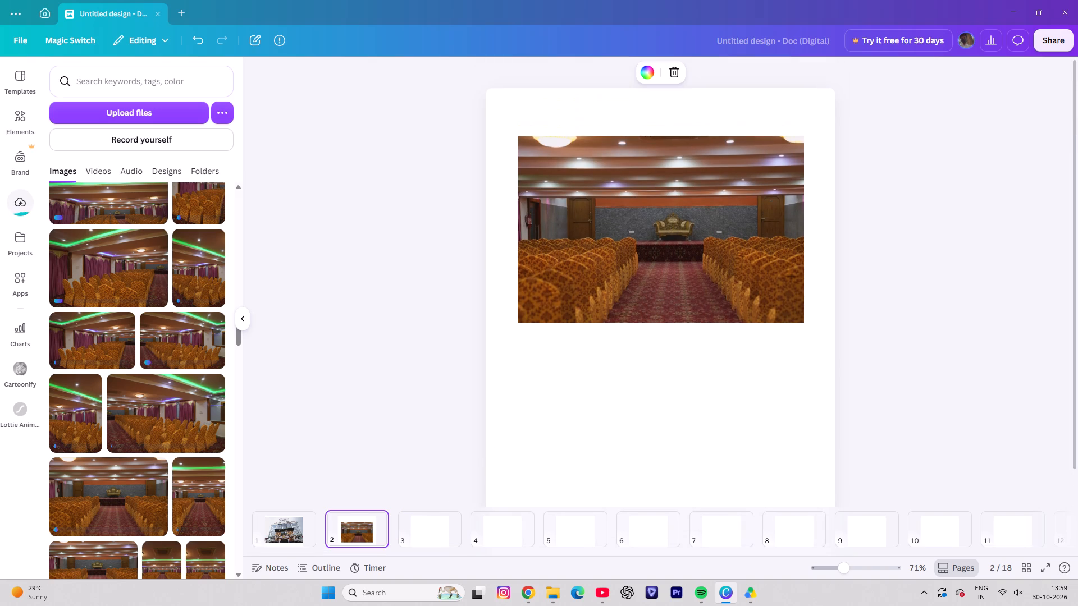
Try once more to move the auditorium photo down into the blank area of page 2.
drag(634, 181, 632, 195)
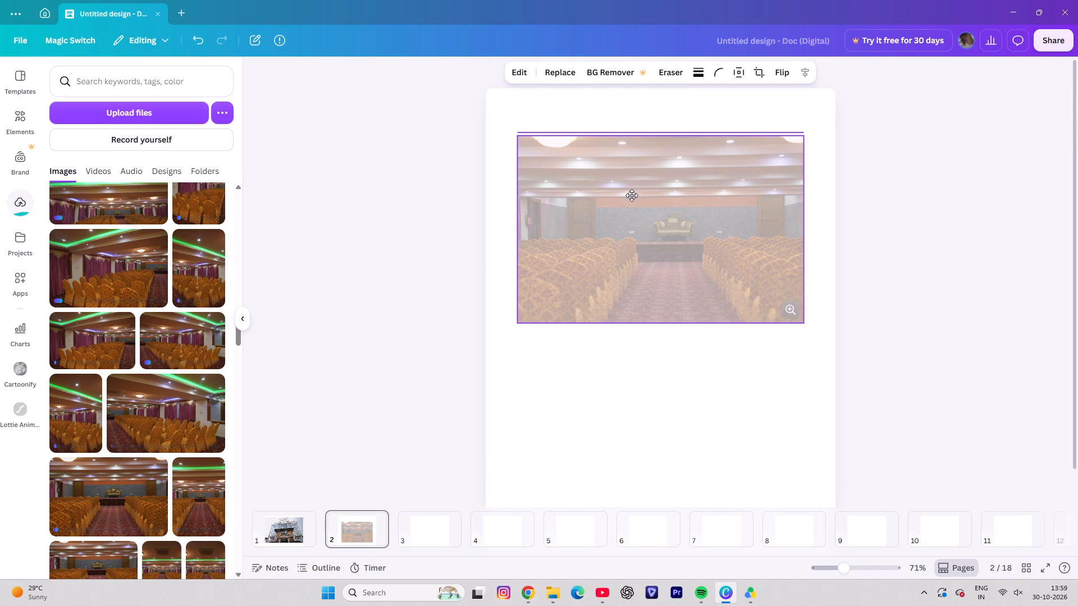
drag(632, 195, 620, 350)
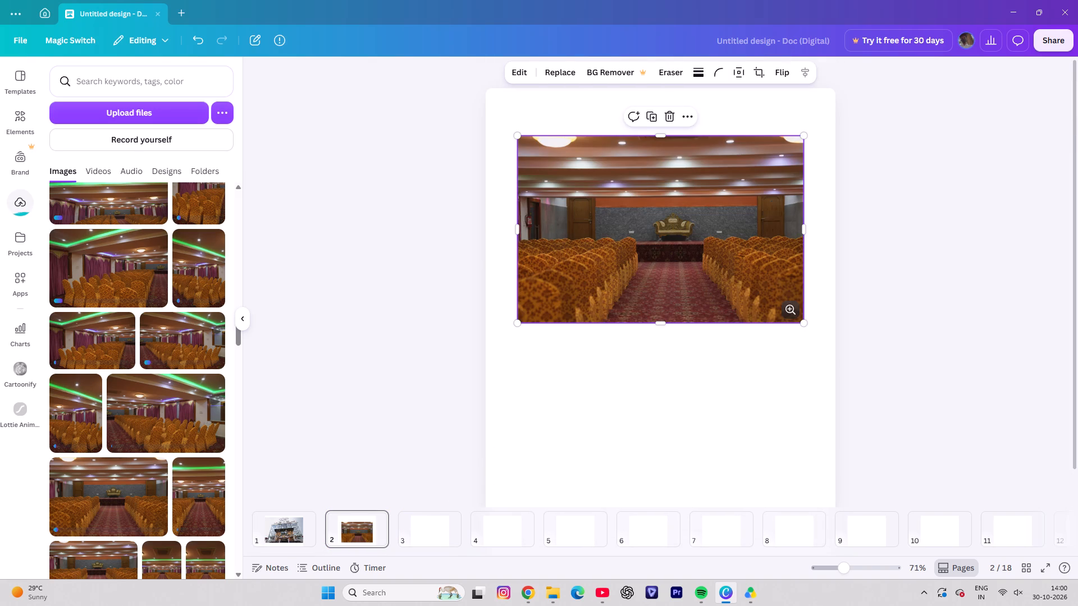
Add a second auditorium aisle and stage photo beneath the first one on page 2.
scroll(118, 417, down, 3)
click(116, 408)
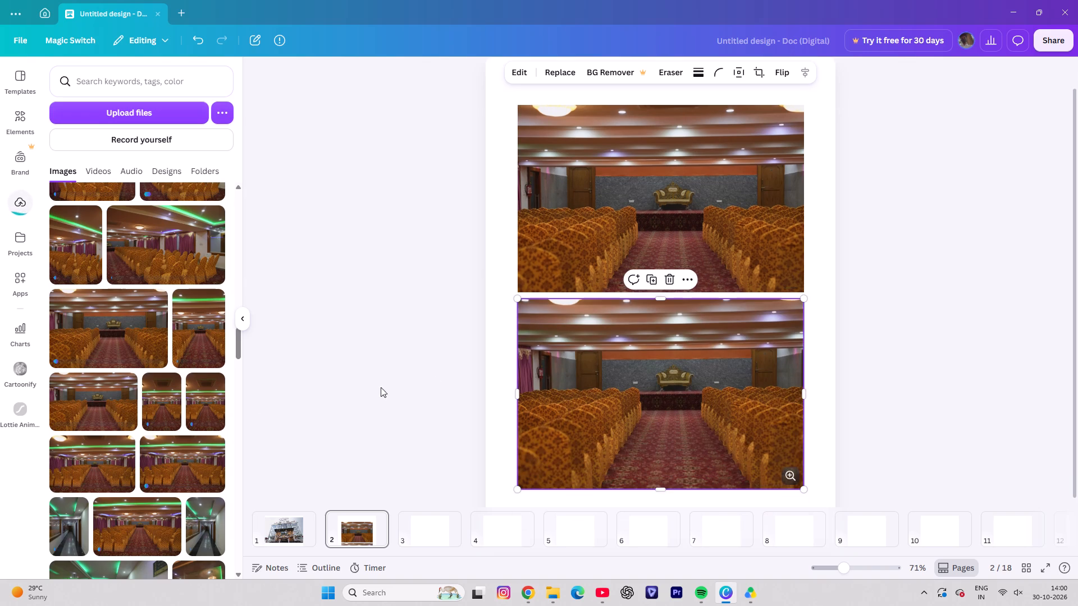
Review how the two stacked auditorium photos fit on page 2.
scroll(588, 366, down, 5)
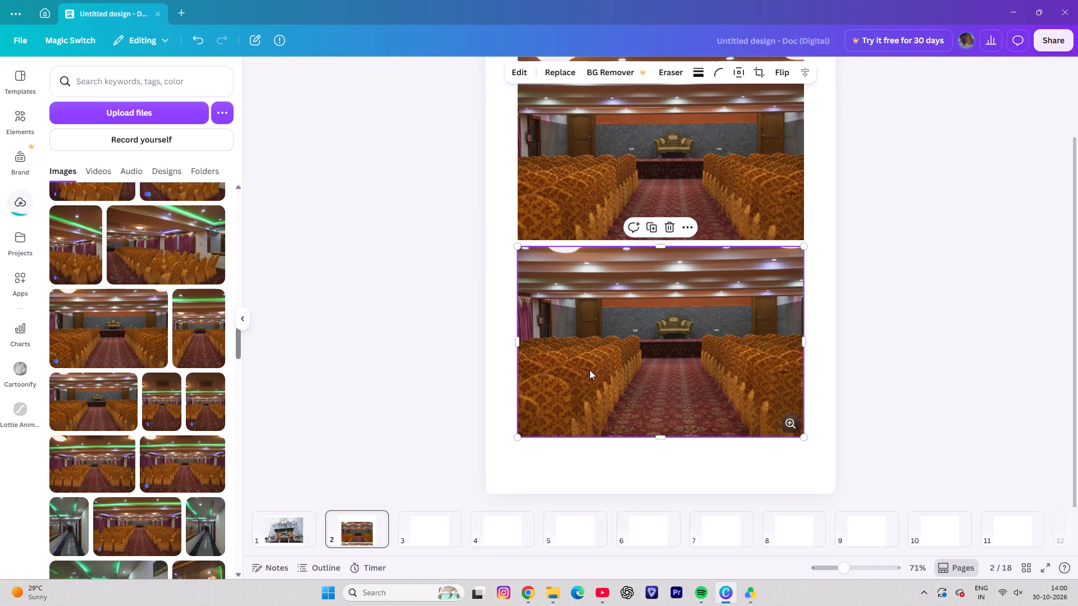
scroll(590, 370, up, 8)
scroll(584, 373, down, 12)
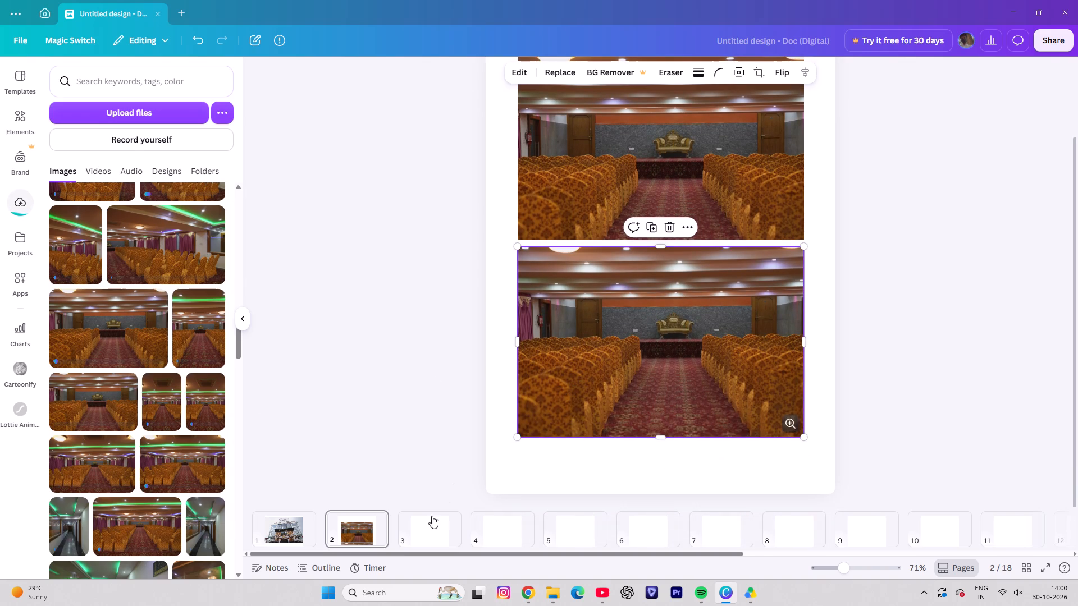
click(424, 527)
click(368, 538)
scroll(606, 371, down, 5)
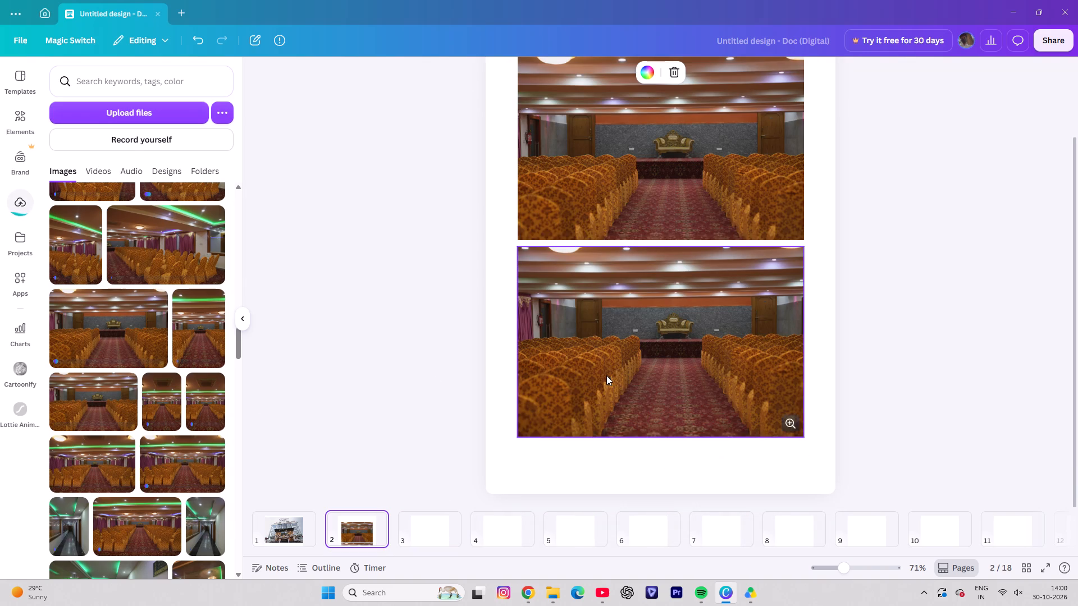
scroll(606, 375, up, 5)
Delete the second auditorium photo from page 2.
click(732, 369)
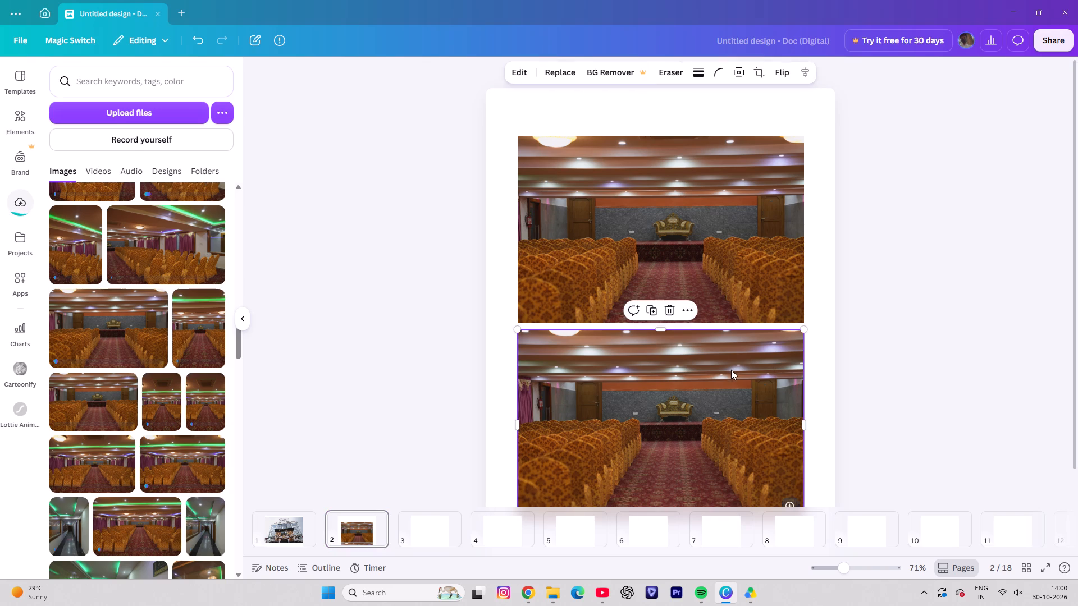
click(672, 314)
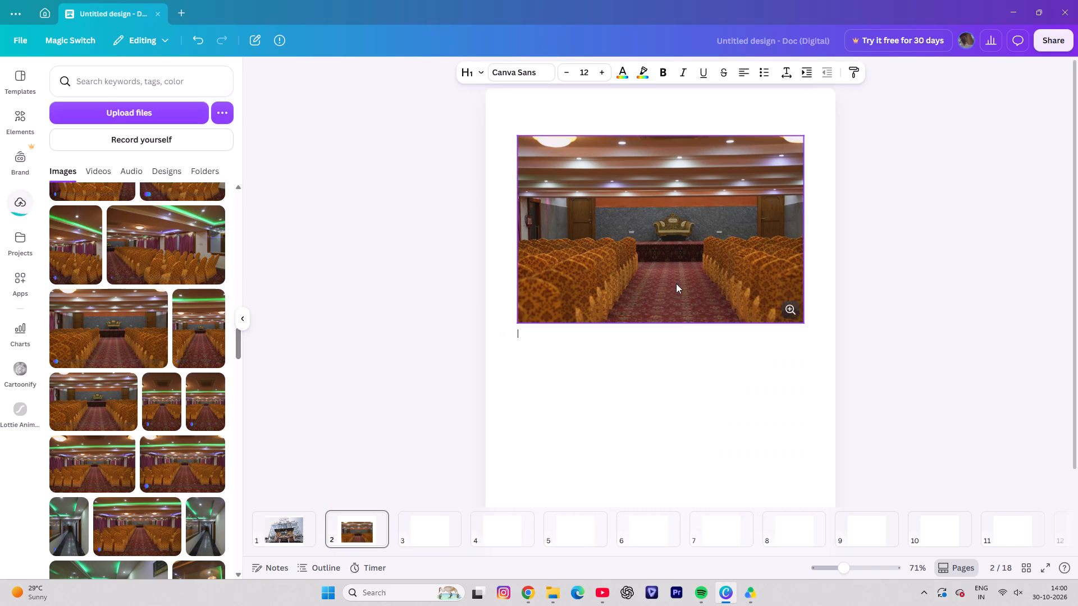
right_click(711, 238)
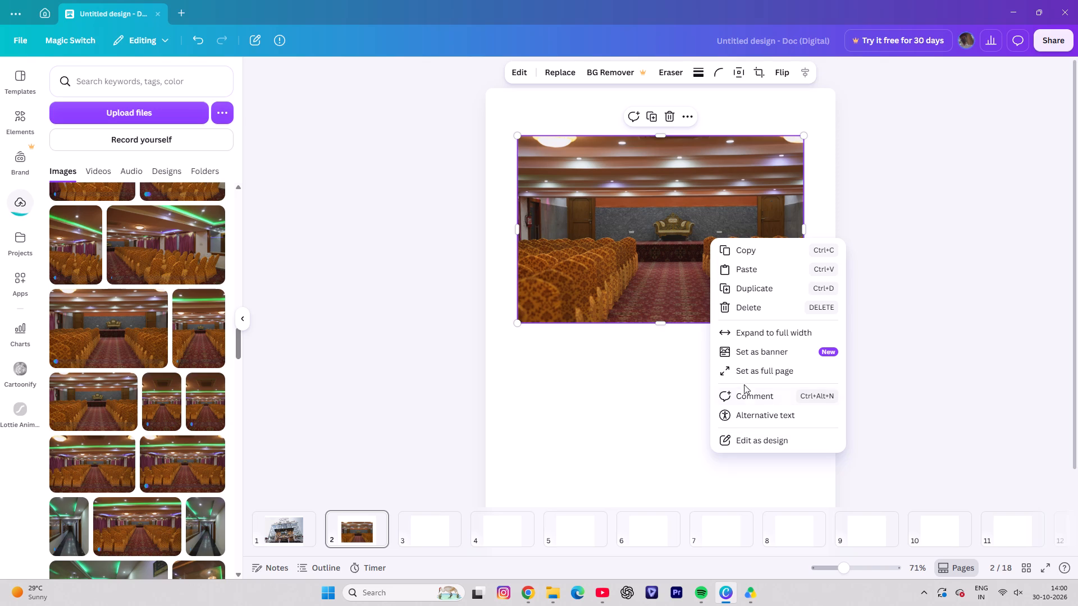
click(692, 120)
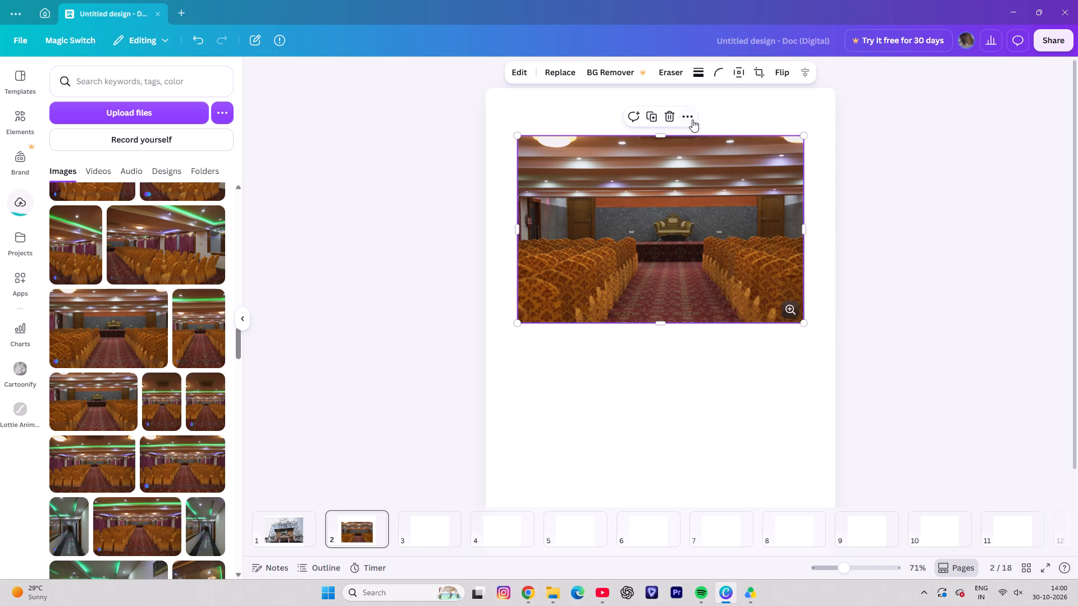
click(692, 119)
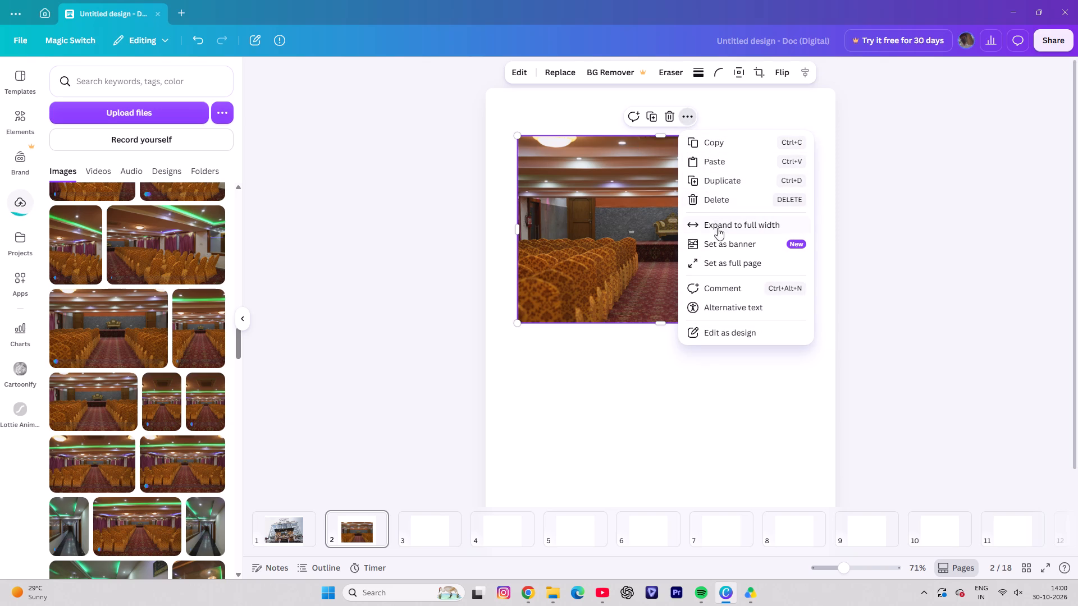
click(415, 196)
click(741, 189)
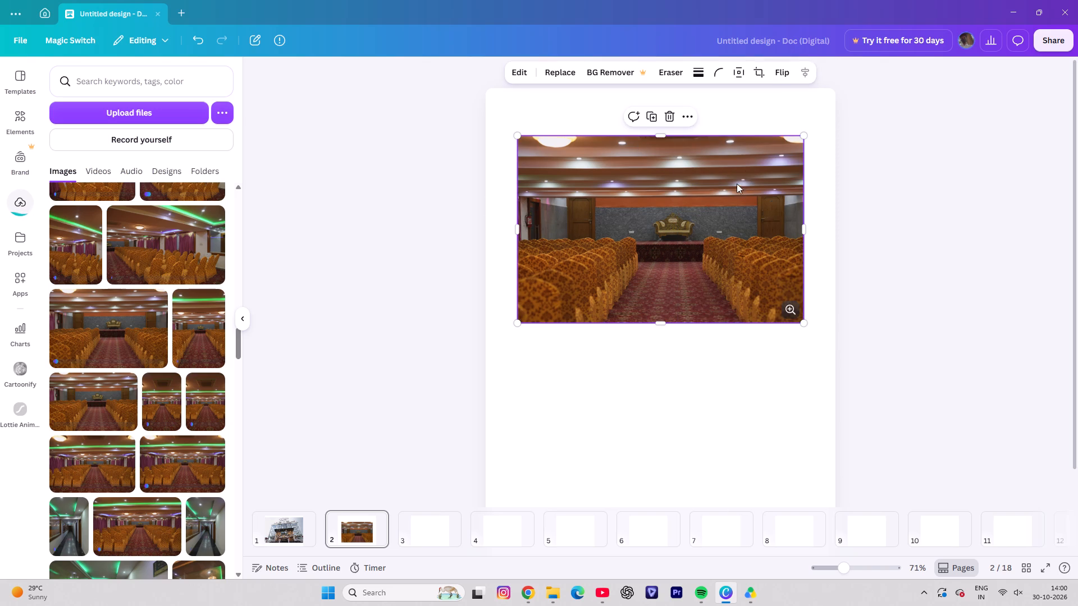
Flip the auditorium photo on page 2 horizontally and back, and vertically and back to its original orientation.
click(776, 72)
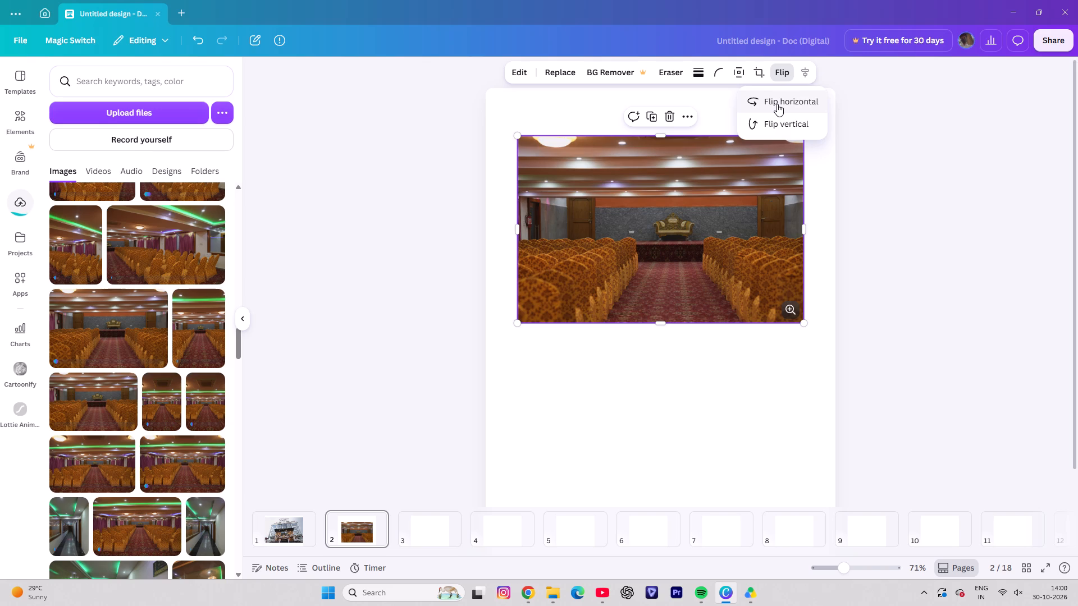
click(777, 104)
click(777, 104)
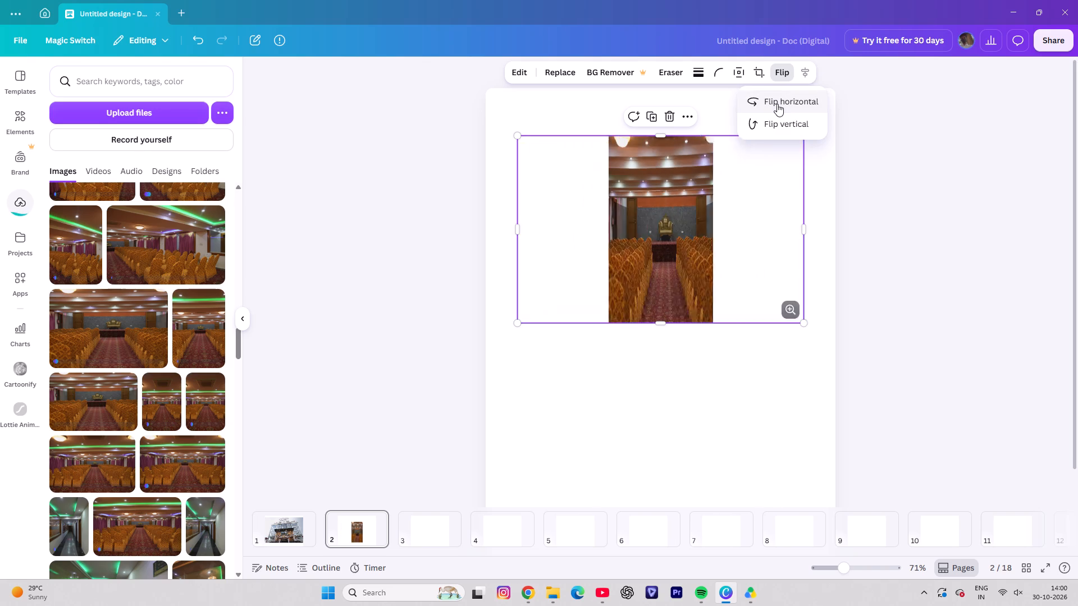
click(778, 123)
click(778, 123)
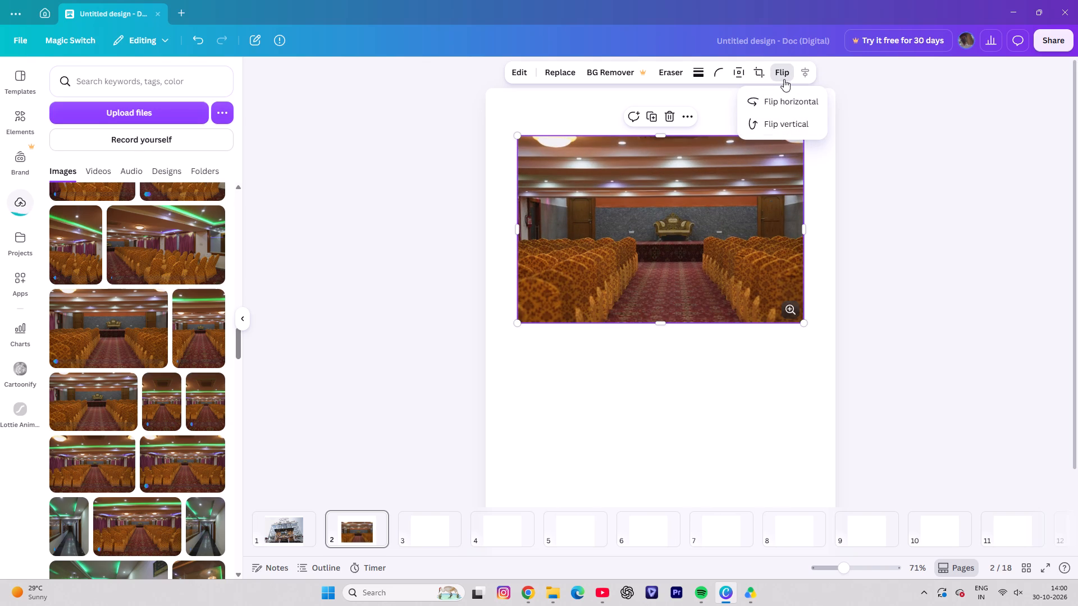
Round the corners of the auditorium photo on page 2 to about 42.
click(723, 68)
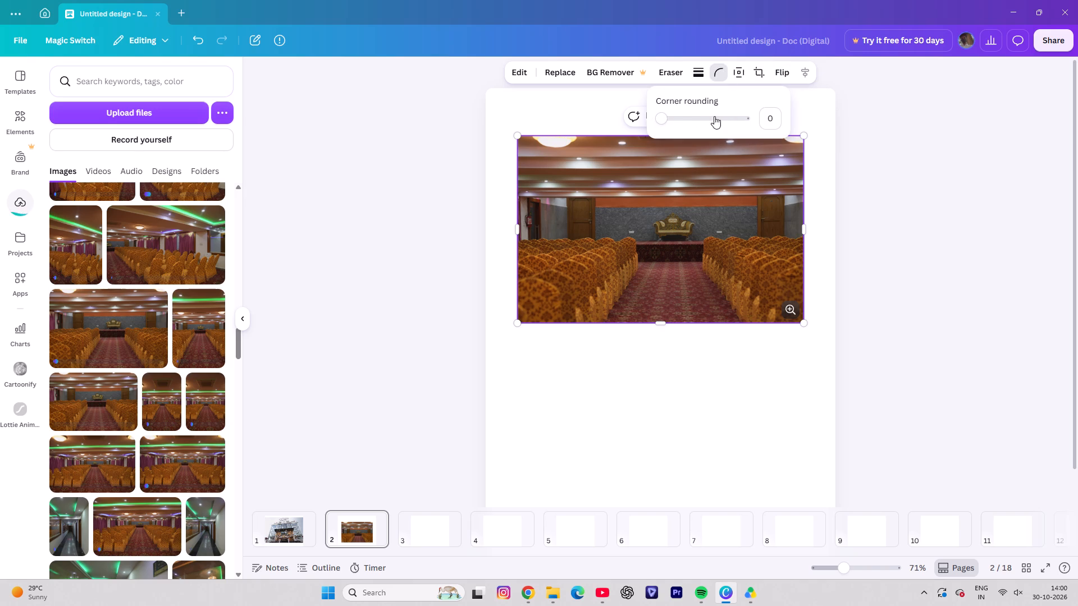
drag(665, 120, 670, 122)
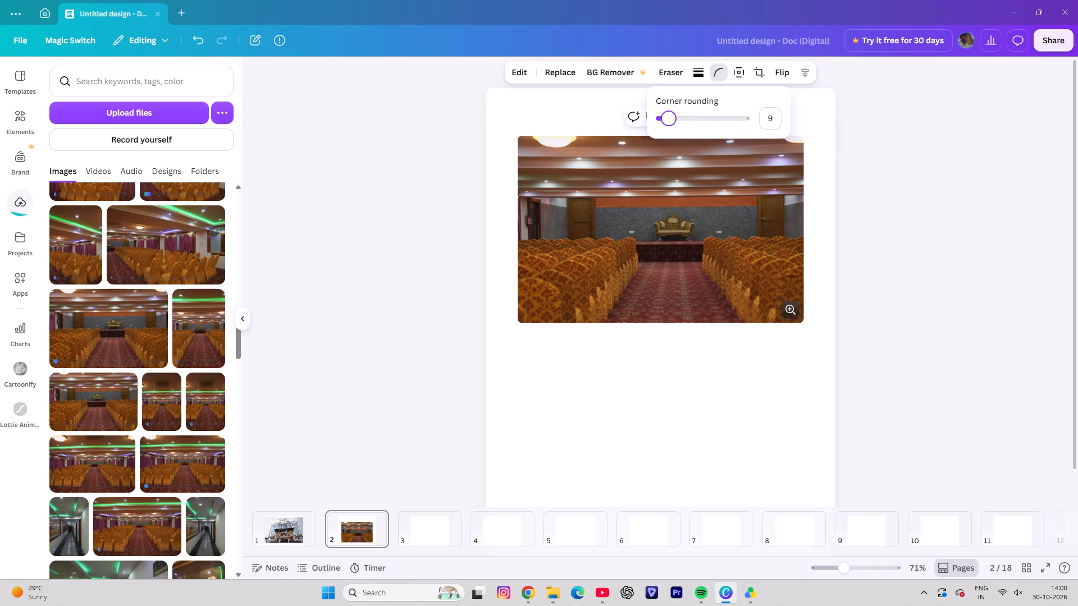
drag(670, 122, 696, 123)
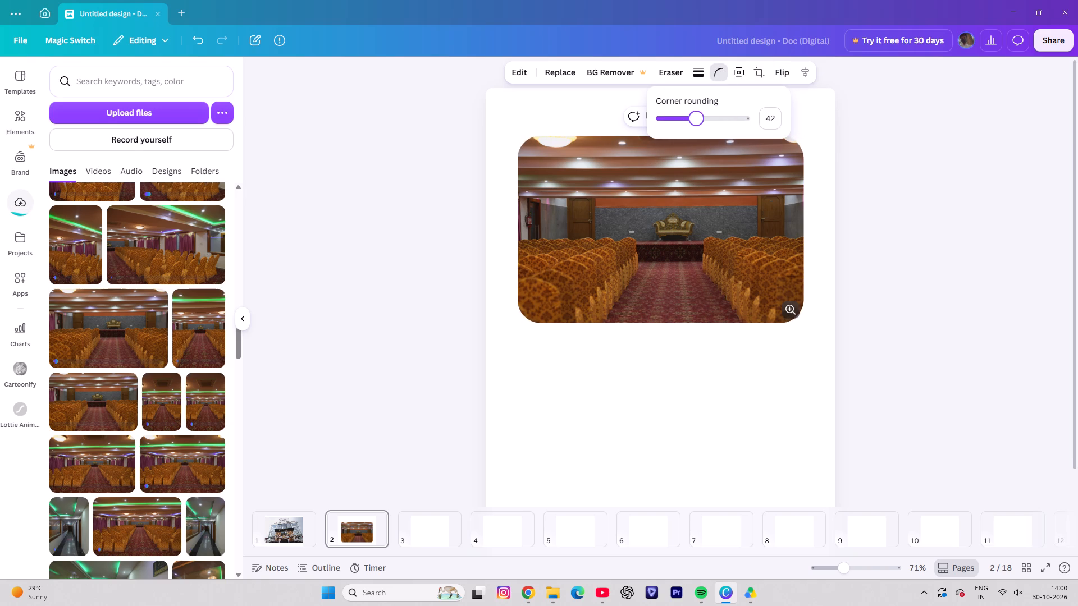
drag(696, 123, 697, 123)
click(875, 135)
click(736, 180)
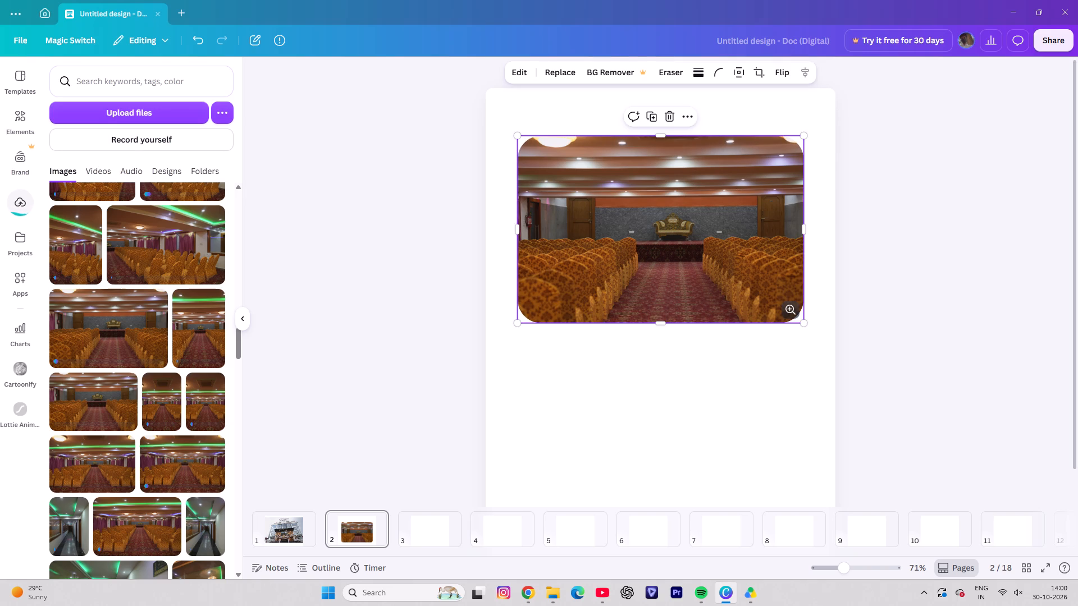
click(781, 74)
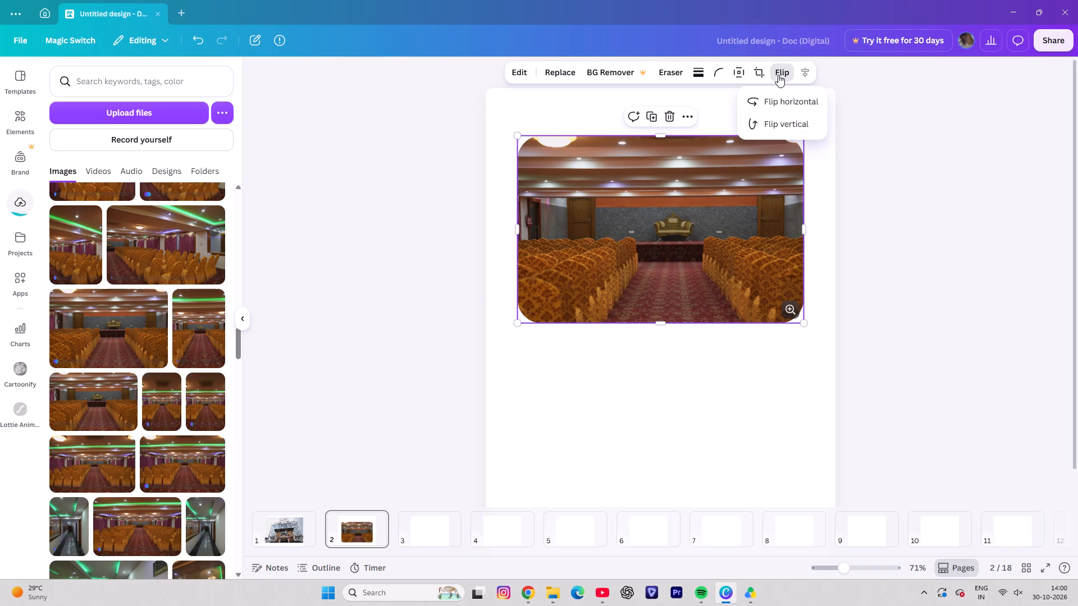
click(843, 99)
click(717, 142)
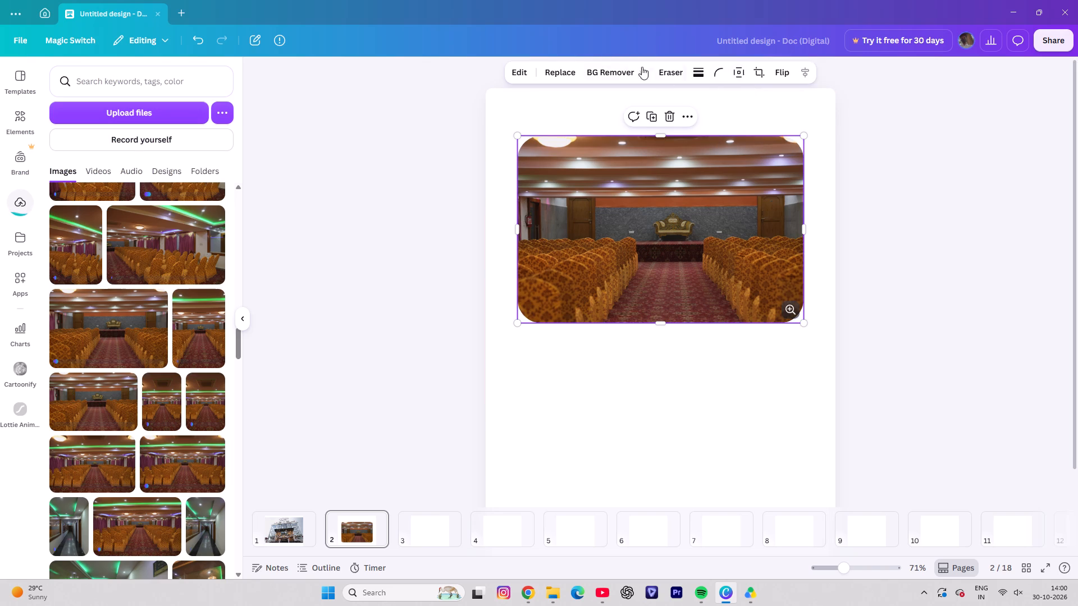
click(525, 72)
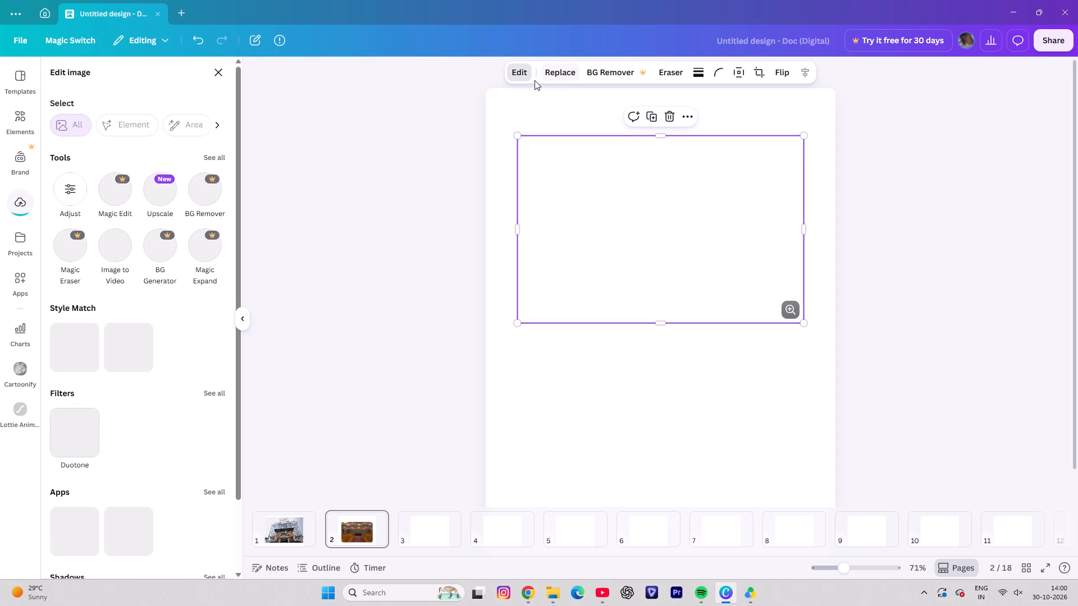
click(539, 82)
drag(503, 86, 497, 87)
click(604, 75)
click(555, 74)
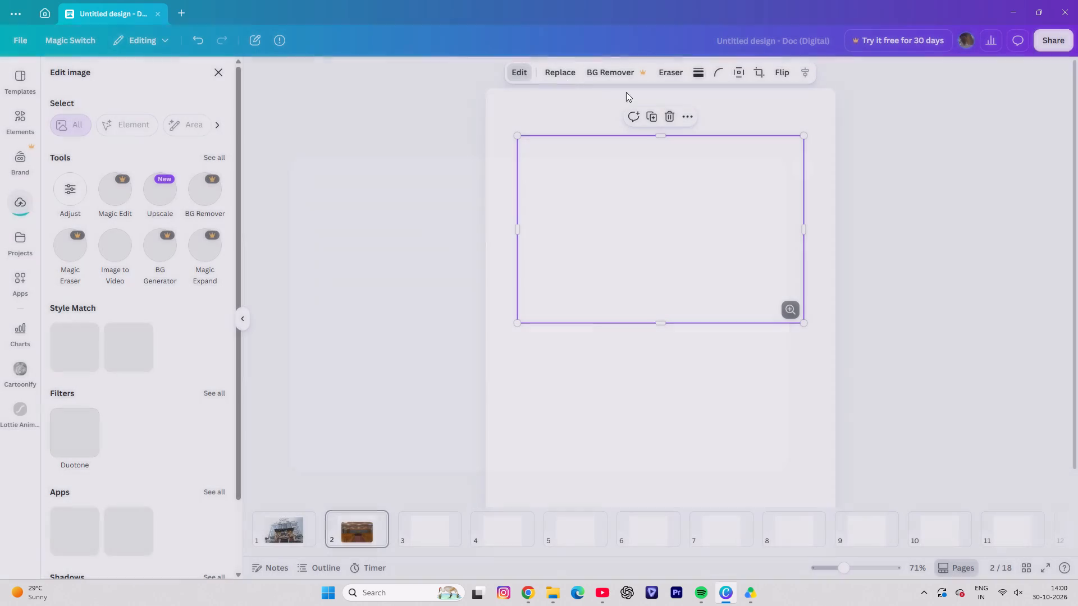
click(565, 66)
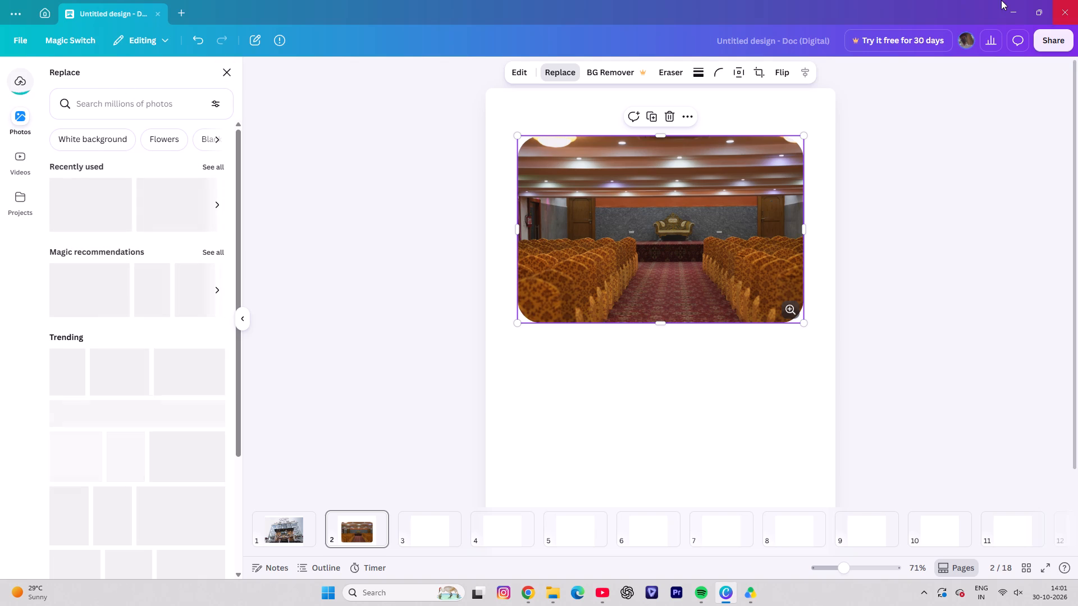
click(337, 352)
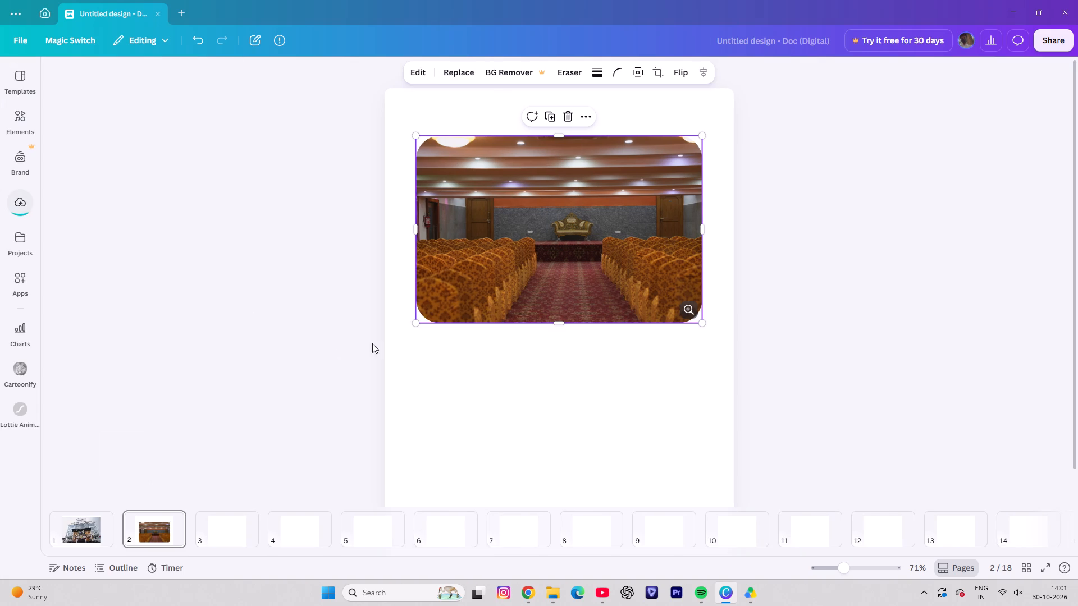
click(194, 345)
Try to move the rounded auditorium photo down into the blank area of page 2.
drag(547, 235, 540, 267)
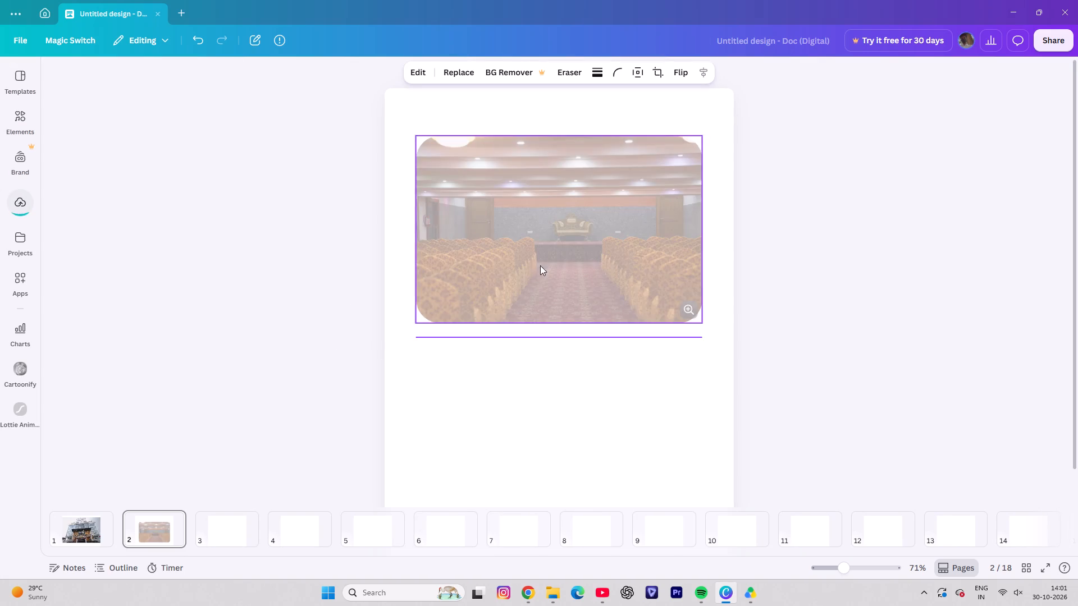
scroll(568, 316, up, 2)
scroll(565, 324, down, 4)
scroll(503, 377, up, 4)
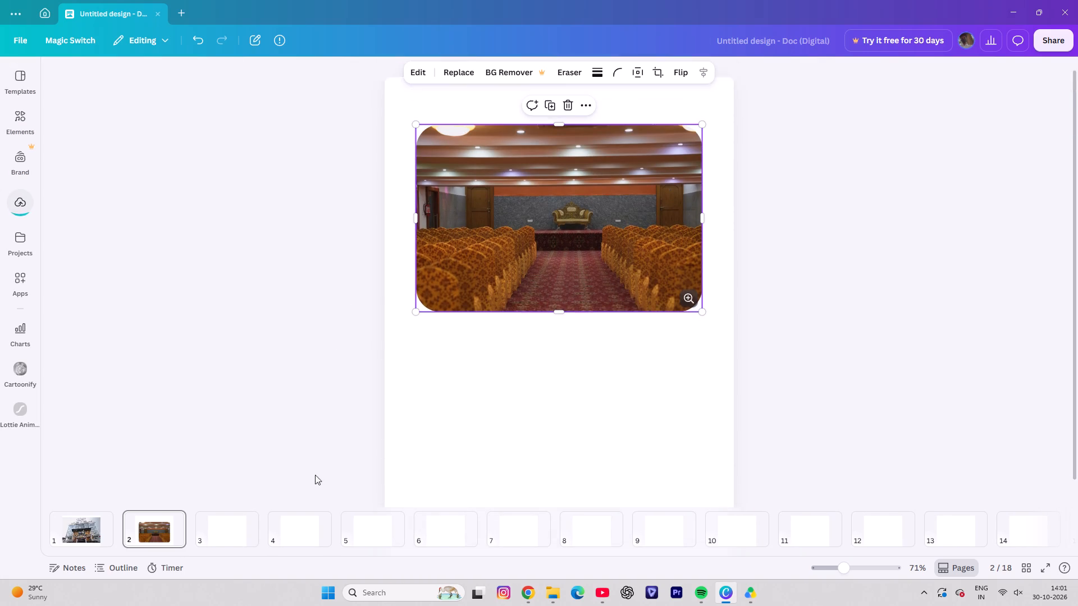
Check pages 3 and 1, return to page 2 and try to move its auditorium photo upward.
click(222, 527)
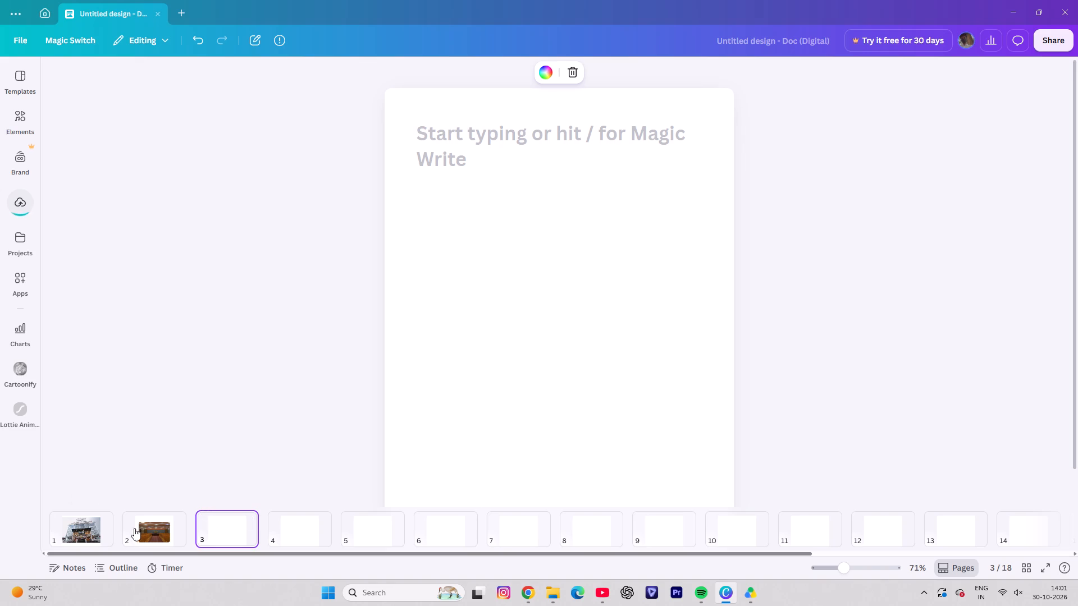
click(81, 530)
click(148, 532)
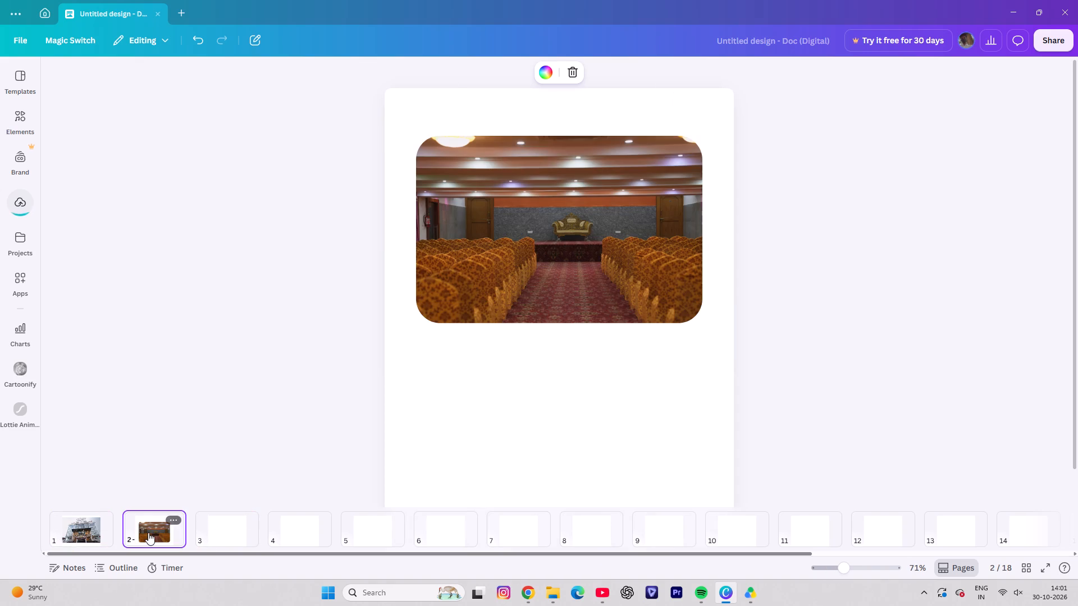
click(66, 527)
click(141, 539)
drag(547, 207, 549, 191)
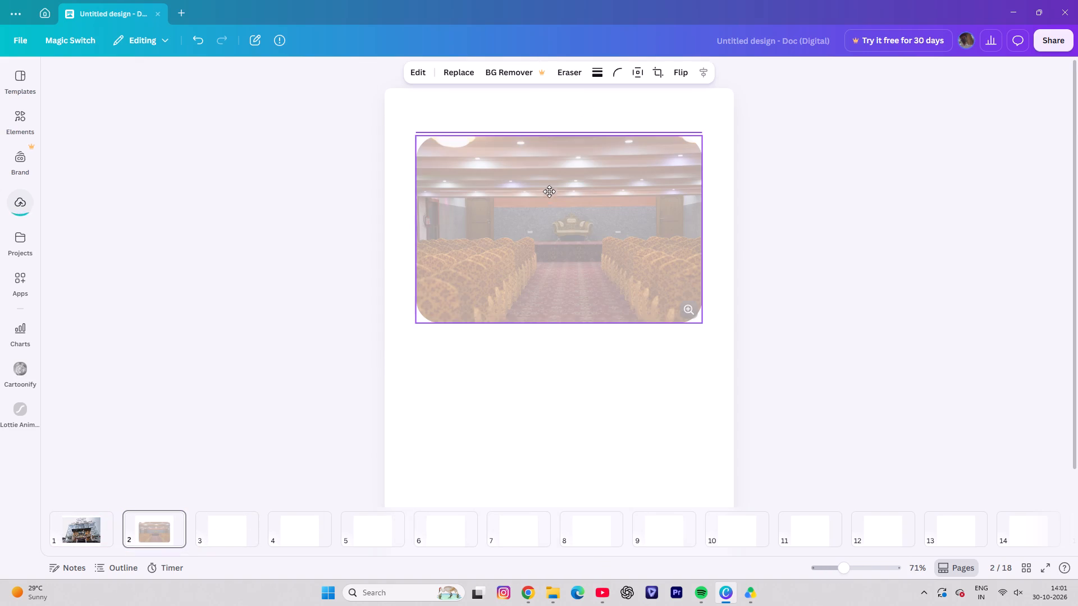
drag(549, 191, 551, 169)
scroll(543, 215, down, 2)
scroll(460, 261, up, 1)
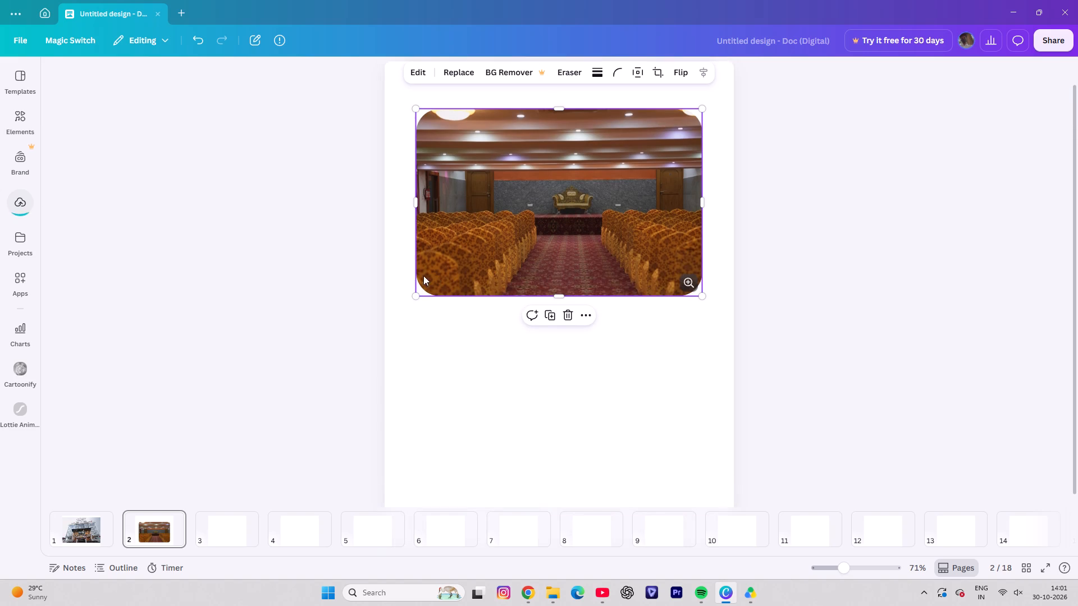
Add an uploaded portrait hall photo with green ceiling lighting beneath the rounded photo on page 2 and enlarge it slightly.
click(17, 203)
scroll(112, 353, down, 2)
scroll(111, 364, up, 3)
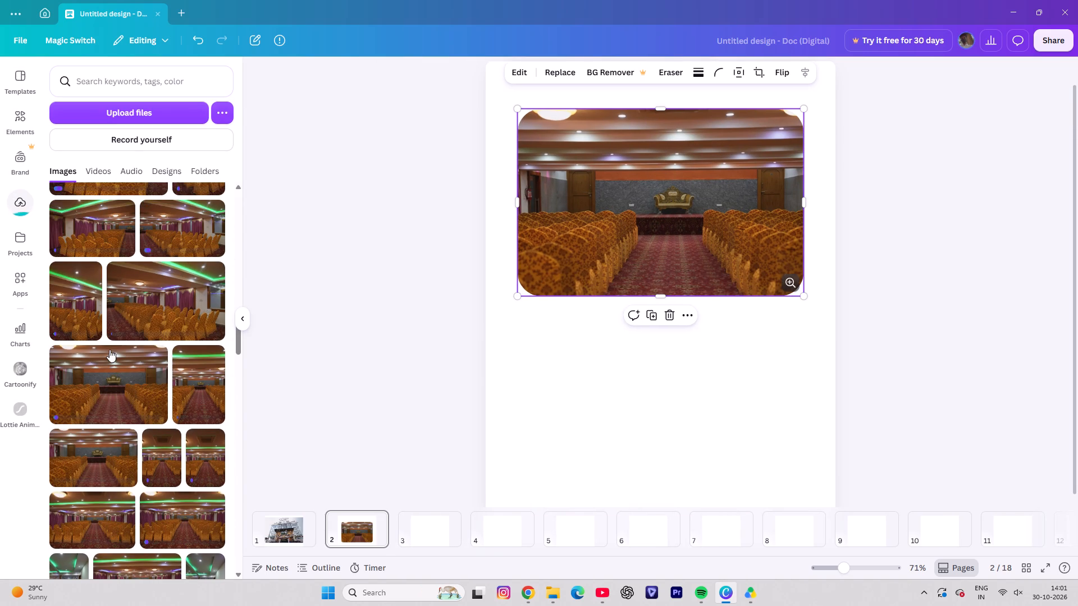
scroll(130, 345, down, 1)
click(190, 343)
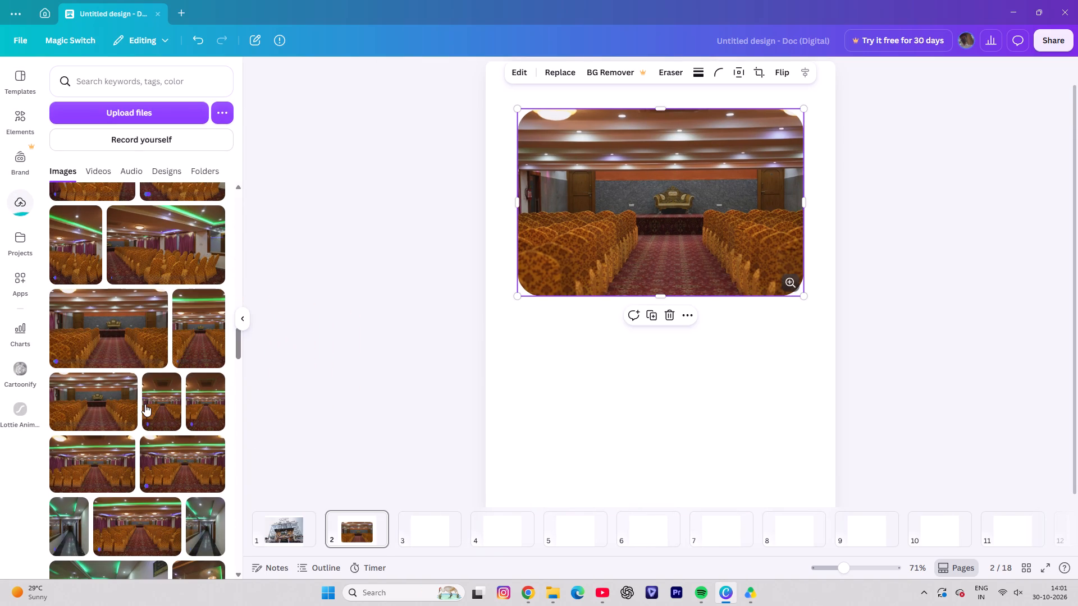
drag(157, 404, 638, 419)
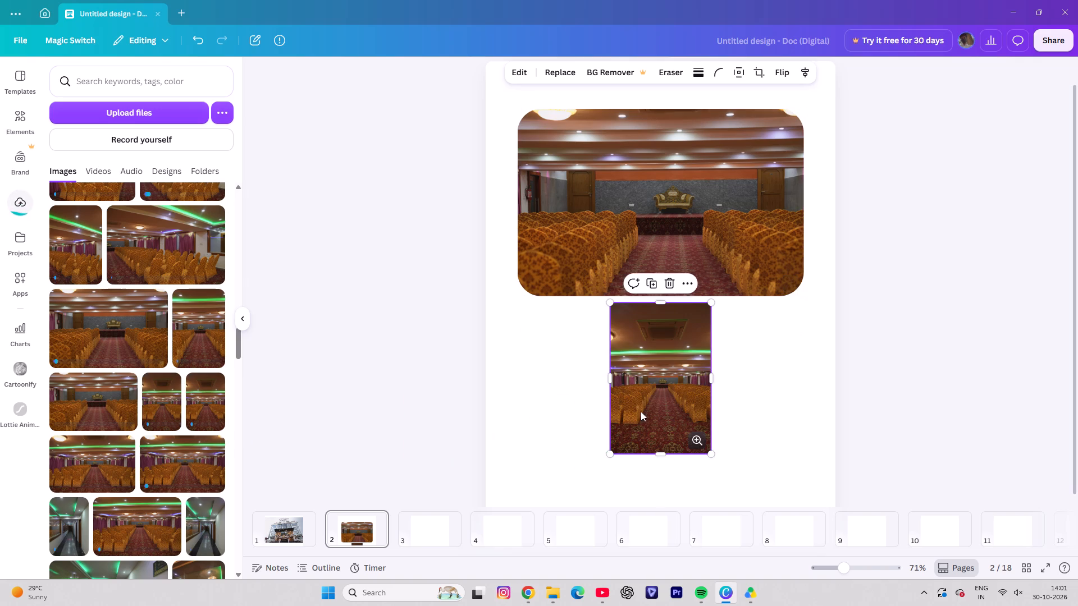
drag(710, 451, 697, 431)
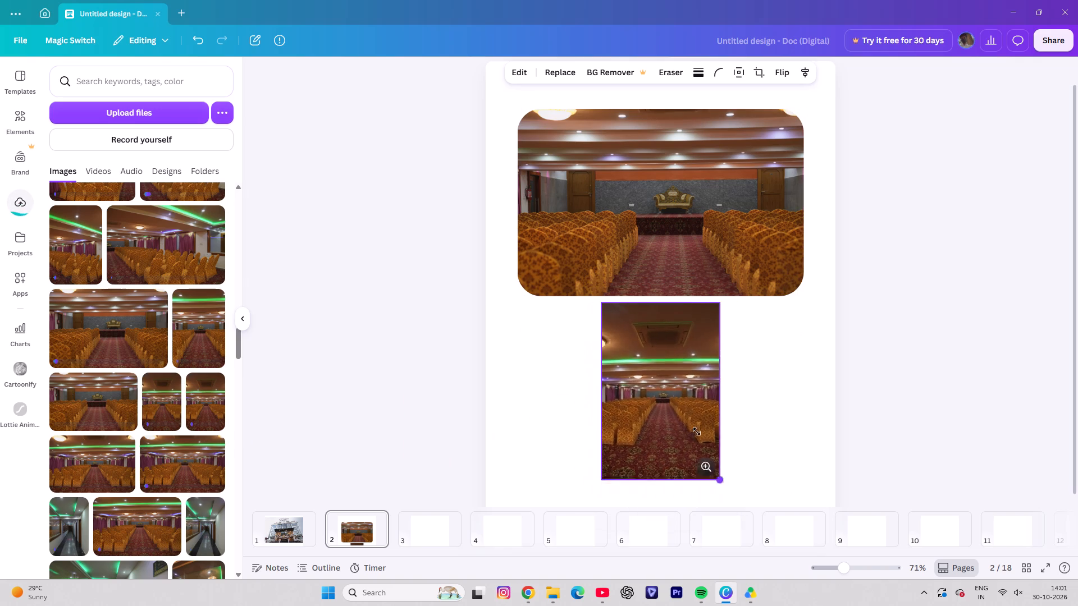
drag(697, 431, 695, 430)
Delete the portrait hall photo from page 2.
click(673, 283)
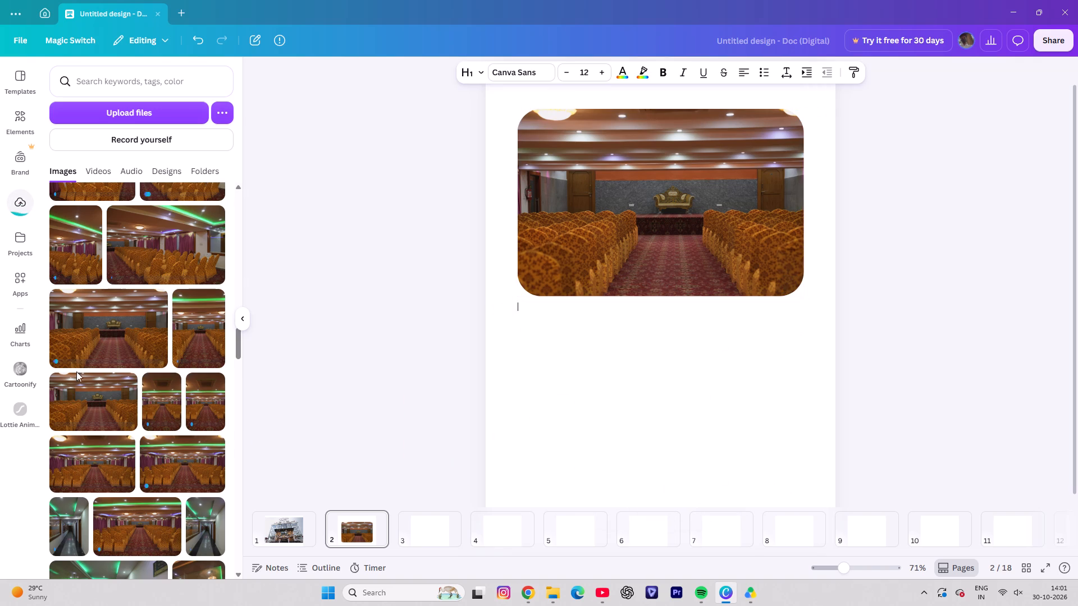
Add an uploaded landscape auditorium aisle and stage photo beneath the rounded photo on page 2.
drag(86, 400, 632, 411)
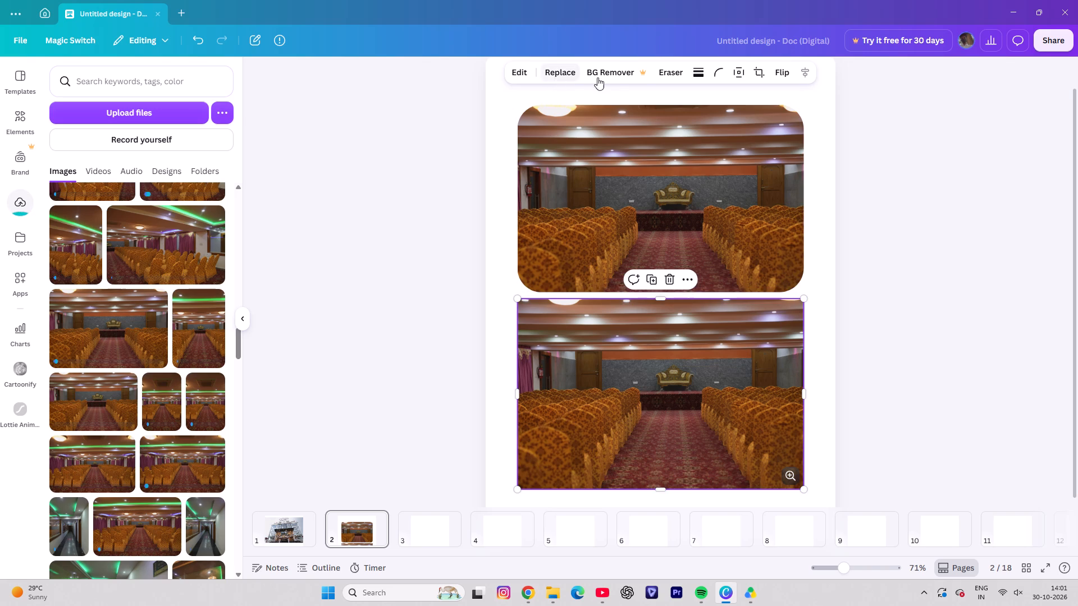
click(566, 366)
click(565, 366)
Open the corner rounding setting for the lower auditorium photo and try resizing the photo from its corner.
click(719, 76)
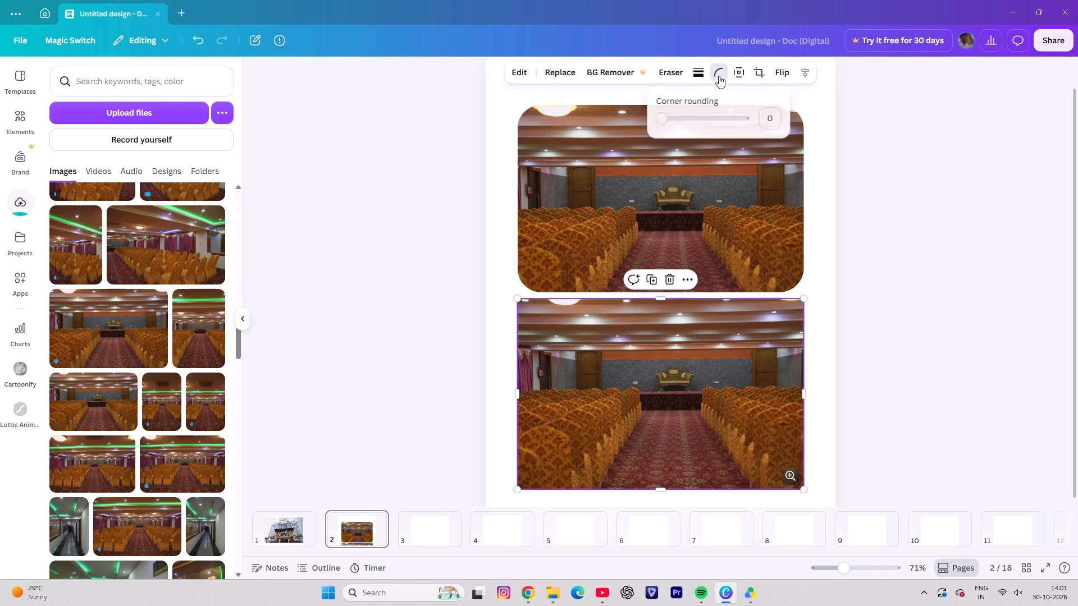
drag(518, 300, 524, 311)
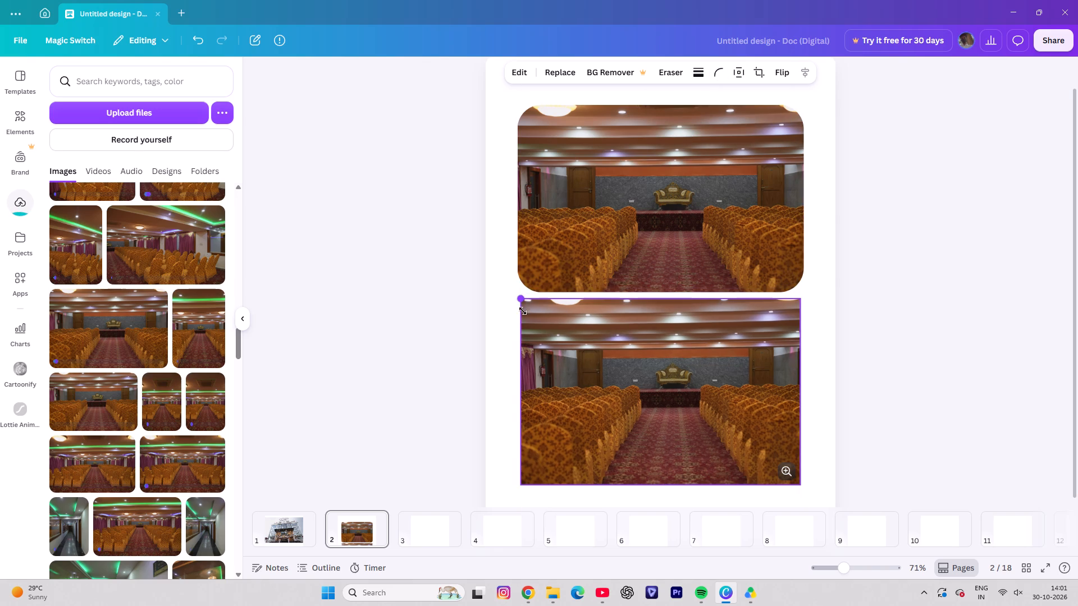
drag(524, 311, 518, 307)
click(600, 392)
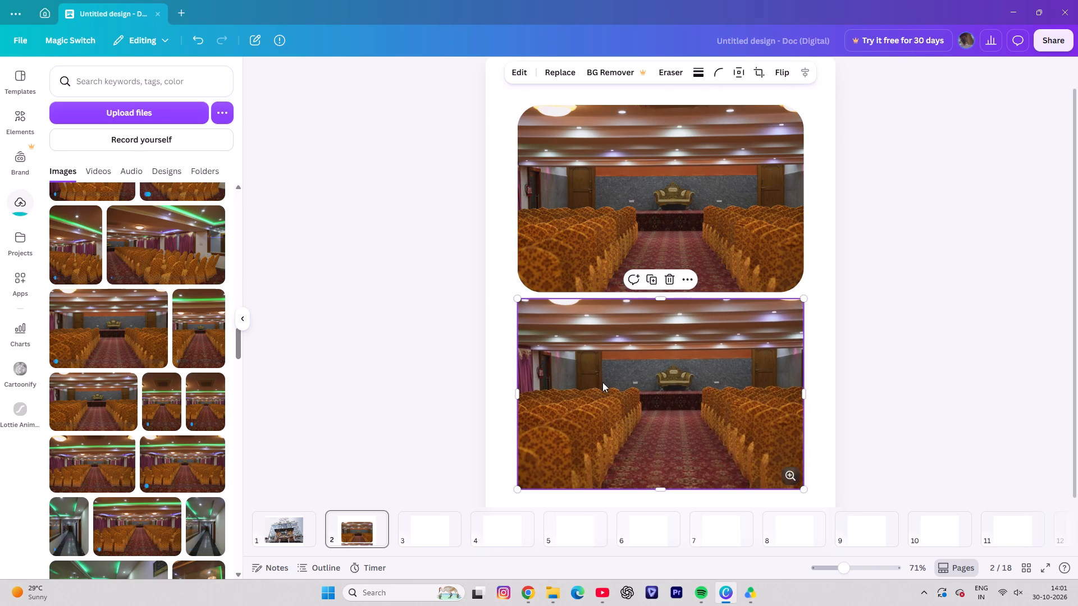
Round the corners of the lower auditorium photo on page 2 to 41.
click(718, 72)
click(1049, 232)
click(764, 343)
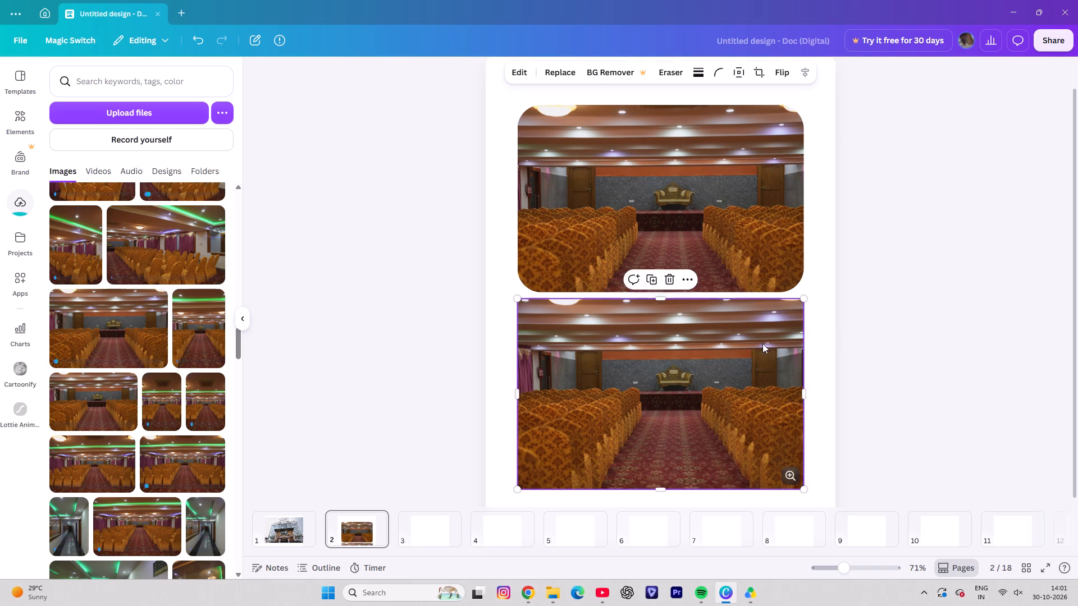
click(708, 197)
click(516, 99)
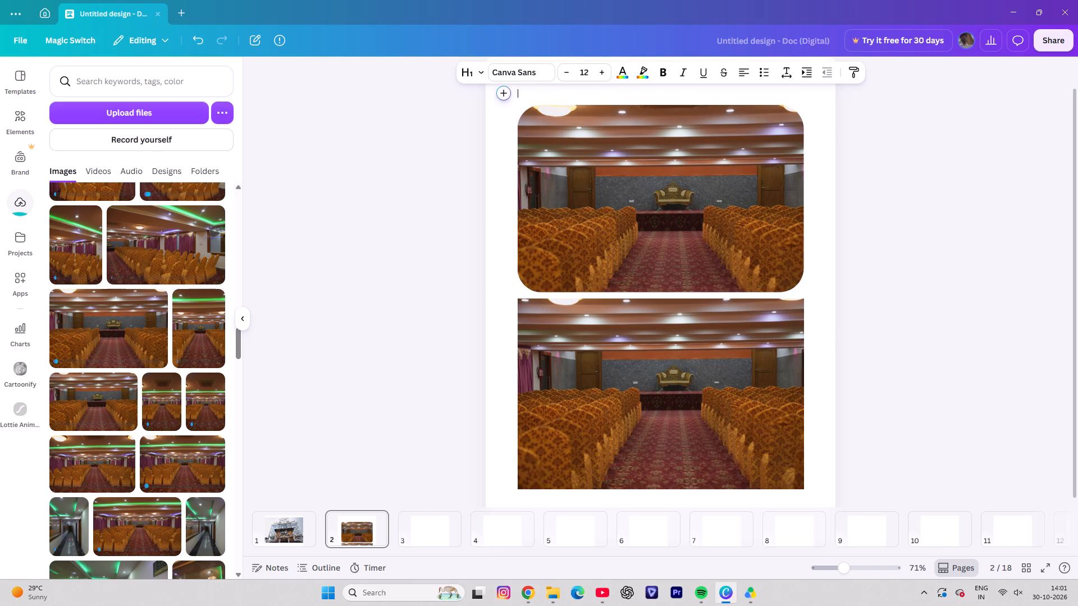
click(621, 388)
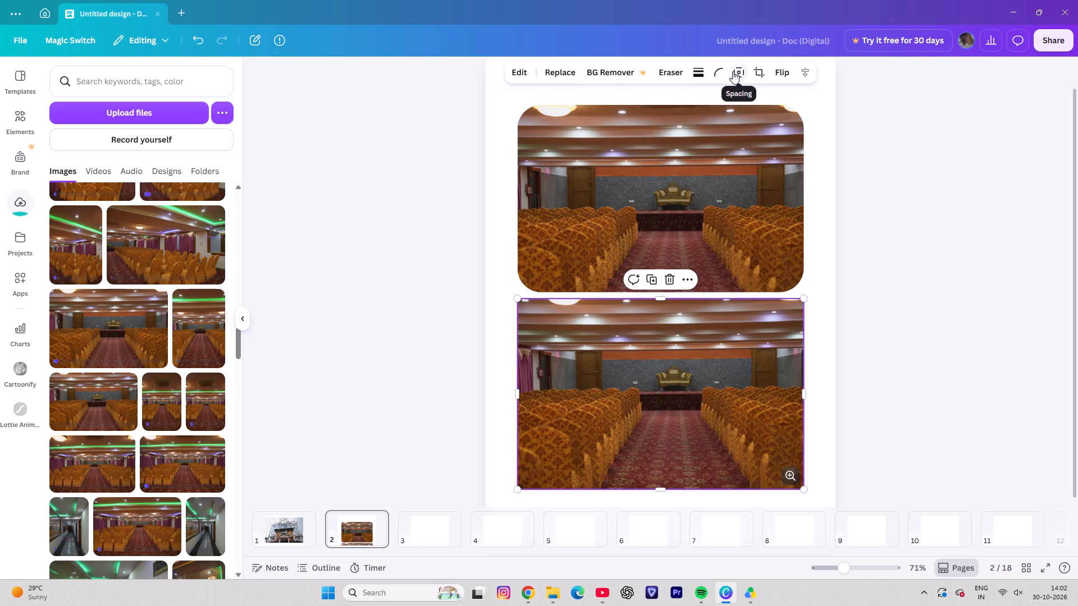
click(715, 73)
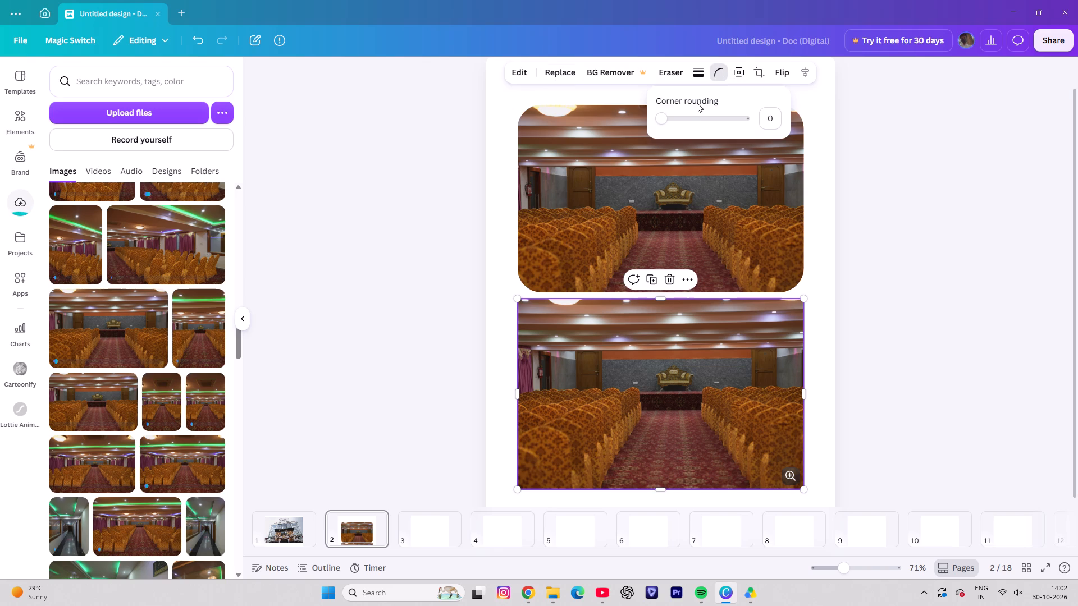
drag(663, 117, 679, 117)
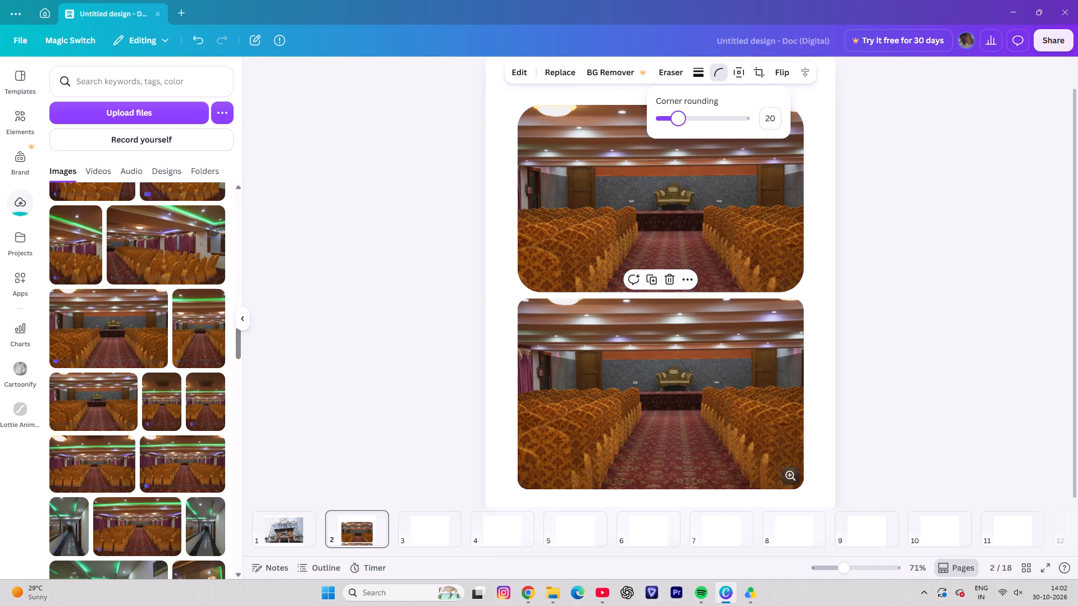
drag(679, 117, 695, 117)
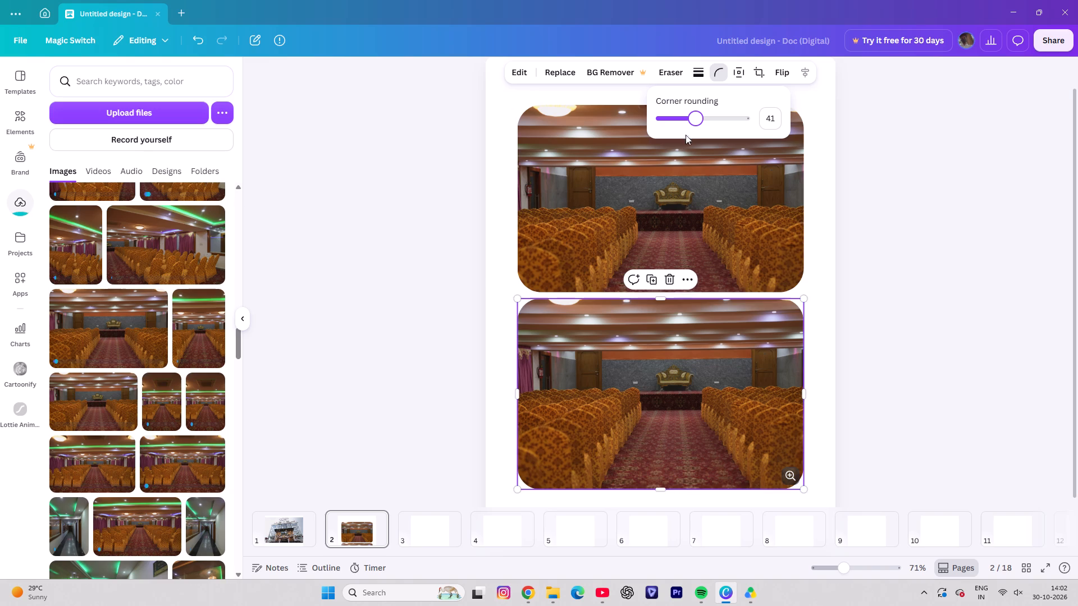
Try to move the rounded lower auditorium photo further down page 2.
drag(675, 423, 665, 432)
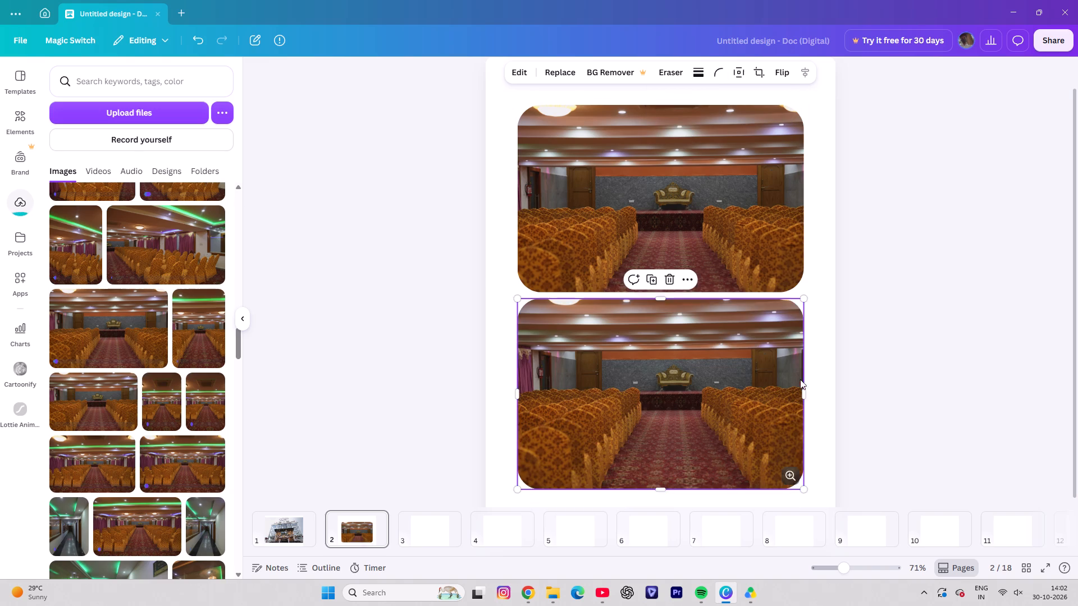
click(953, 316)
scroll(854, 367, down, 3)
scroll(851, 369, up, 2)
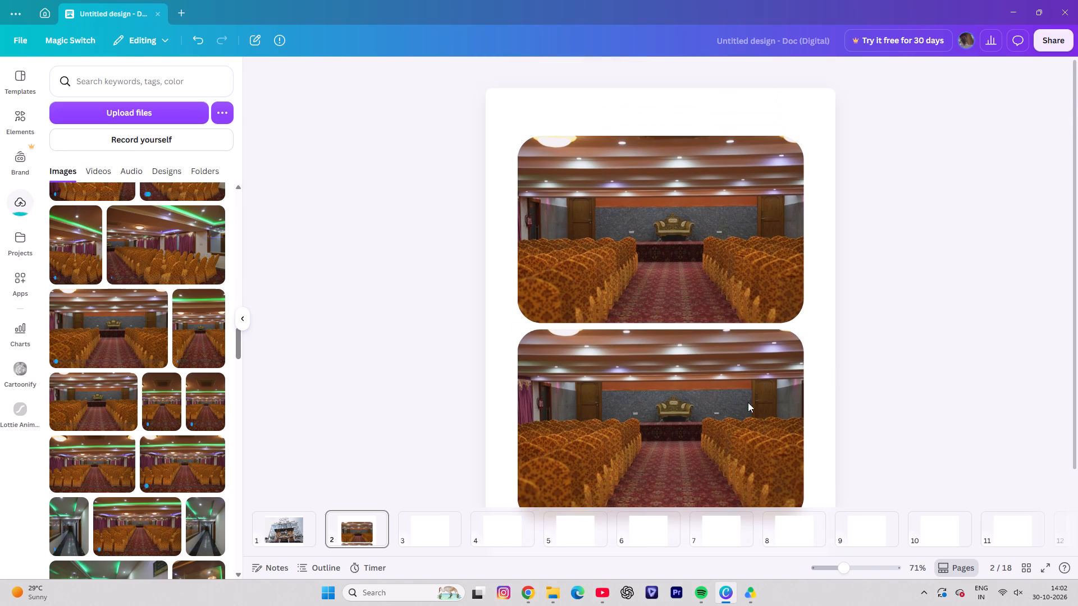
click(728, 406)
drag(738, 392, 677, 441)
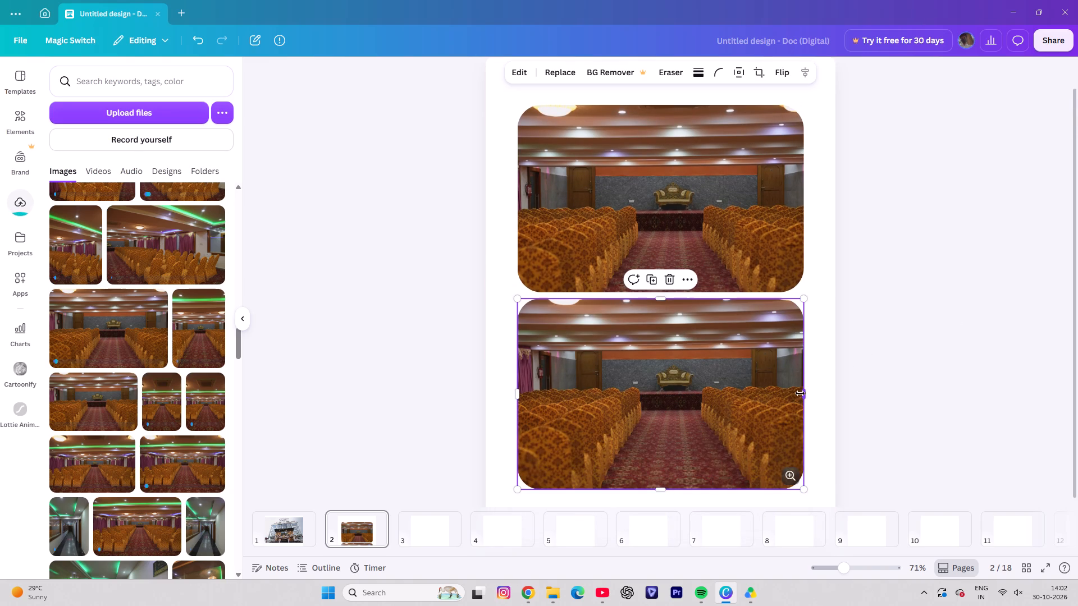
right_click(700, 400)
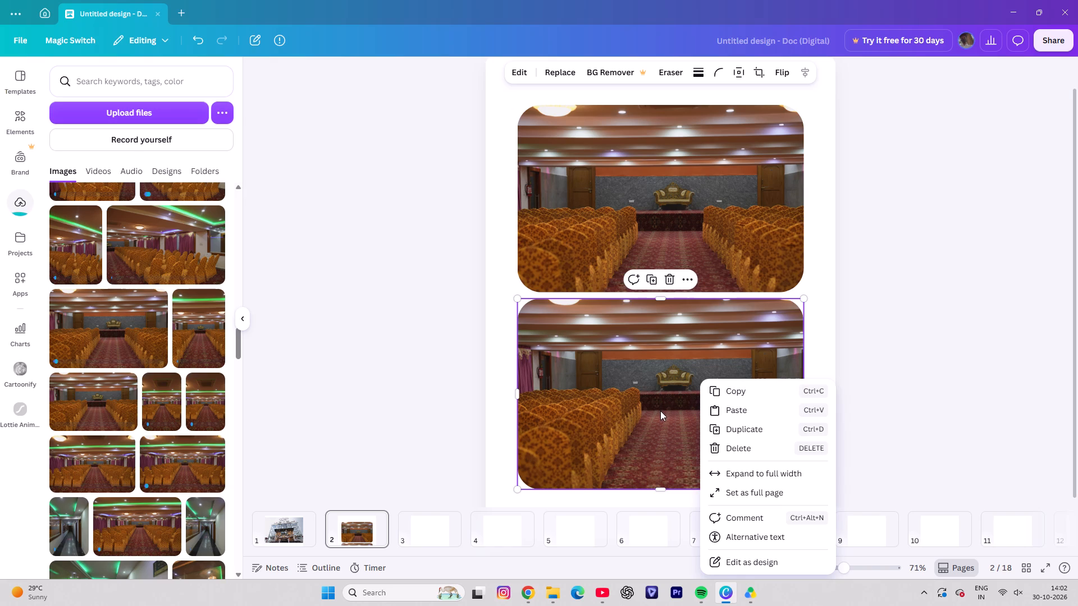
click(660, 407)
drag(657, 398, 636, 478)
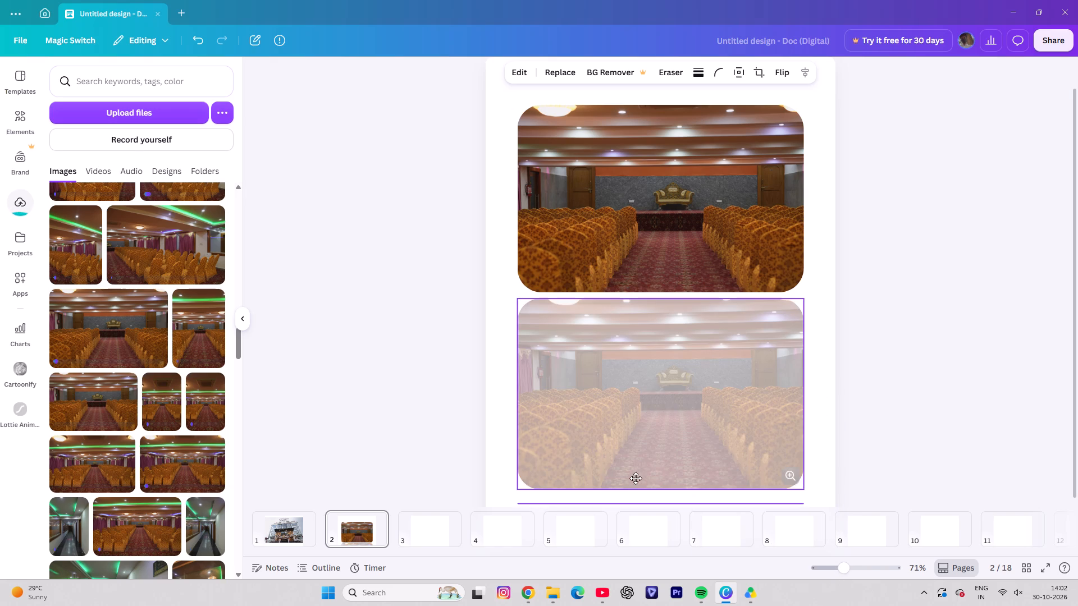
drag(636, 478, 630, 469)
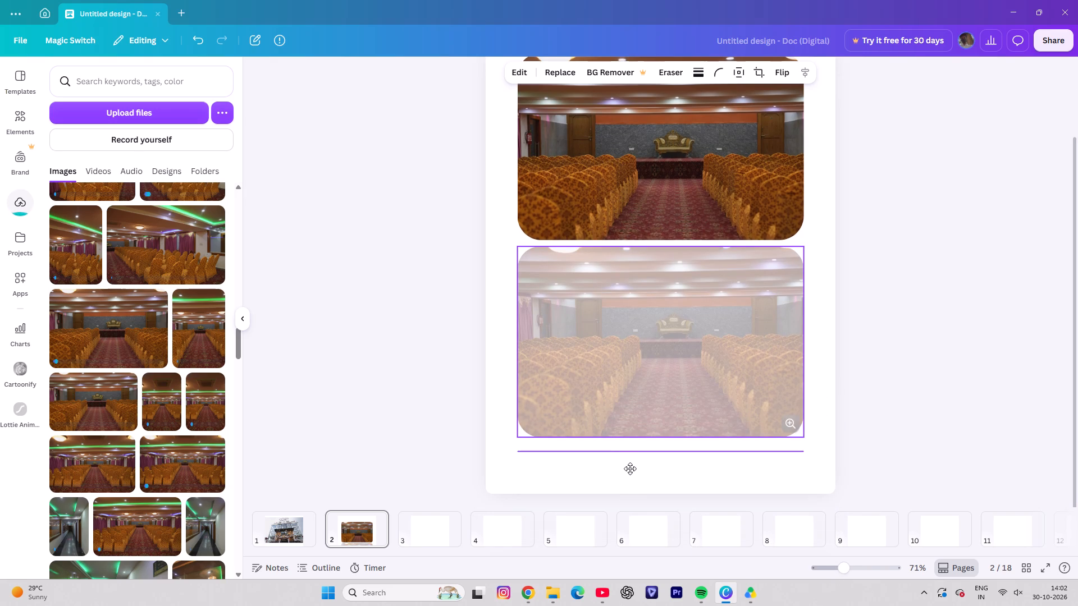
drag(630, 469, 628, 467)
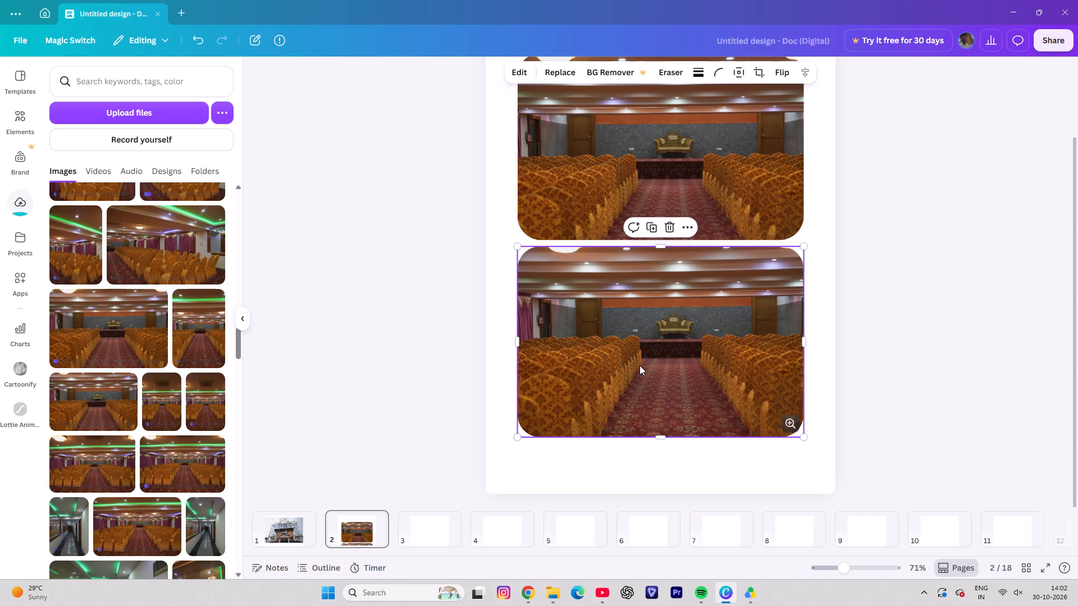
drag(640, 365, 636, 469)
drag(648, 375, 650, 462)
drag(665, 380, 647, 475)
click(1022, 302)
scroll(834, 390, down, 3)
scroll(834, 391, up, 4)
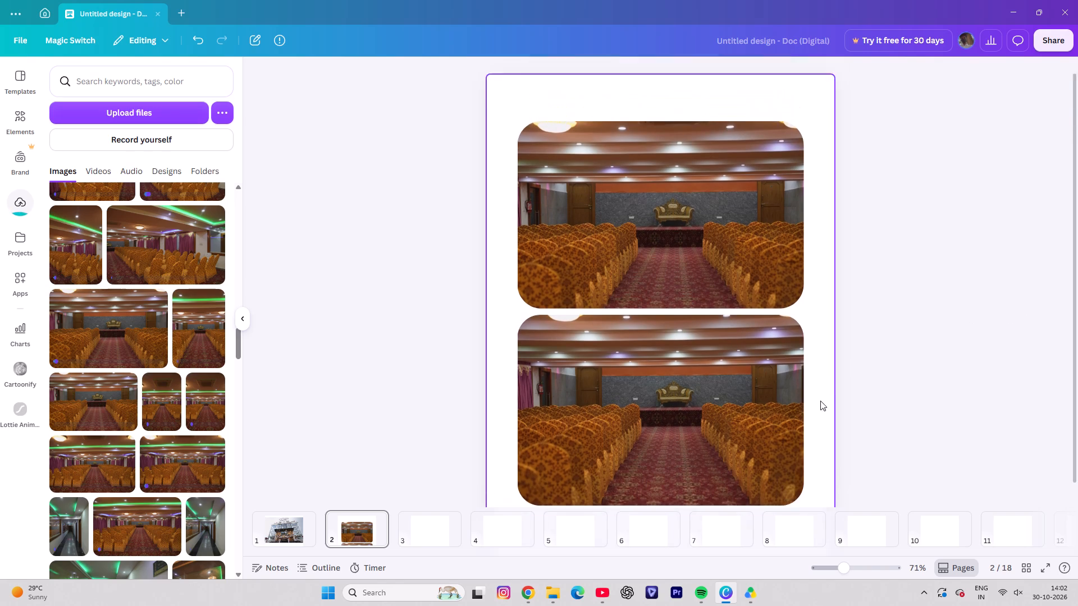
Move the upper auditorium photo slightly up on page 2 to widen the gap between the two photos.
drag(693, 260, 697, 228)
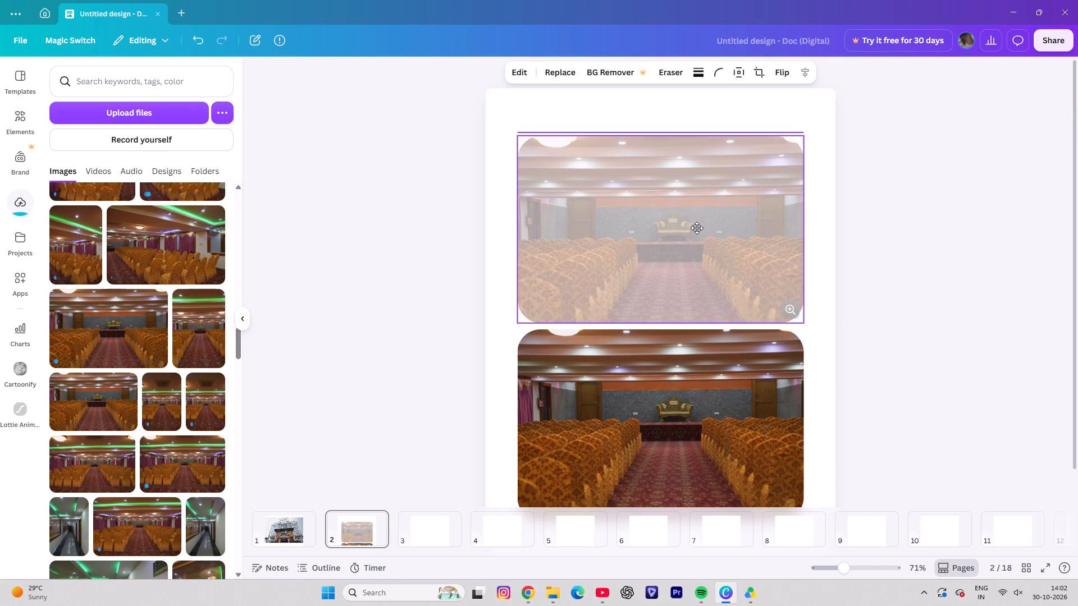
drag(697, 228, 691, 113)
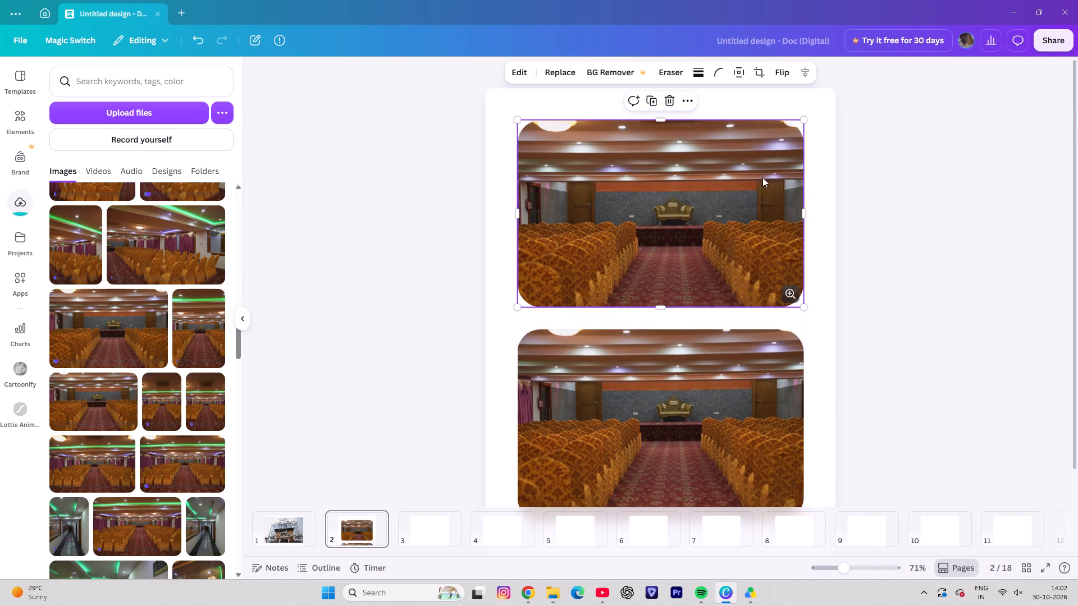
click(940, 233)
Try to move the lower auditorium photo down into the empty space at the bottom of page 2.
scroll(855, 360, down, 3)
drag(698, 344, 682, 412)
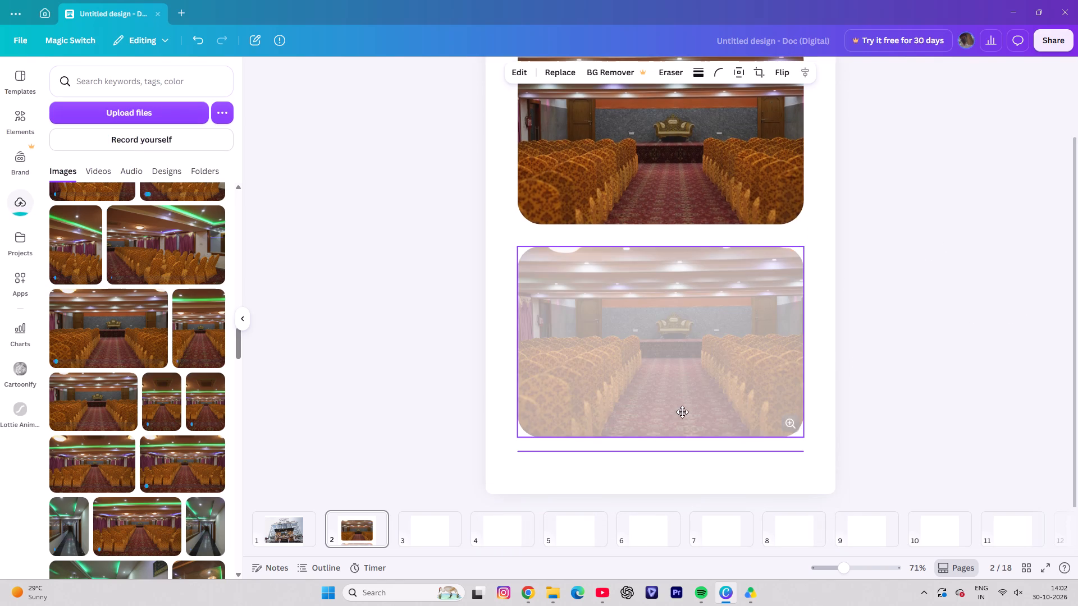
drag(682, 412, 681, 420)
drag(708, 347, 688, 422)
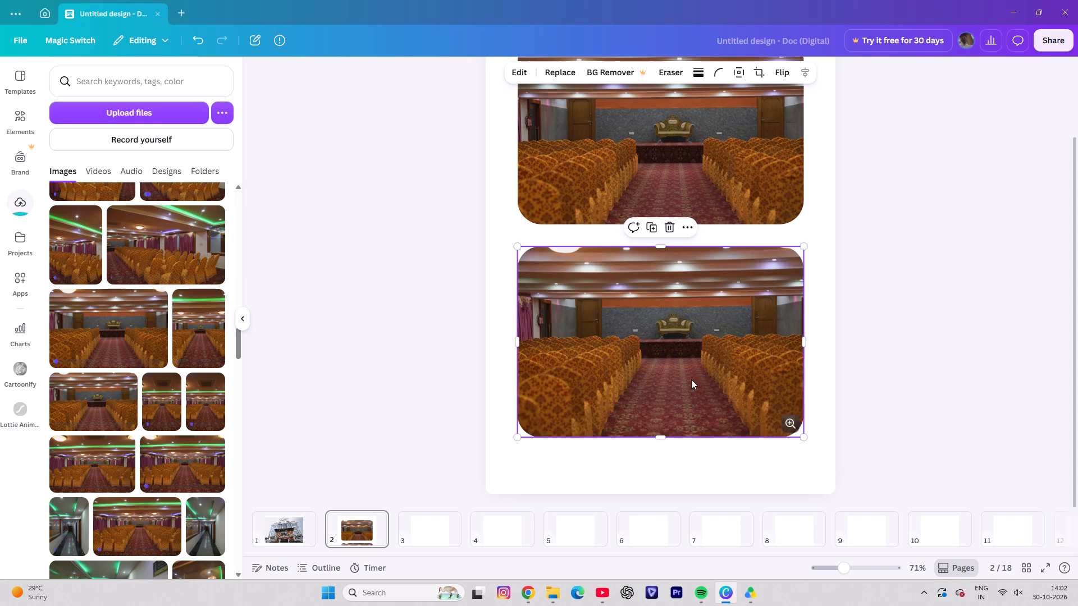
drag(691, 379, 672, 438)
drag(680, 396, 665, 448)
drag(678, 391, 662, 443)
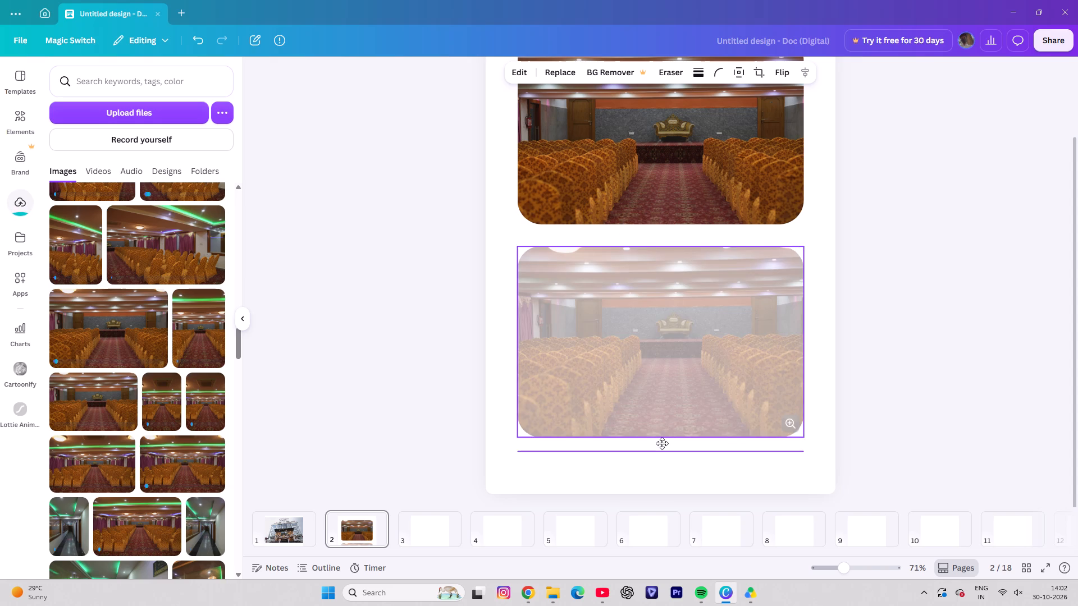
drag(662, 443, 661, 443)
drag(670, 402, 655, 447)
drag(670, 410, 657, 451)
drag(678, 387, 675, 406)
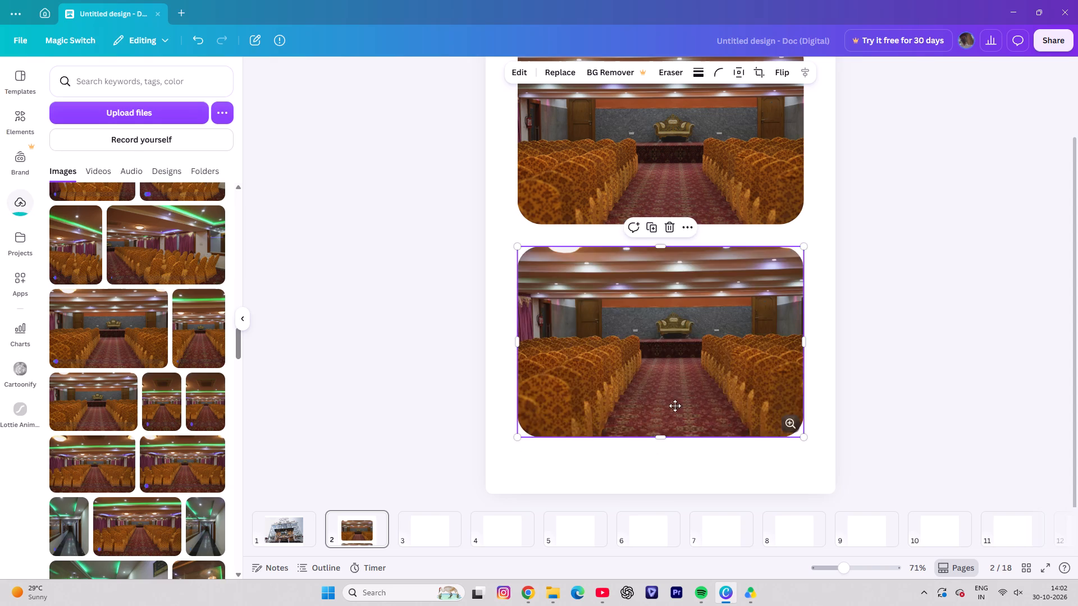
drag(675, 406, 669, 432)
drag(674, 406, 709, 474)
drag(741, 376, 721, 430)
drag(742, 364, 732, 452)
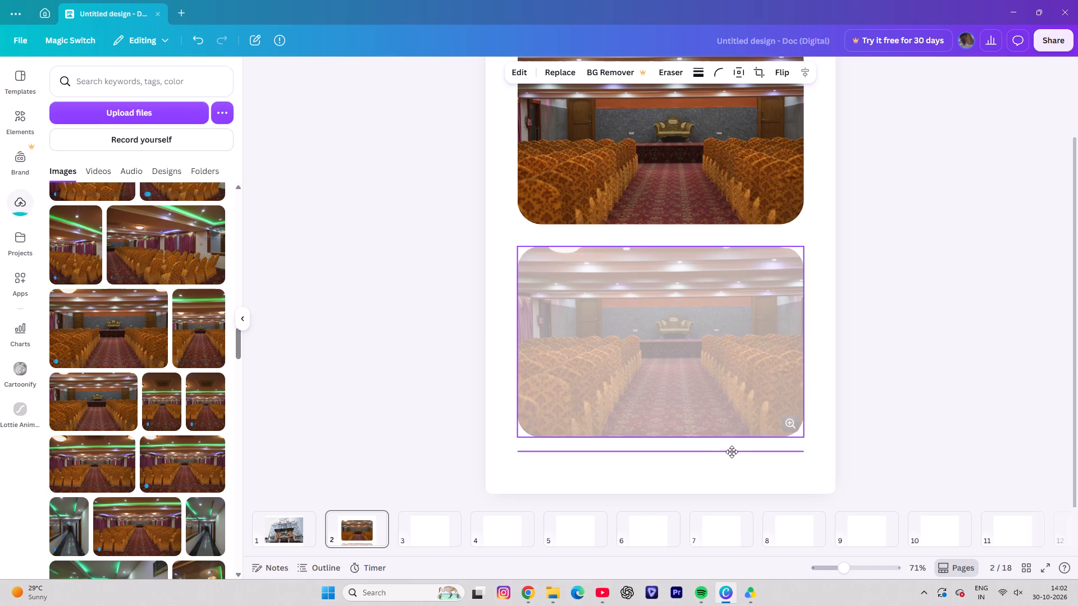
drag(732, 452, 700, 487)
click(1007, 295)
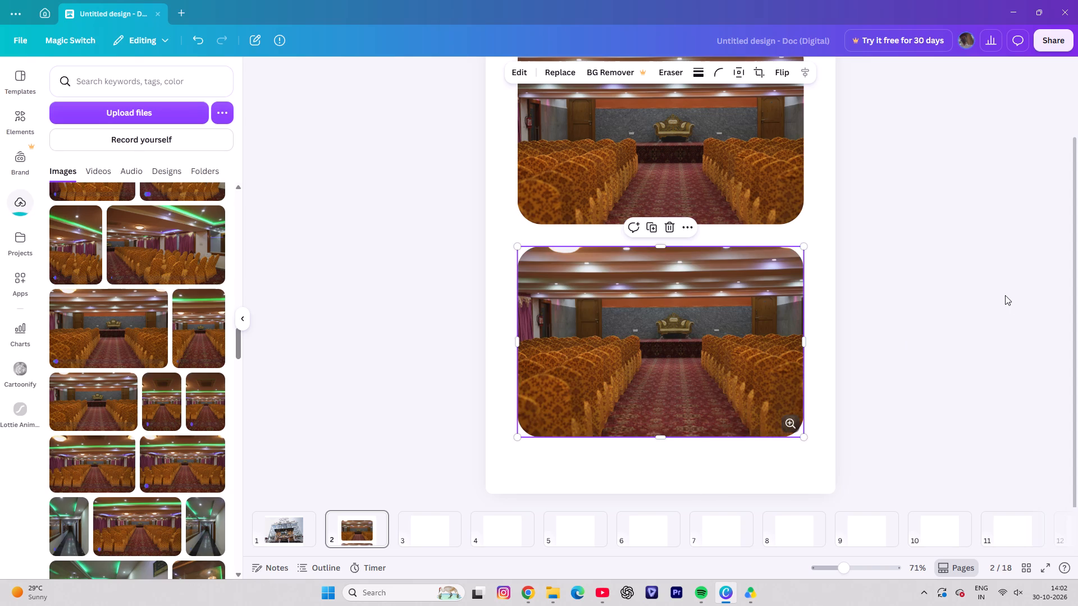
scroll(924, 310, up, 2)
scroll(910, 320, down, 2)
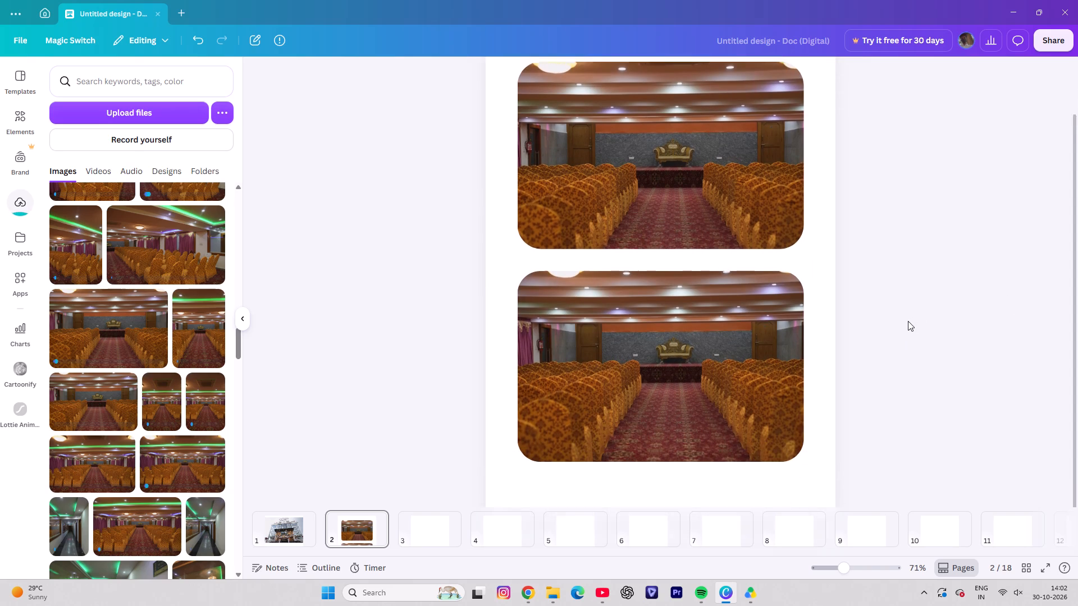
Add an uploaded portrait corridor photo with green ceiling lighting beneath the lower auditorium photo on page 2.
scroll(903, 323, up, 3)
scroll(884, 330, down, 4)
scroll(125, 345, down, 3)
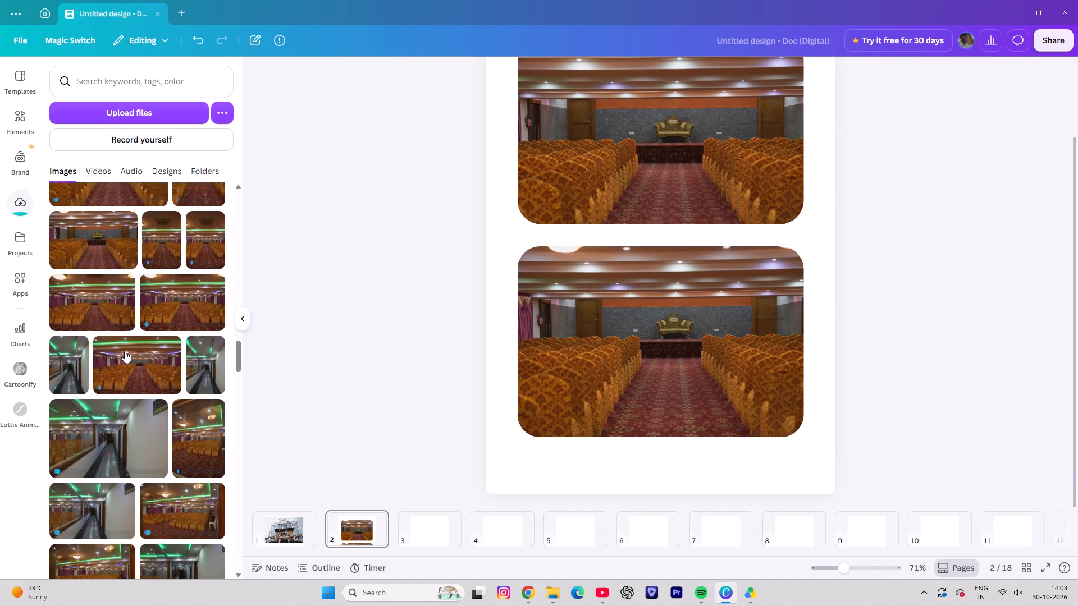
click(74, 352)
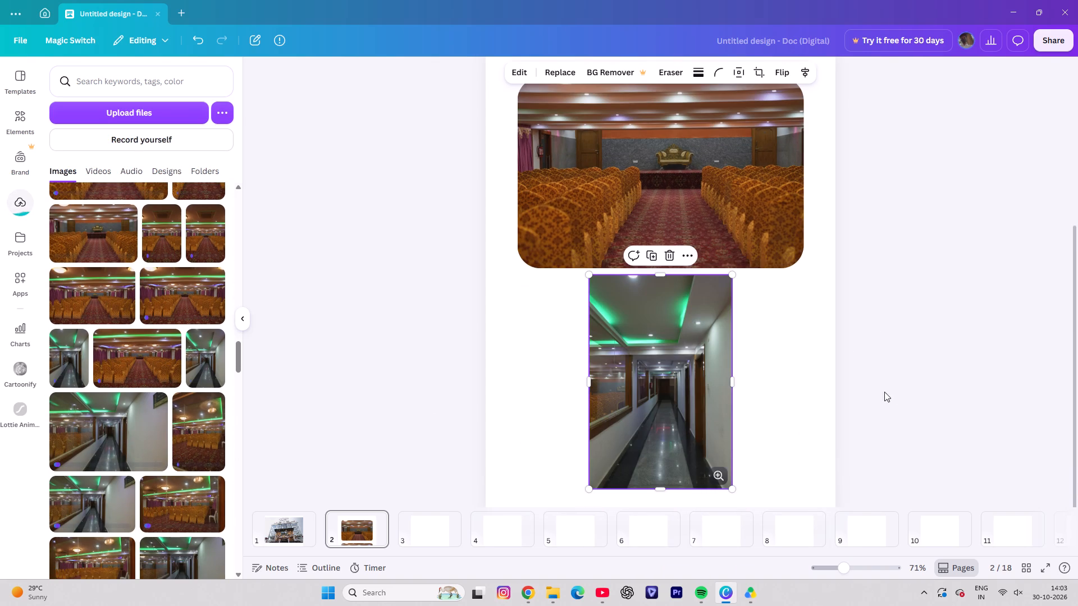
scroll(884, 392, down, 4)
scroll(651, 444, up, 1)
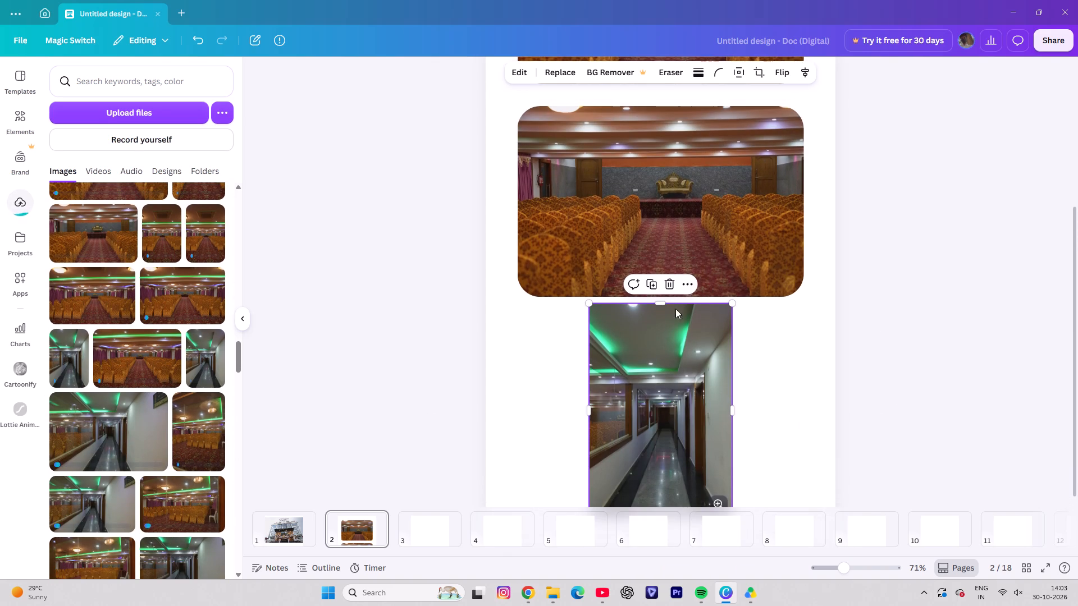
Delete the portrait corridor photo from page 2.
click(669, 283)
Review the layouts of pages 1 to 3 and look through the thumbnails of the remaining pages.
click(434, 525)
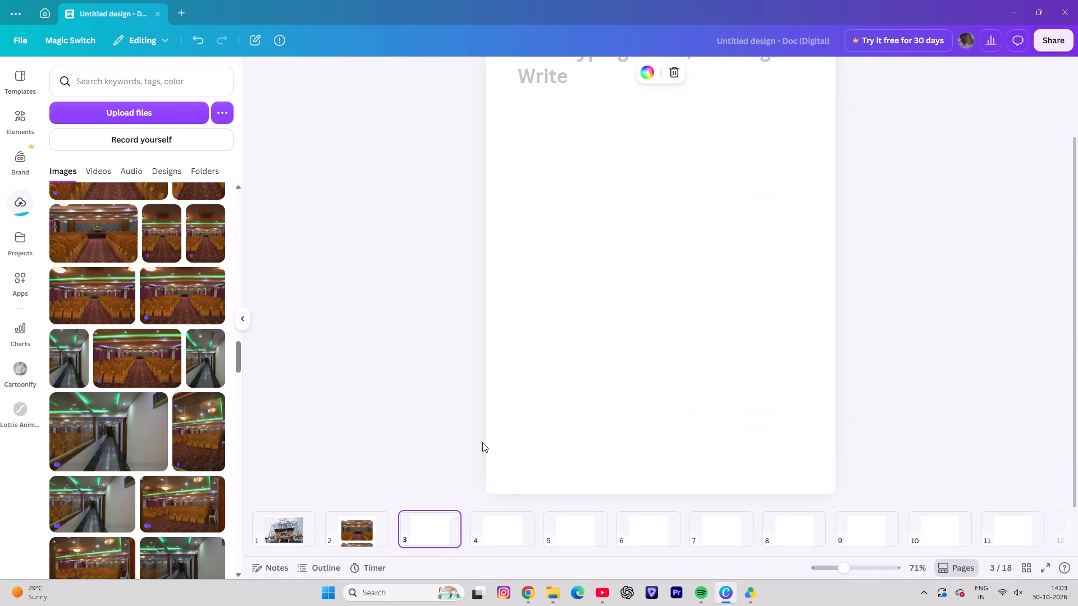
scroll(574, 370, up, 4)
click(363, 524)
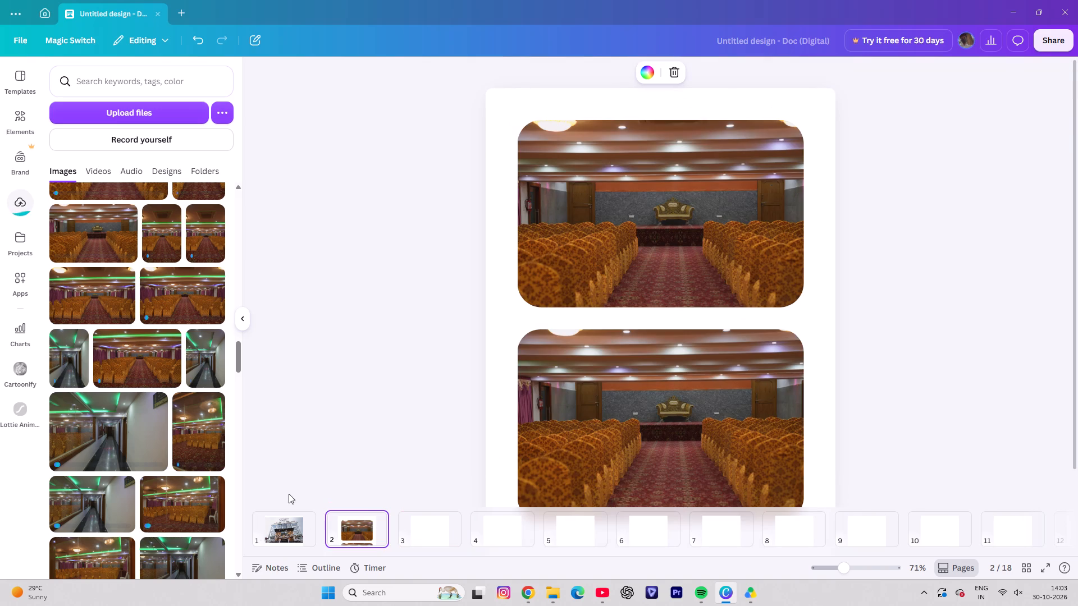
scroll(290, 493, down, 6)
click(272, 533)
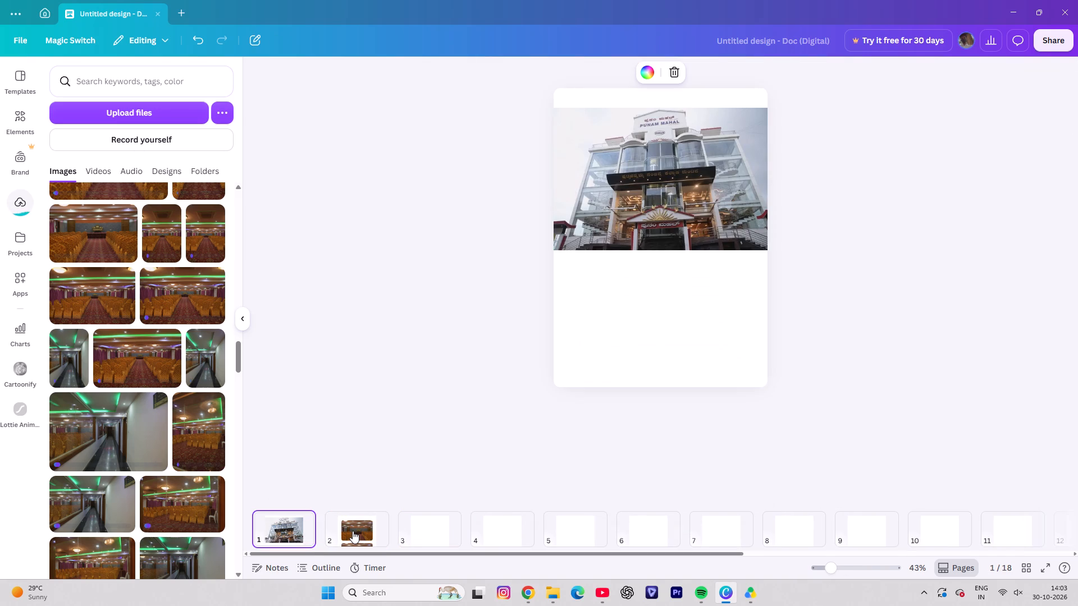
click(353, 531)
scroll(518, 513, down, 7)
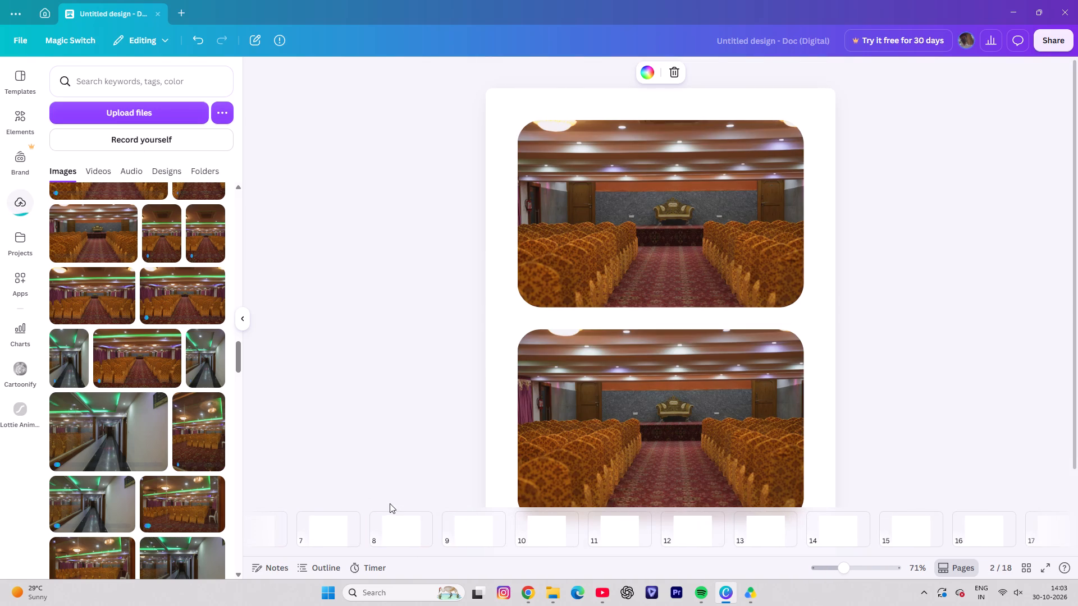
scroll(470, 519, up, 4)
scroll(409, 526, down, 20)
scroll(409, 526, down, 6)
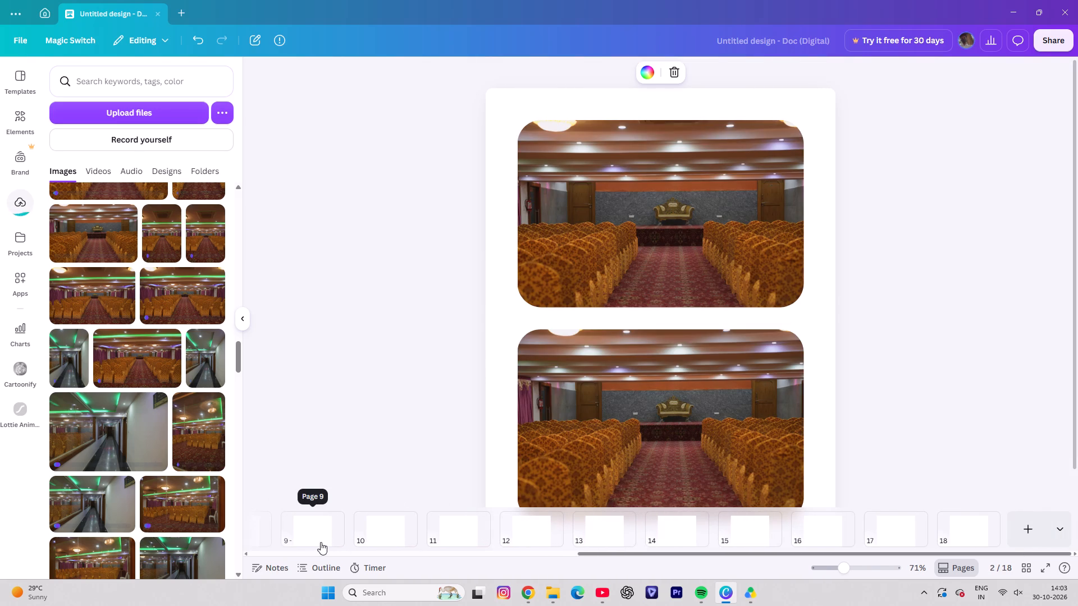
scroll(321, 542, down, 10)
drag(599, 552, 281, 559)
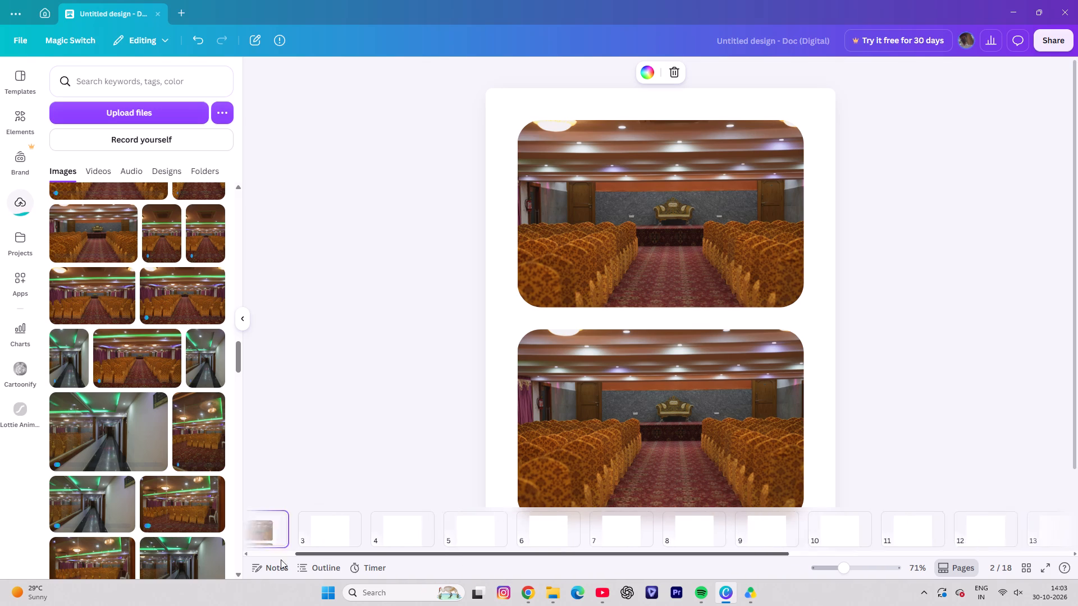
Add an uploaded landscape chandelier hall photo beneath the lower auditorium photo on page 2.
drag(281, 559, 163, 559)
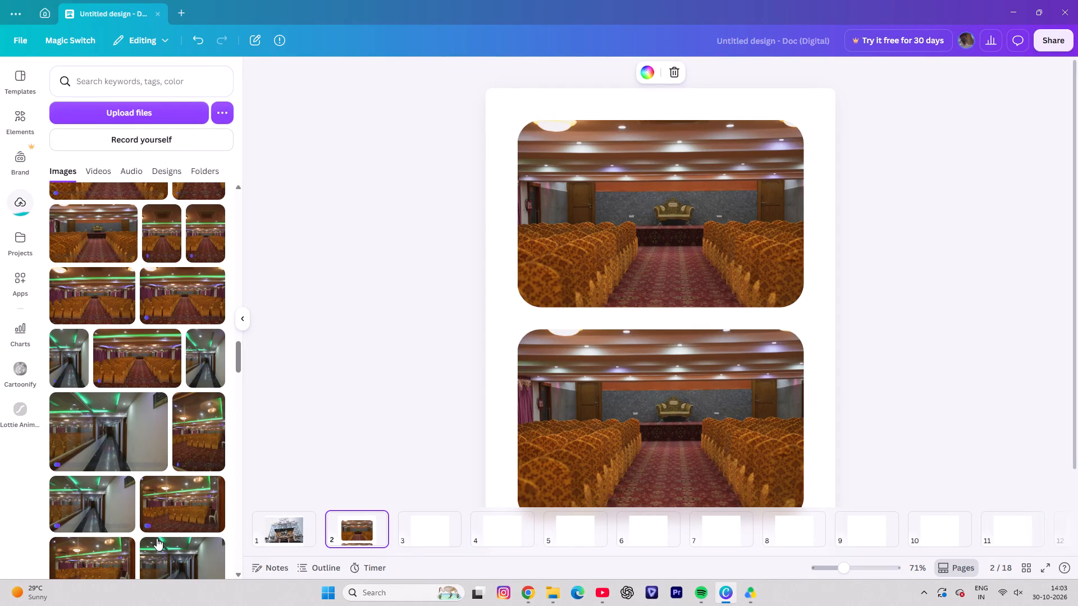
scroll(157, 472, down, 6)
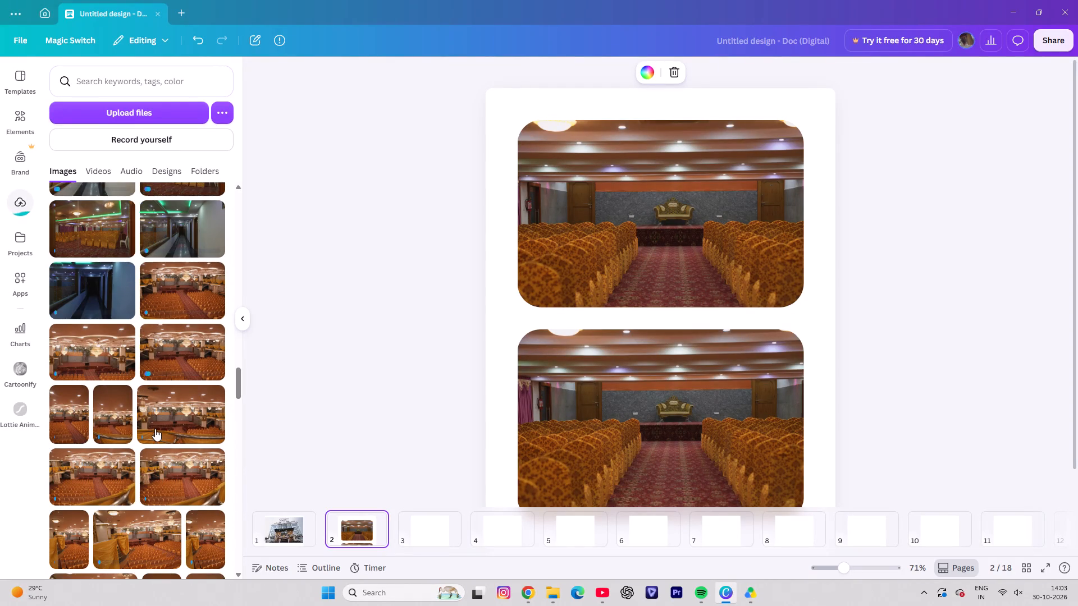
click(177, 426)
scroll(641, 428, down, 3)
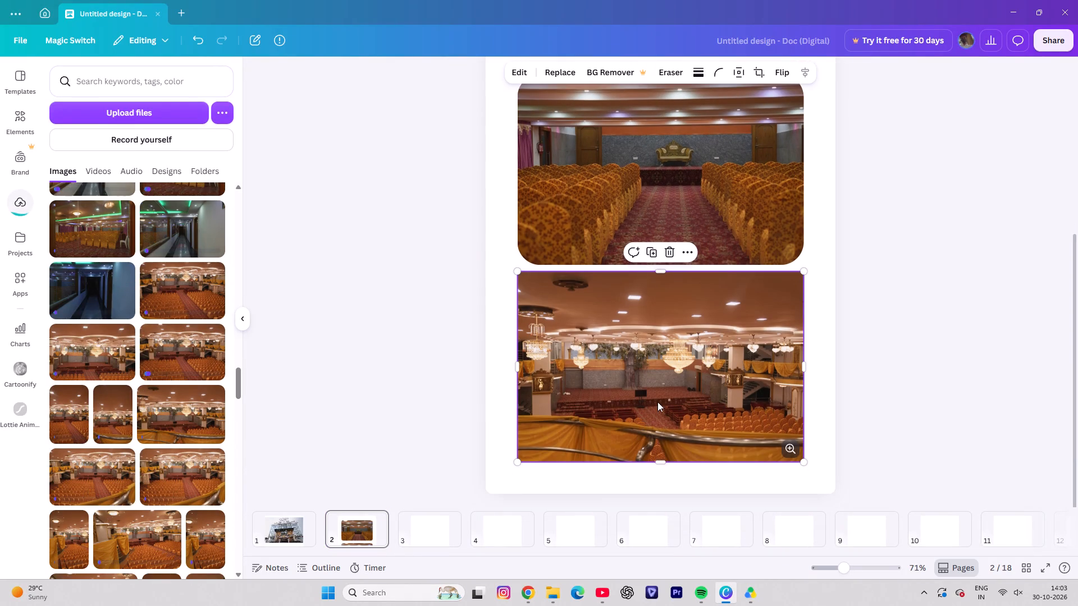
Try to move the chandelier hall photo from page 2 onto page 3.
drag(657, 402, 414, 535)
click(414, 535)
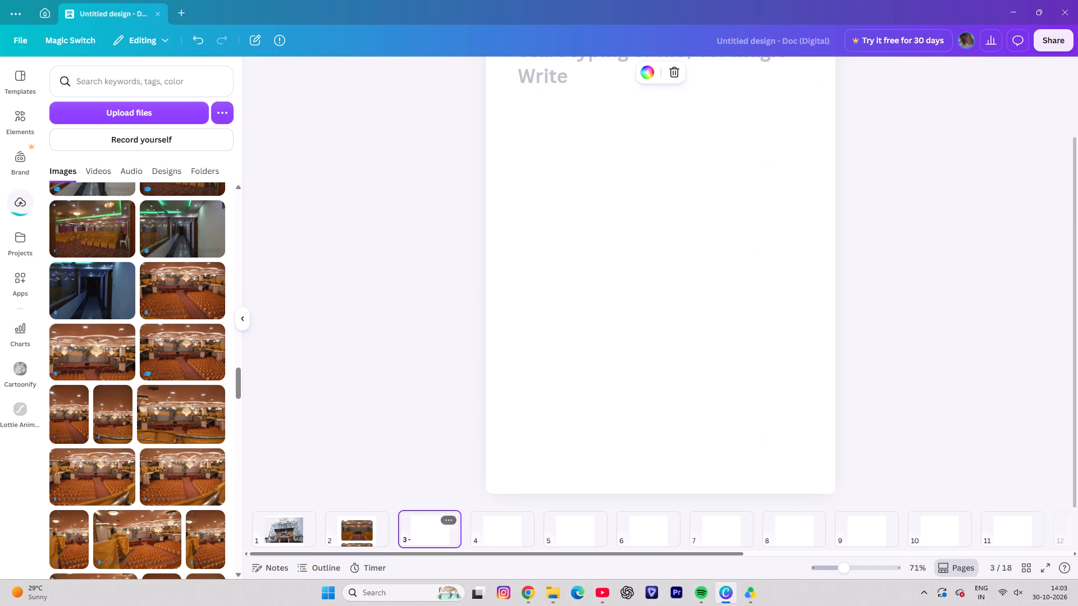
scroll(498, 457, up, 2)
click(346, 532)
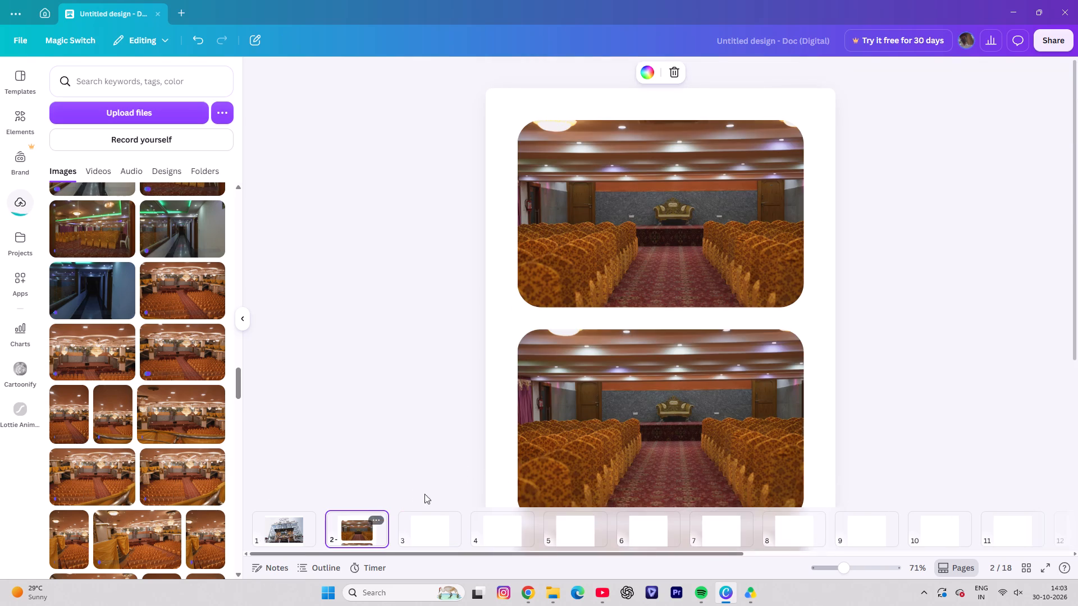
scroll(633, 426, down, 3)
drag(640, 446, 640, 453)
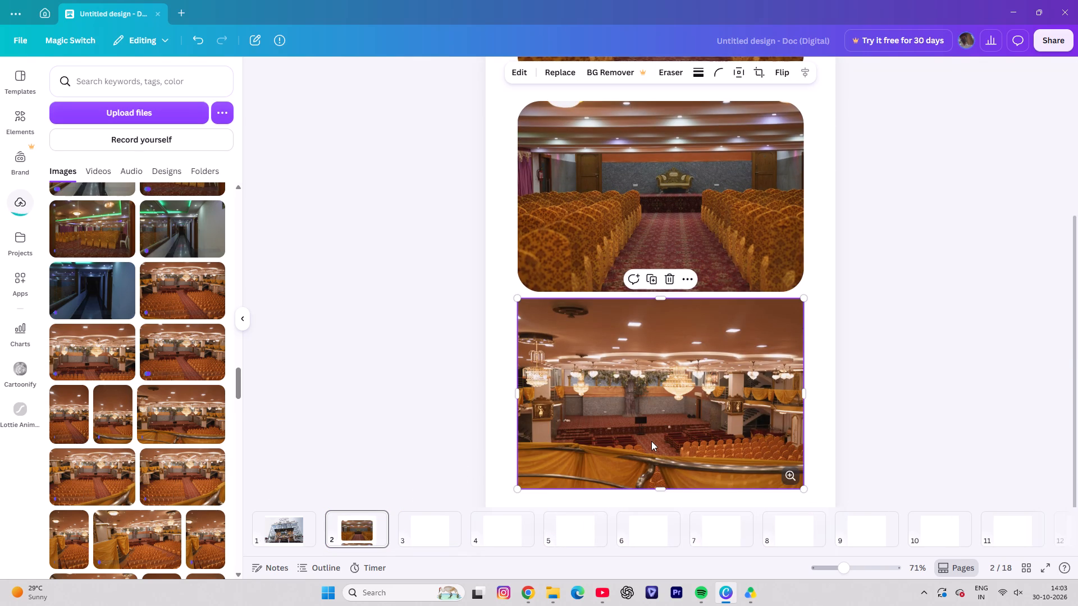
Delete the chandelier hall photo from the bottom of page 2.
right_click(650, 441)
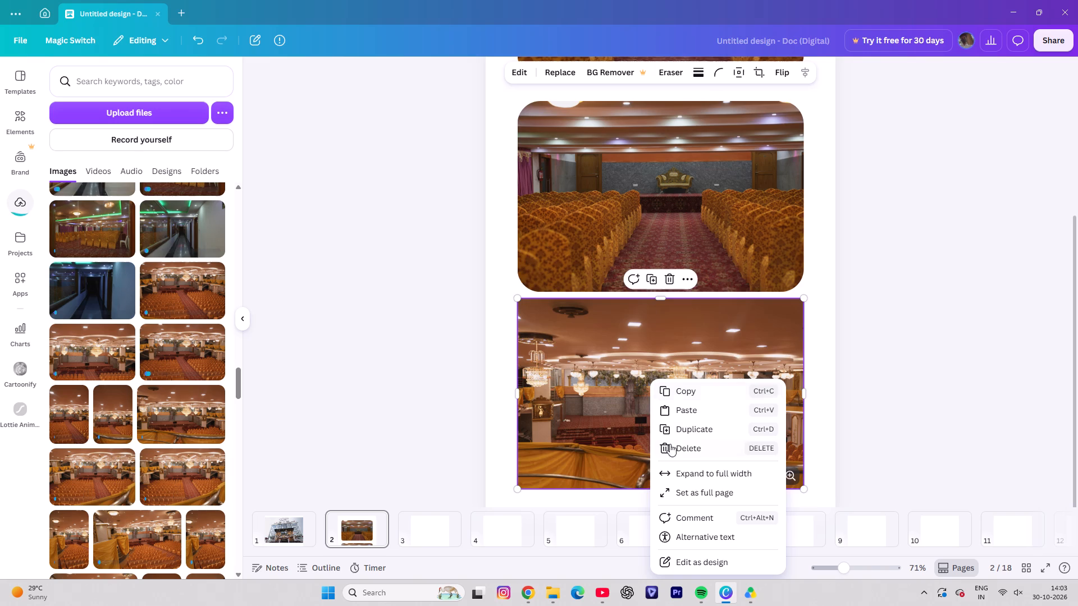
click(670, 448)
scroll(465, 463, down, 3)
Add two uploaded landscape chandelier hall photos to page 3, one above the other.
click(449, 525)
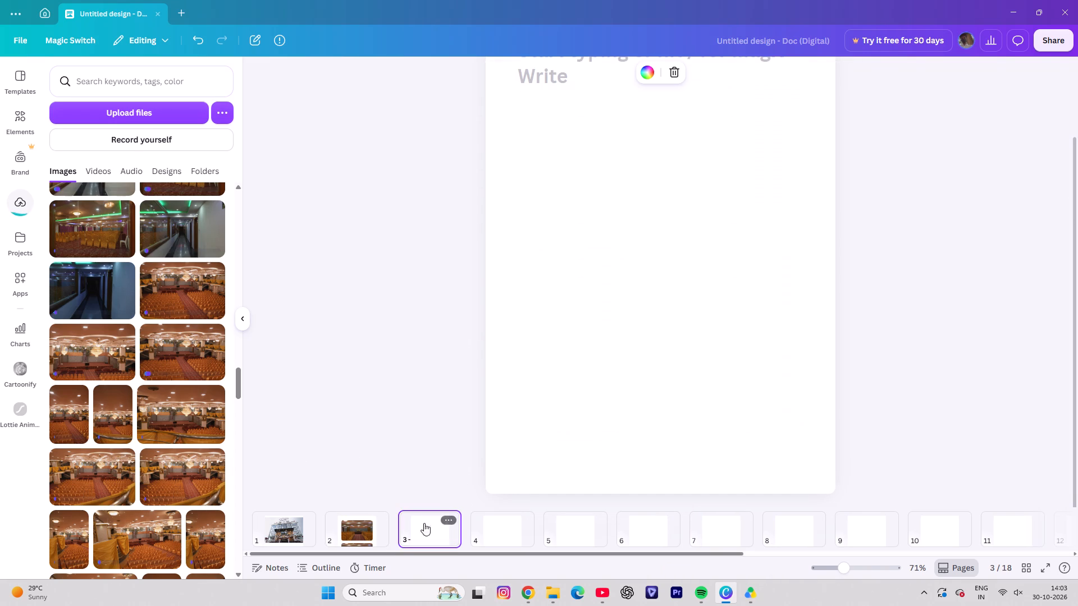
click(101, 357)
drag(182, 359, 656, 418)
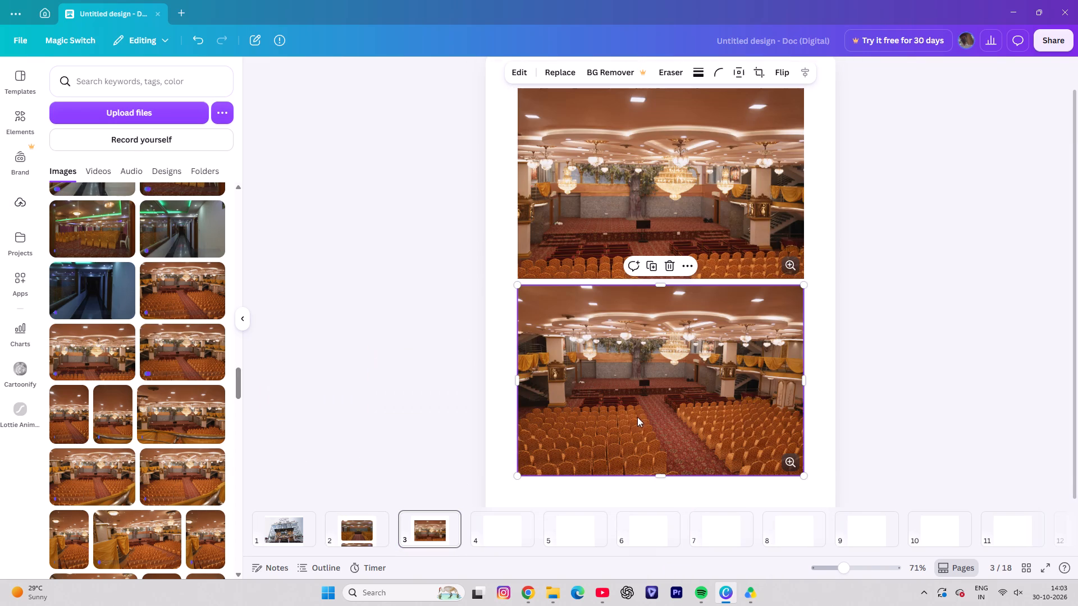
Round the corners of the upper chandelier hall photo on page 3 to resemble the page 2 photos.
scroll(622, 410, down, 3)
scroll(621, 413, up, 5)
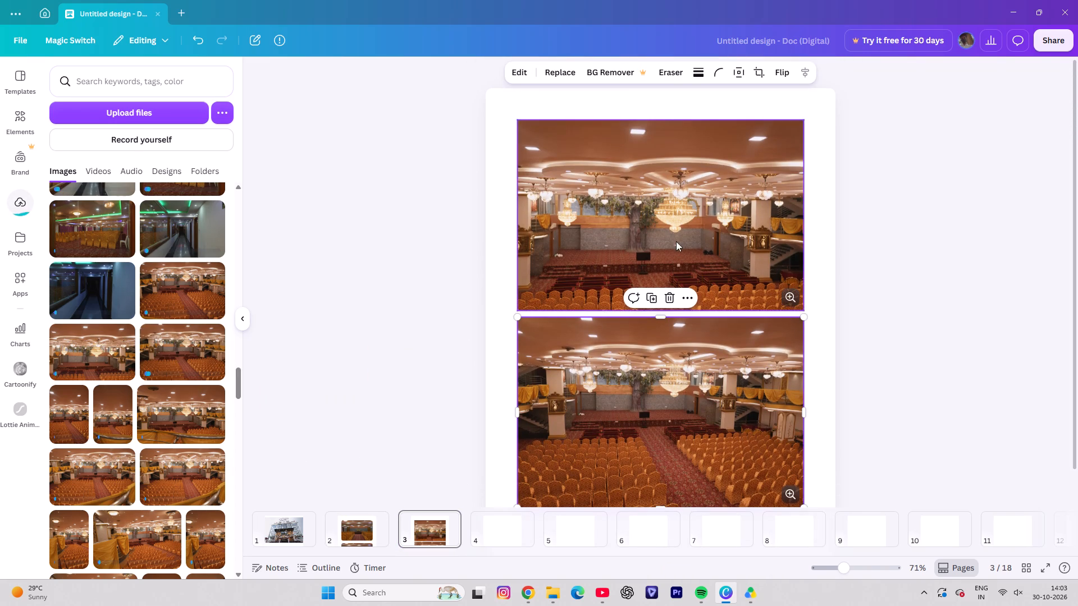
click(678, 232)
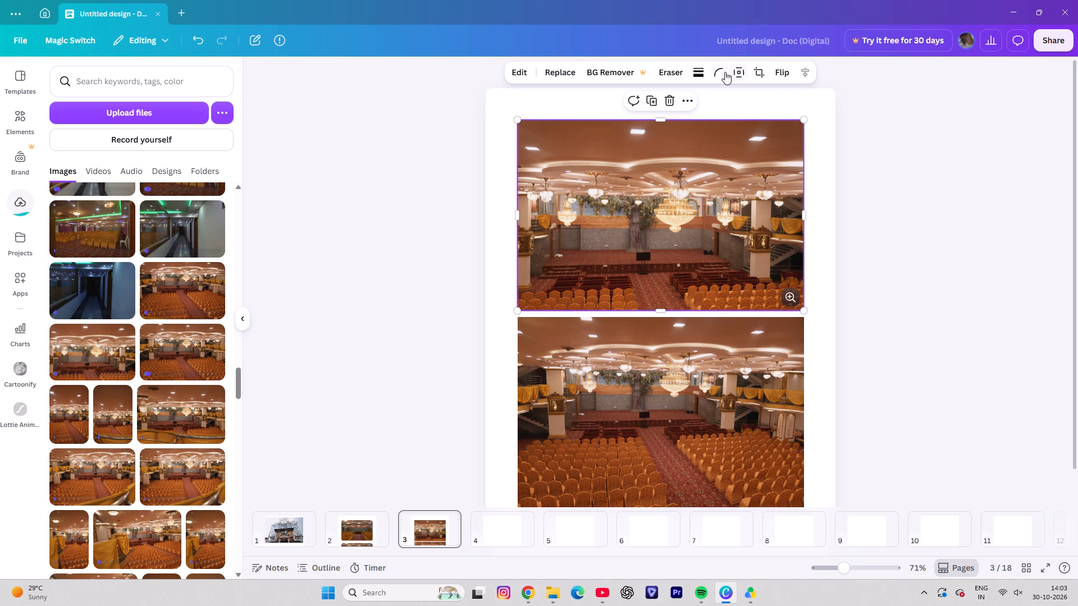
click(721, 72)
drag(662, 120, 666, 121)
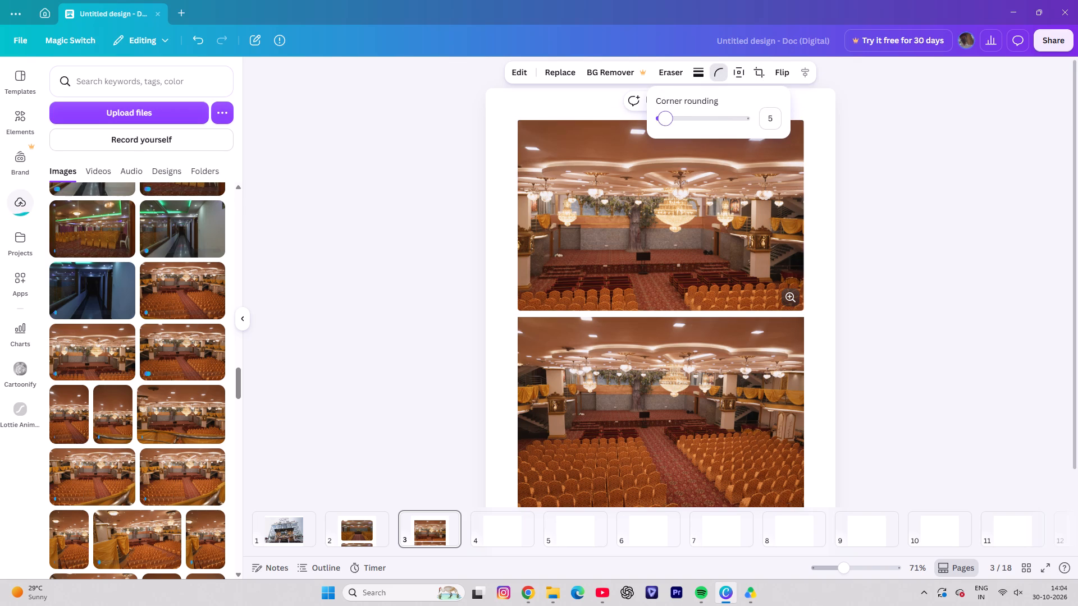
drag(666, 121, 691, 123)
Round the corners of the lower chandelier hall photo on page 3 to match the upper one.
click(614, 407)
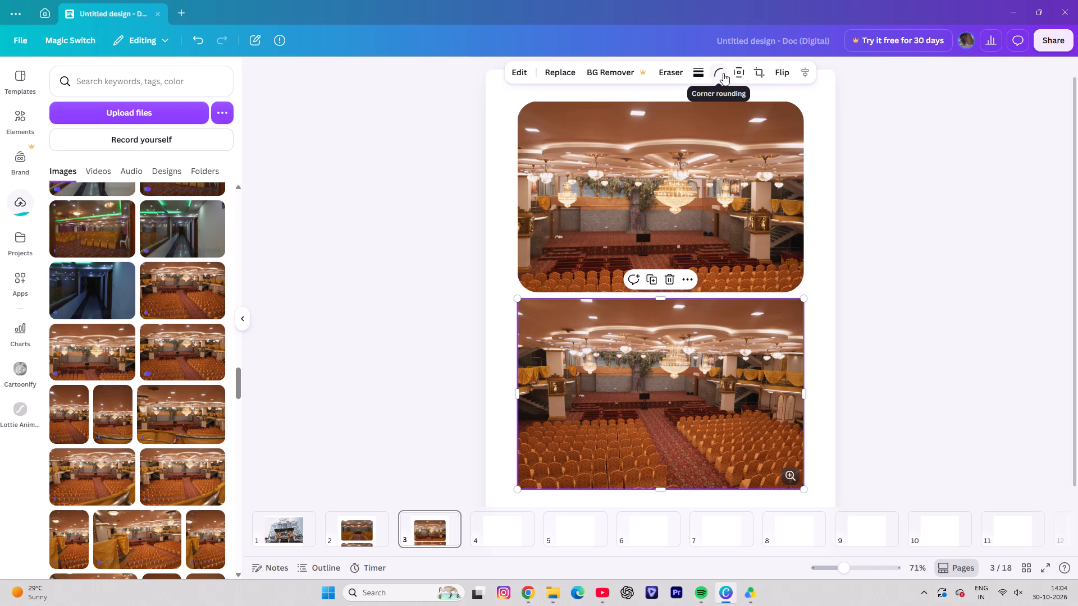
click(723, 73)
drag(661, 120, 678, 123)
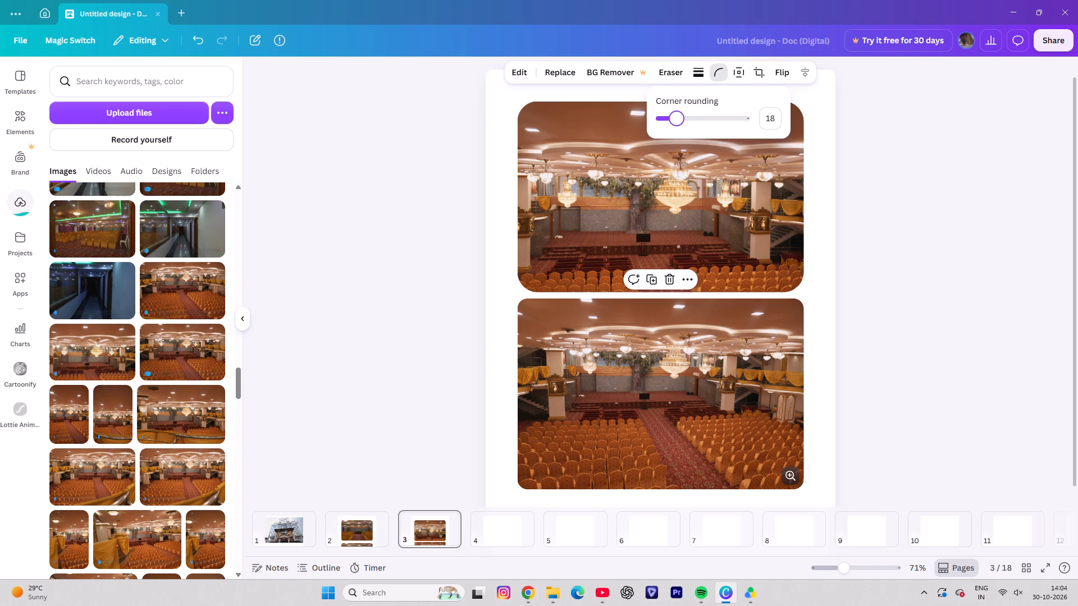
drag(678, 123, 688, 126)
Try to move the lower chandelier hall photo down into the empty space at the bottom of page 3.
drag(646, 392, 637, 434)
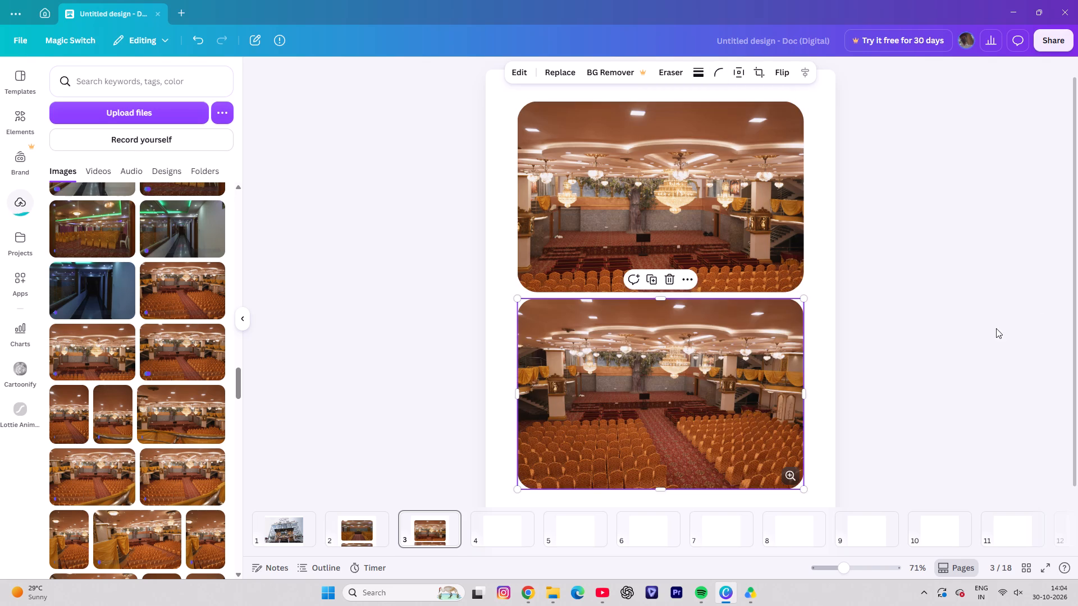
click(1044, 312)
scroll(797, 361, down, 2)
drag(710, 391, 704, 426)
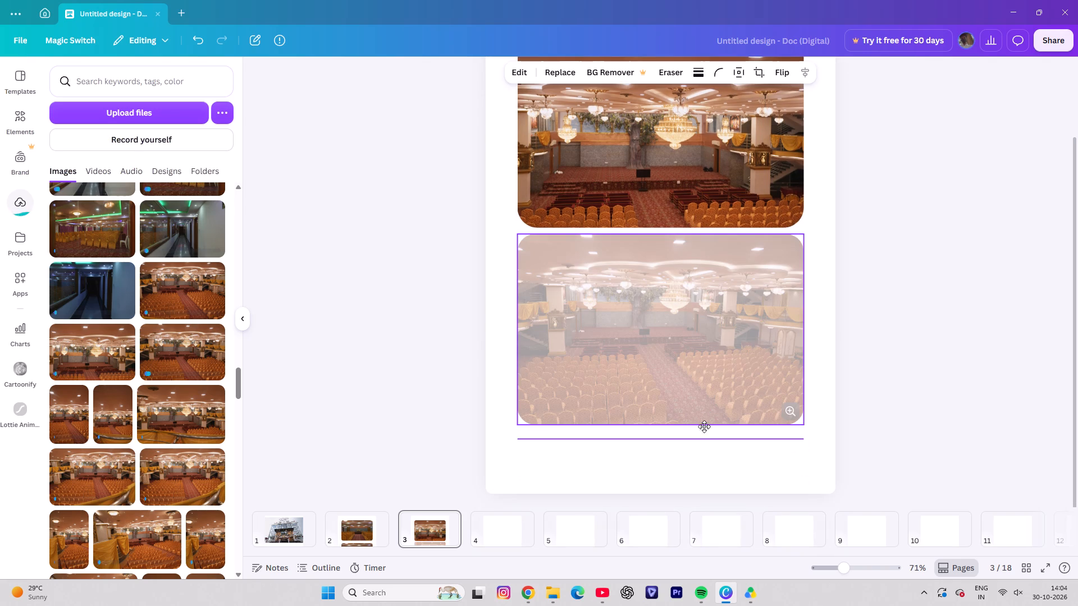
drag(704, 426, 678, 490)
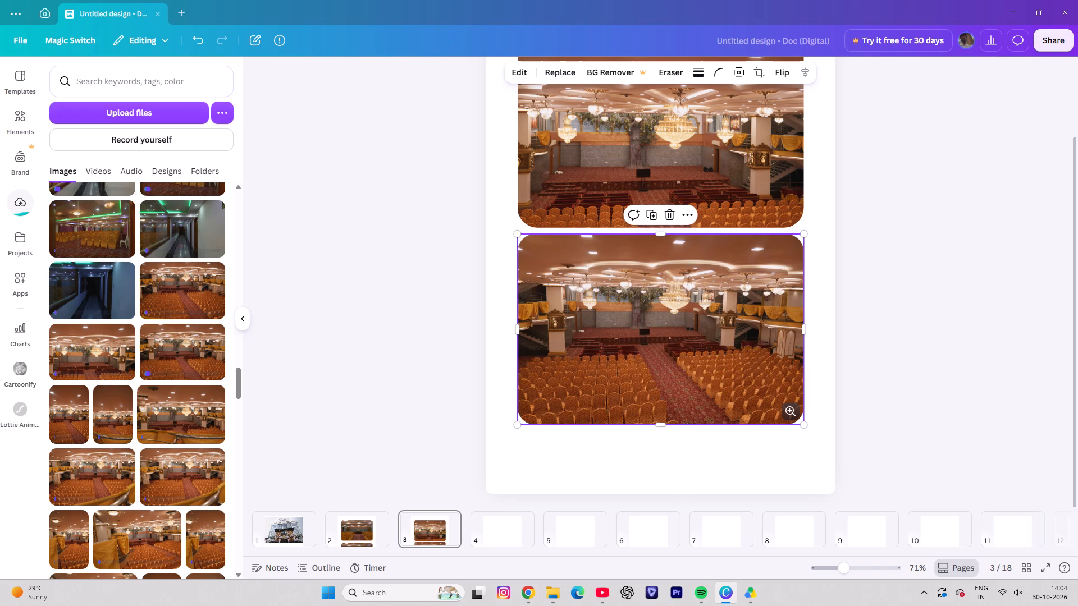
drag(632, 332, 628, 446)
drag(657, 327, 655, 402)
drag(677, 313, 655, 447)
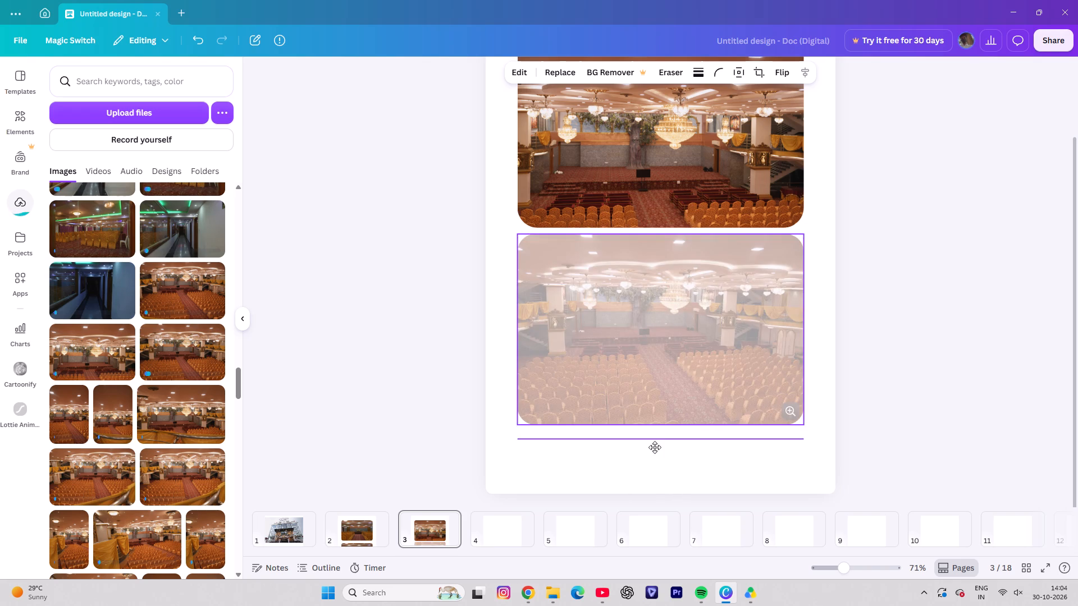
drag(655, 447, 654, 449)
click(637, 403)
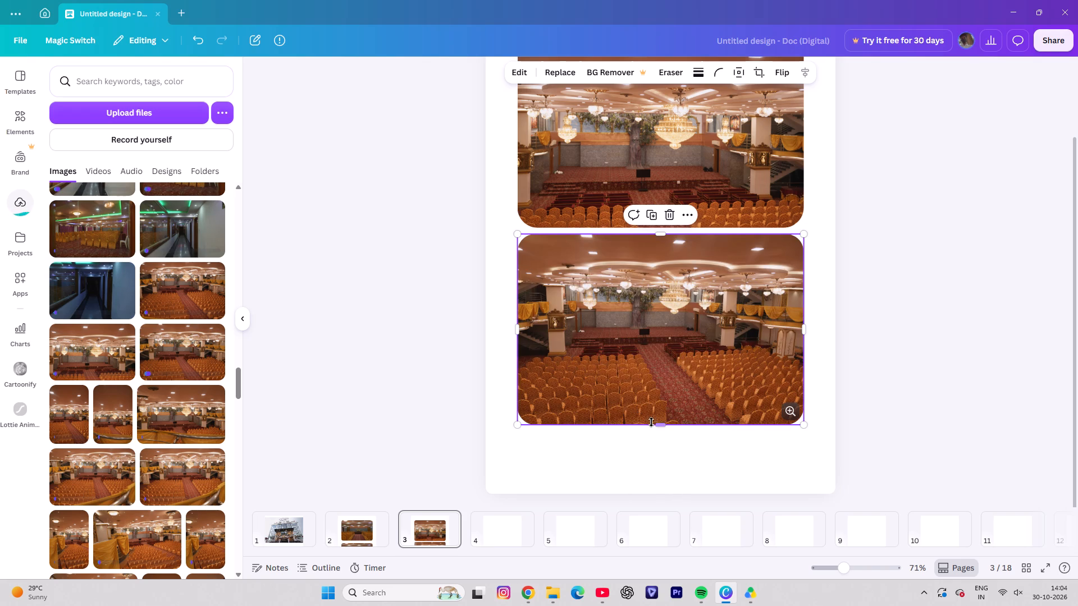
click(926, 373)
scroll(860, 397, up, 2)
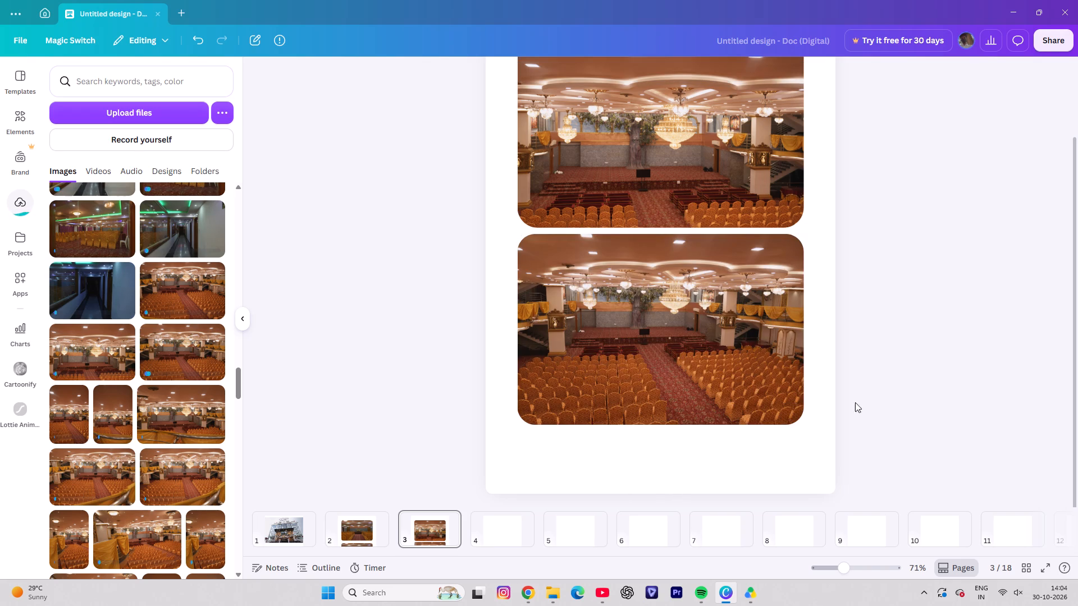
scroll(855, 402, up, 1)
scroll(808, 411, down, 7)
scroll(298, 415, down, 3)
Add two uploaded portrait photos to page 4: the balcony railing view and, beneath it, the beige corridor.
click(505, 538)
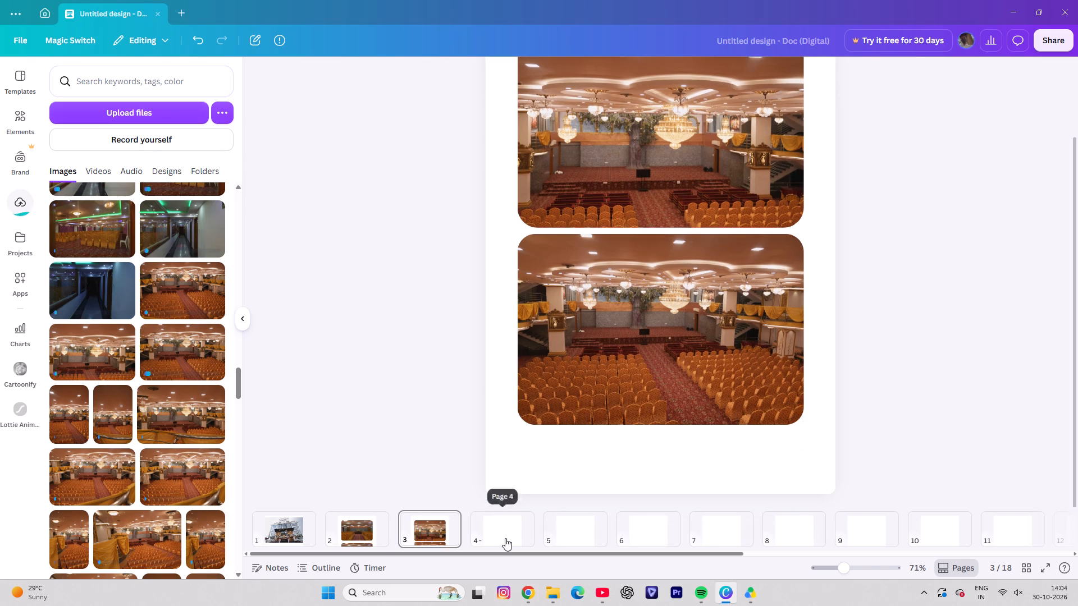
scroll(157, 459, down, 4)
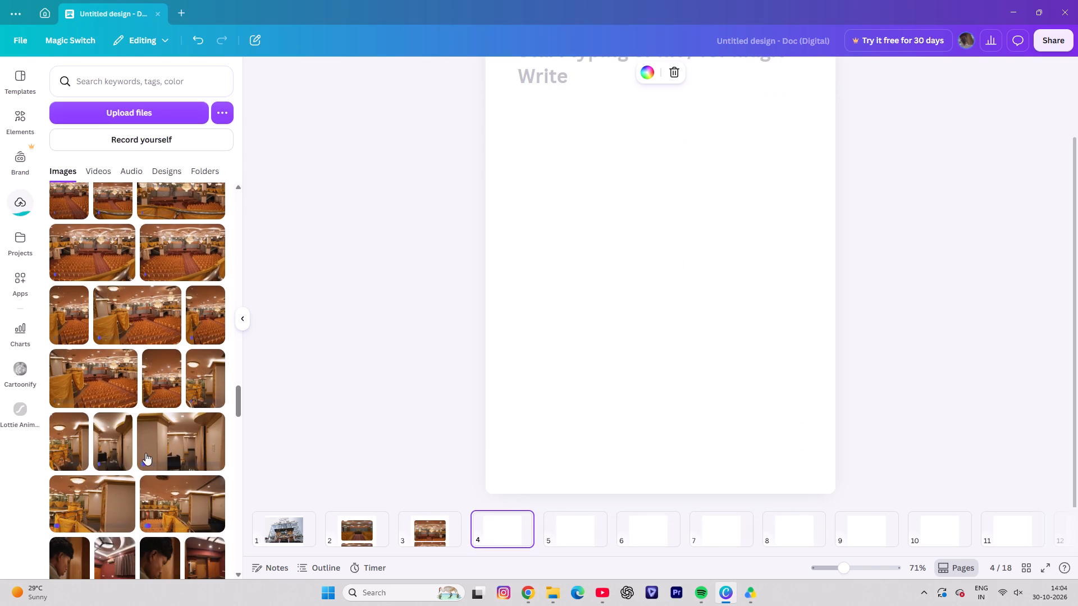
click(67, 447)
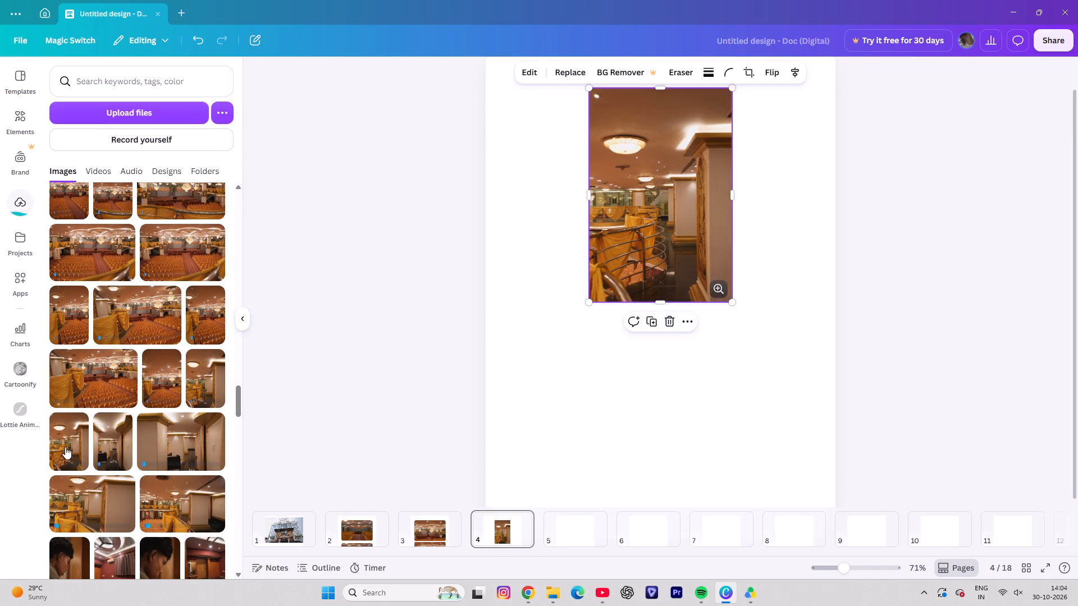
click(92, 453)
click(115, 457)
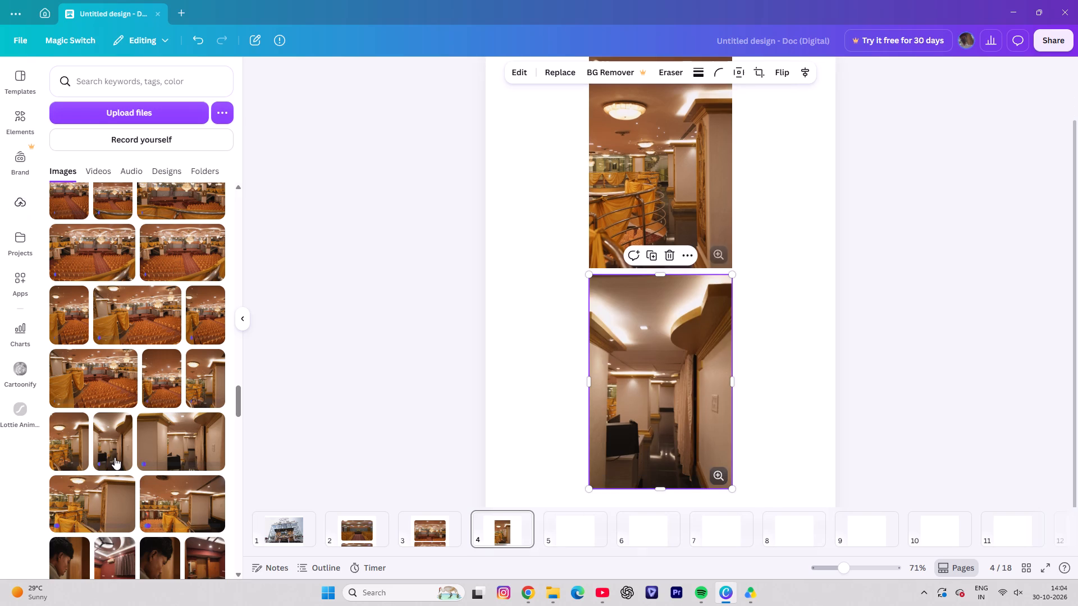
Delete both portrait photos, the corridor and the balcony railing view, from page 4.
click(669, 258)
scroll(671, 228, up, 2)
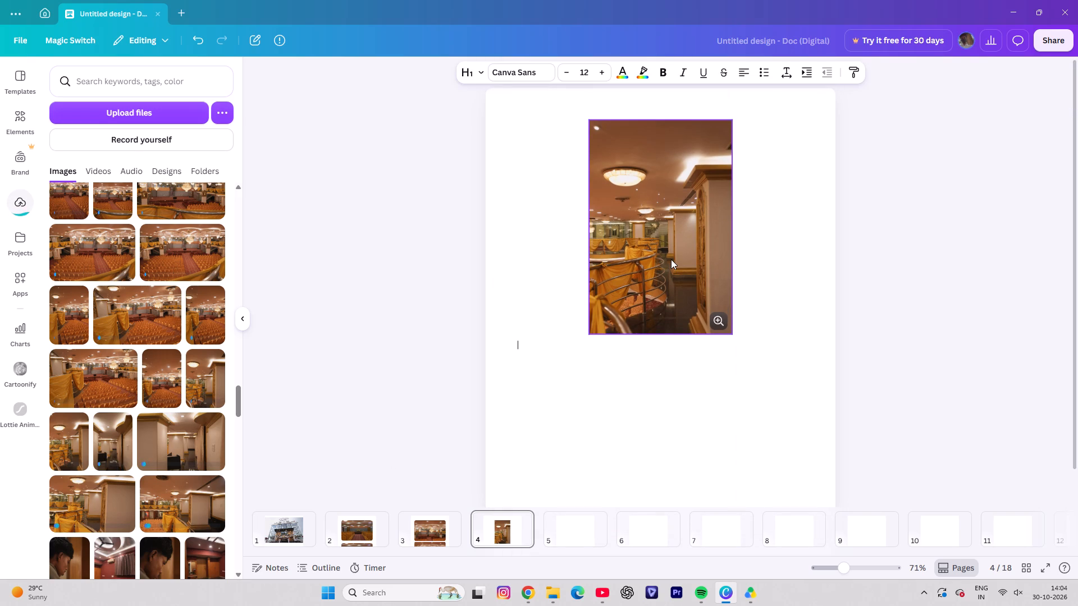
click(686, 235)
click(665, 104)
Find the uploaded landscape photo of the balcony with yellow drapes and add it to the top of page 4.
scroll(683, 302, up, 3)
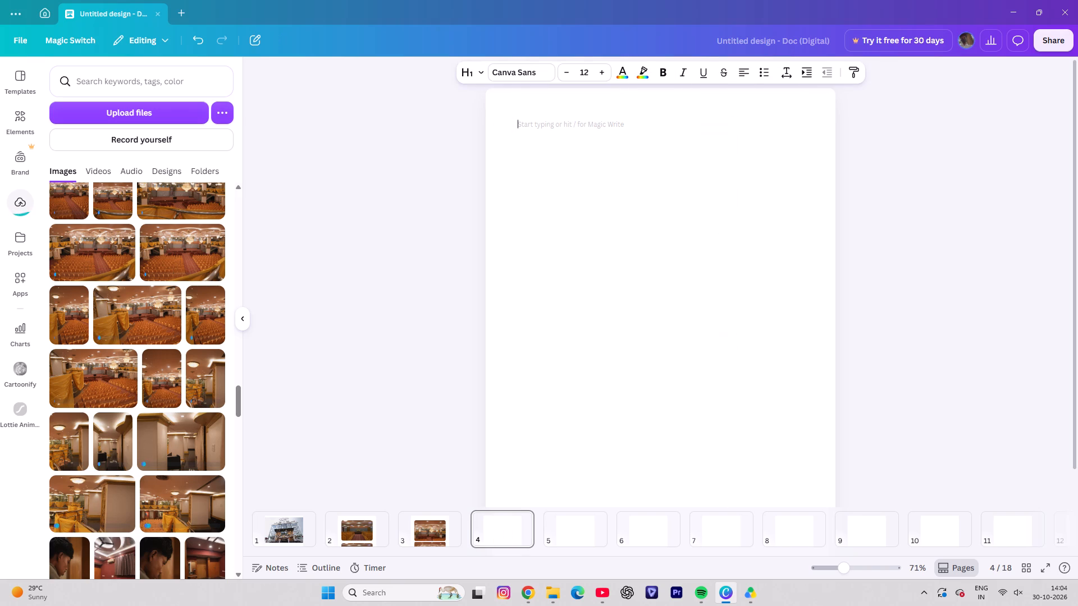
scroll(50, 383, down, 4)
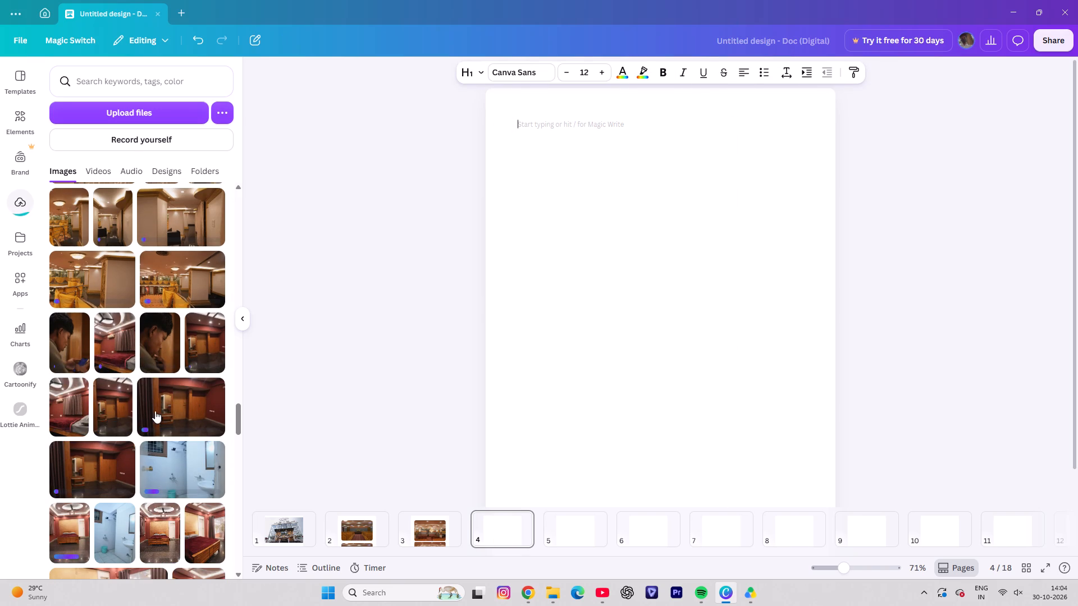
scroll(85, 417, down, 13)
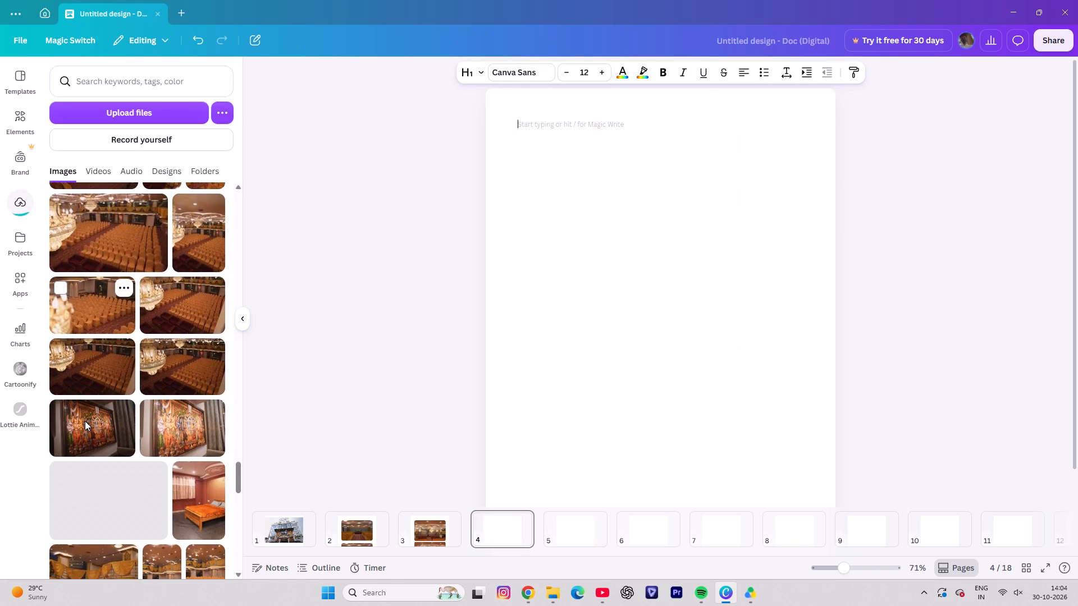
scroll(85, 421, down, 4)
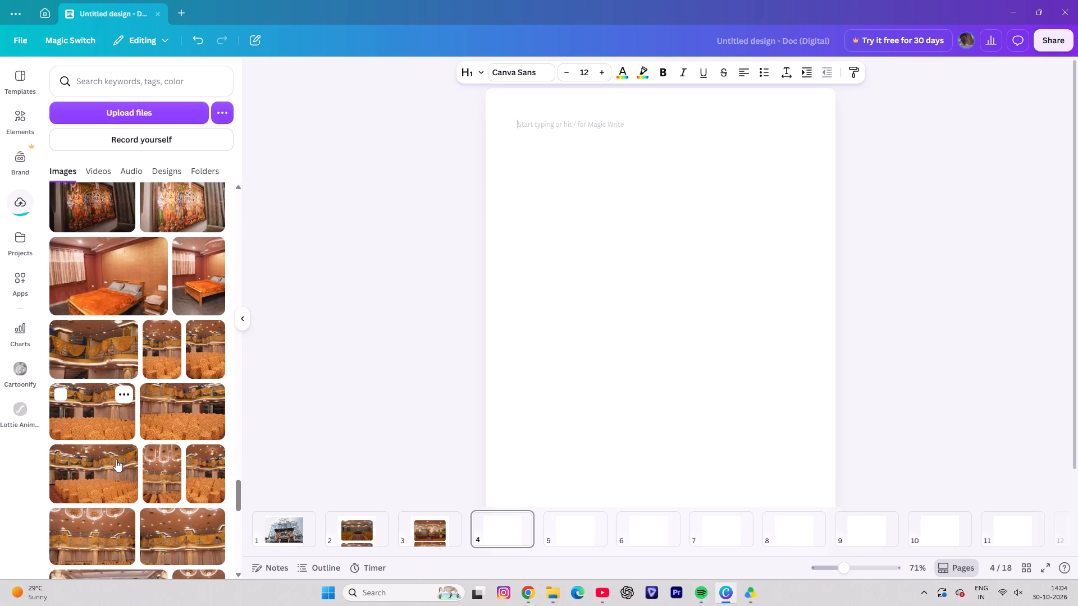
drag(101, 356, 114, 361)
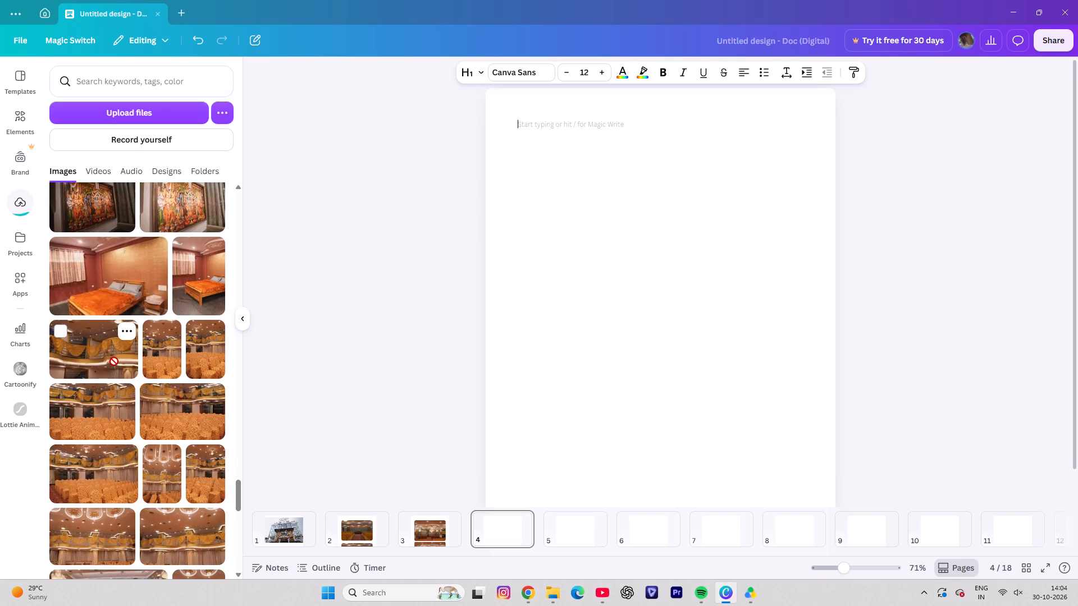
drag(114, 361, 668, 137)
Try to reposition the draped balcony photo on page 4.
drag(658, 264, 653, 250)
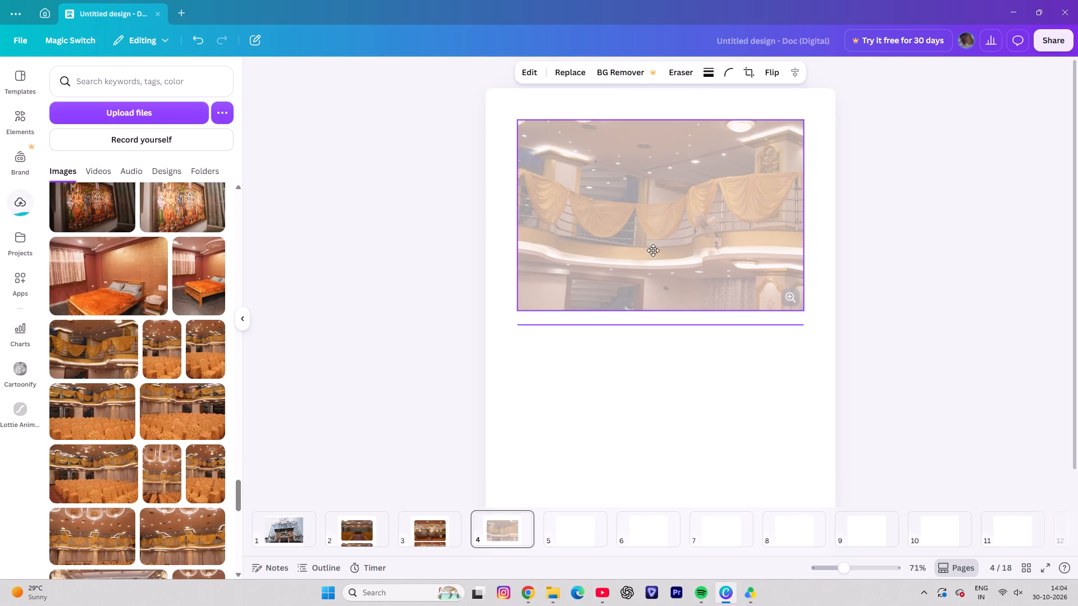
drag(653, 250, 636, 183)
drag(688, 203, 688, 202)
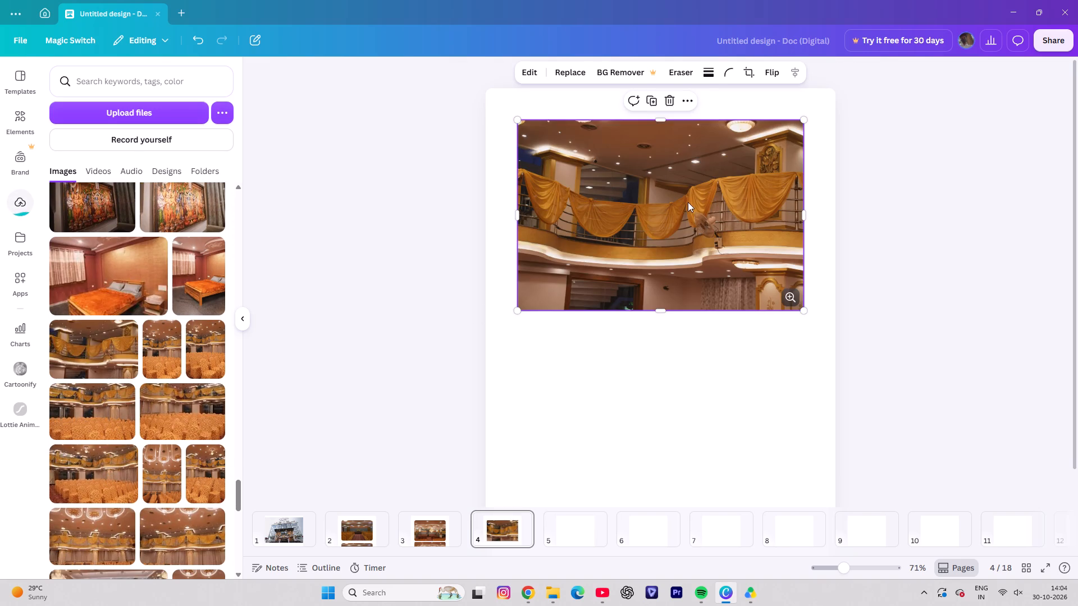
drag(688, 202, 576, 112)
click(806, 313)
Add twelve blank pages at the end of the document, extending it from 18 to 30 pages.
scroll(742, 461, down, 3)
scroll(894, 555, down, 5)
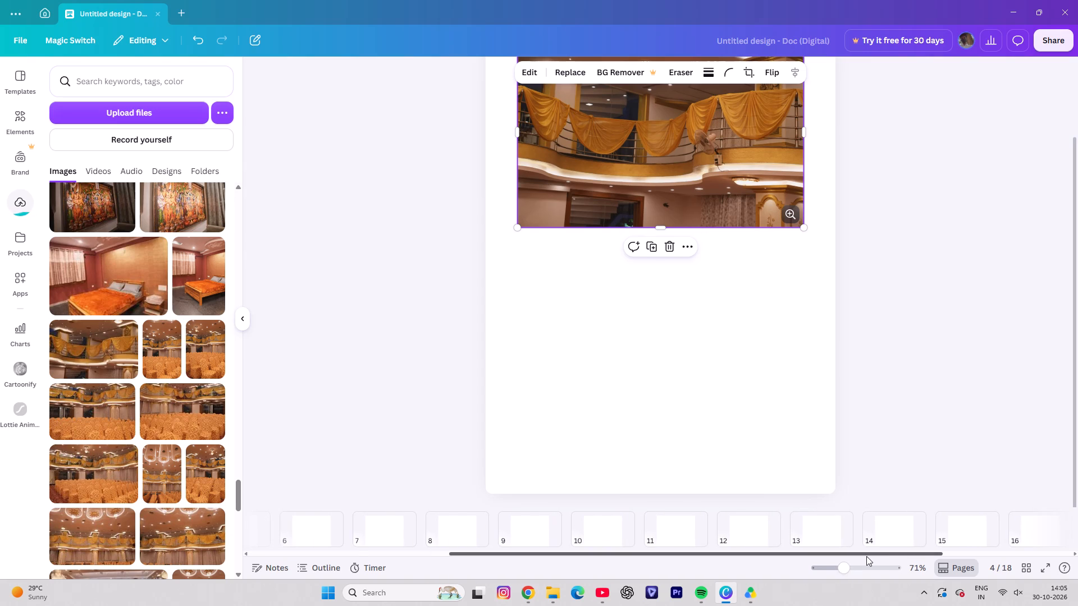
drag(866, 556, 1077, 559)
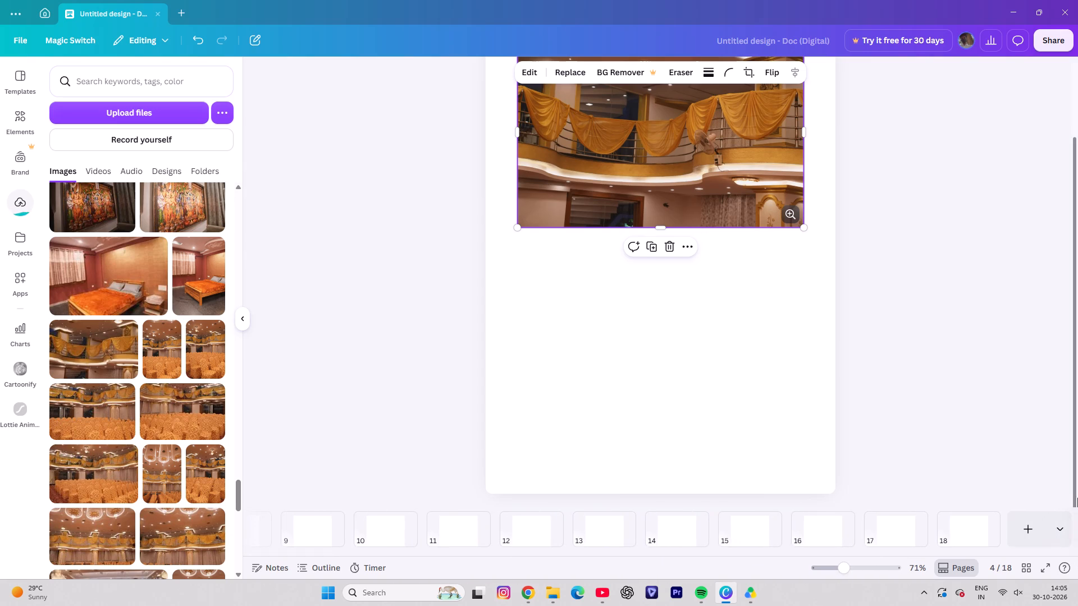
click(1026, 518)
triple_click(1030, 525)
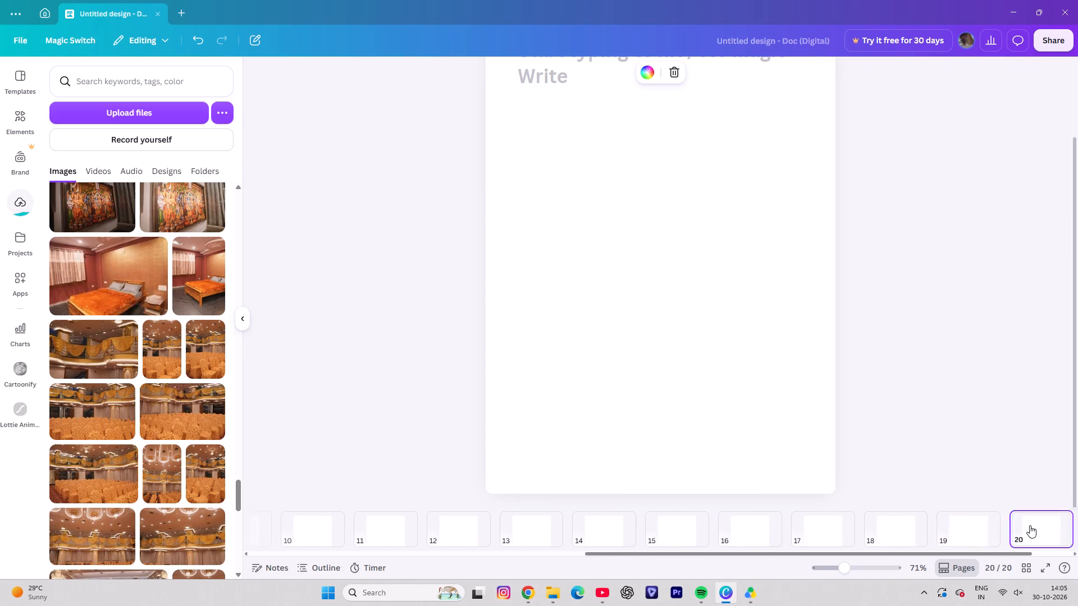
triple_click(1030, 525)
triple_click(1029, 526)
triple_click(1028, 527)
click(1028, 528)
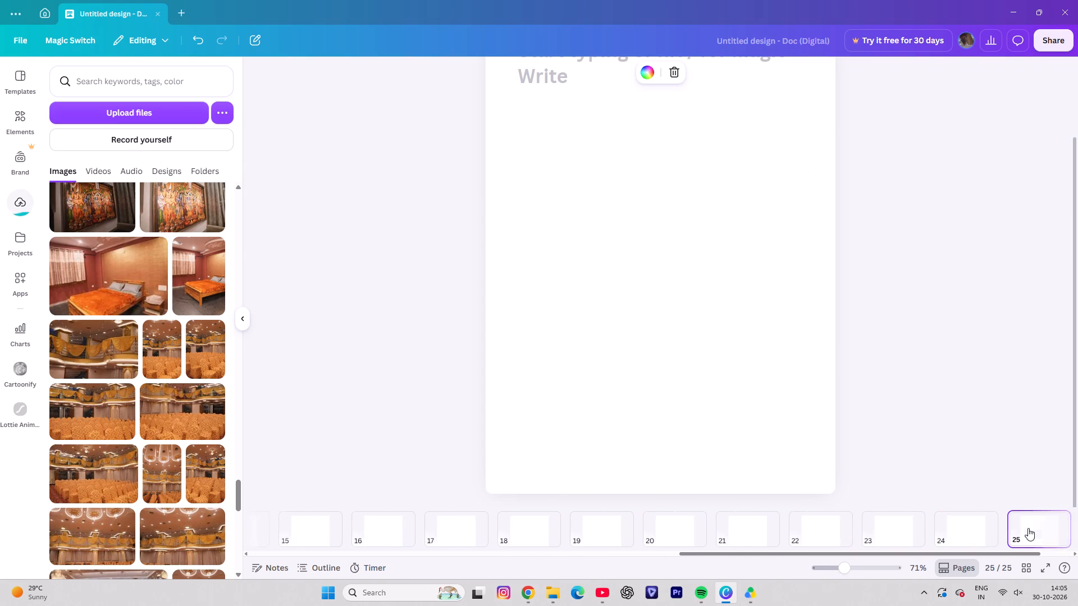
triple_click(1026, 529)
double_click(1025, 529)
triple_click(1025, 529)
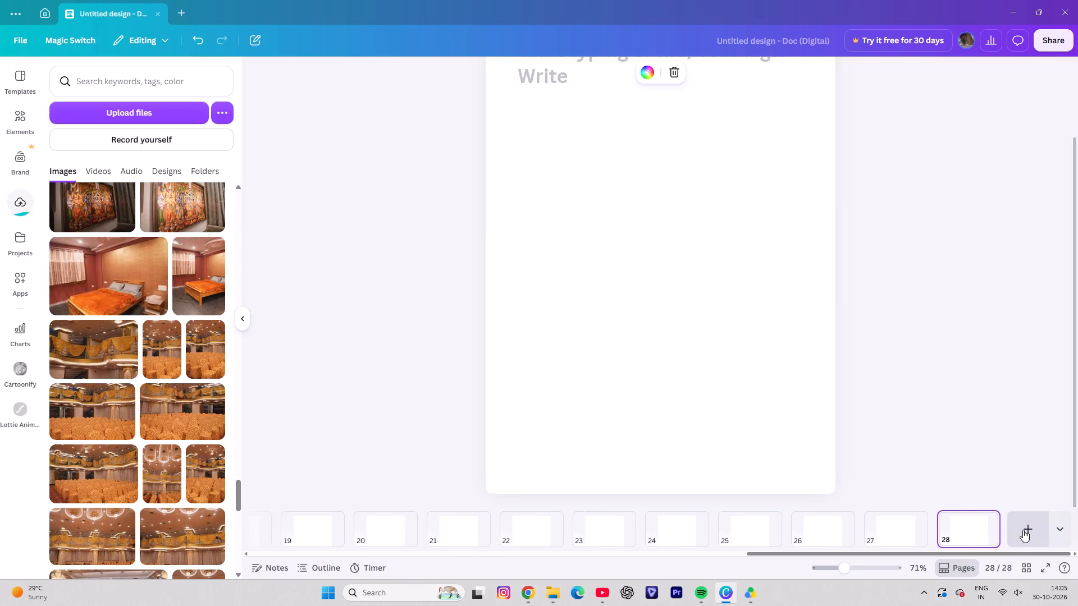
click(1022, 530)
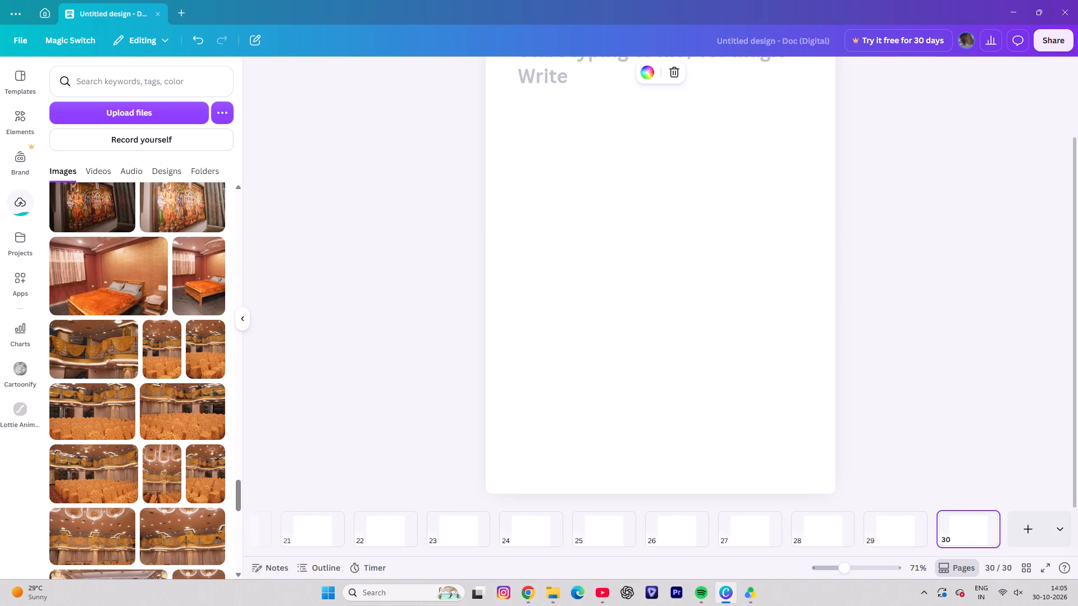
Look through the uploaded images for the next convention hall photo to place.
scroll(94, 419, up, 4)
scroll(94, 419, down, 5)
scroll(94, 425, up, 4)
scroll(94, 427, down, 15)
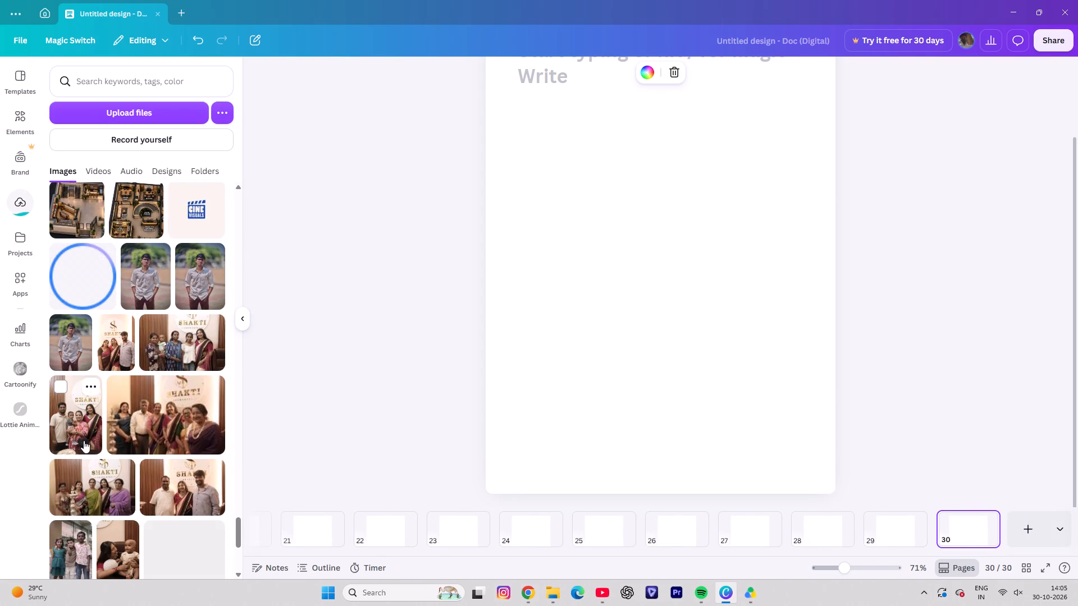
scroll(84, 440, up, 8)
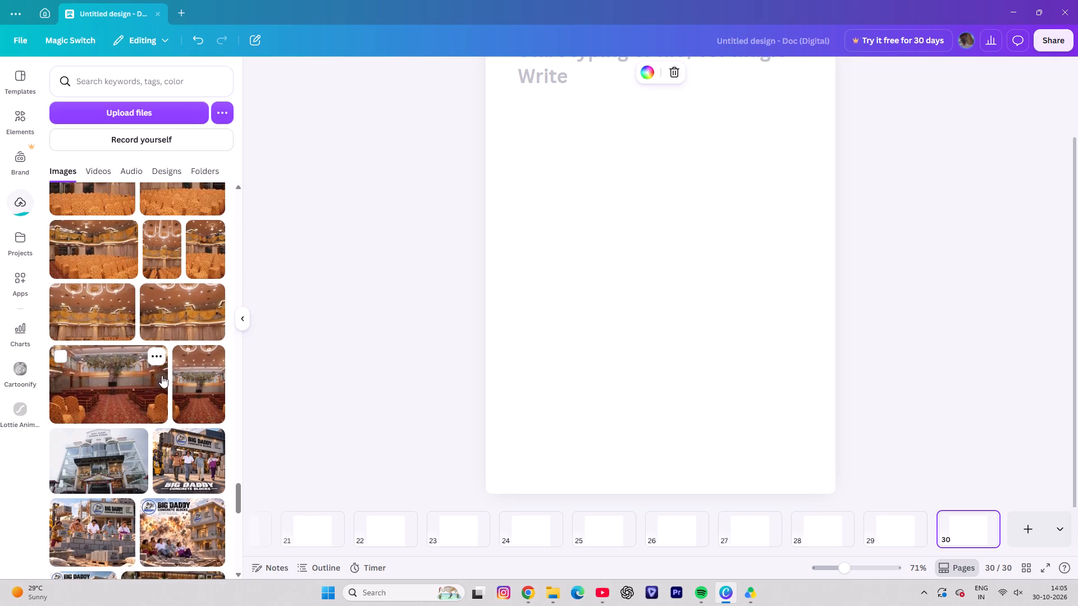
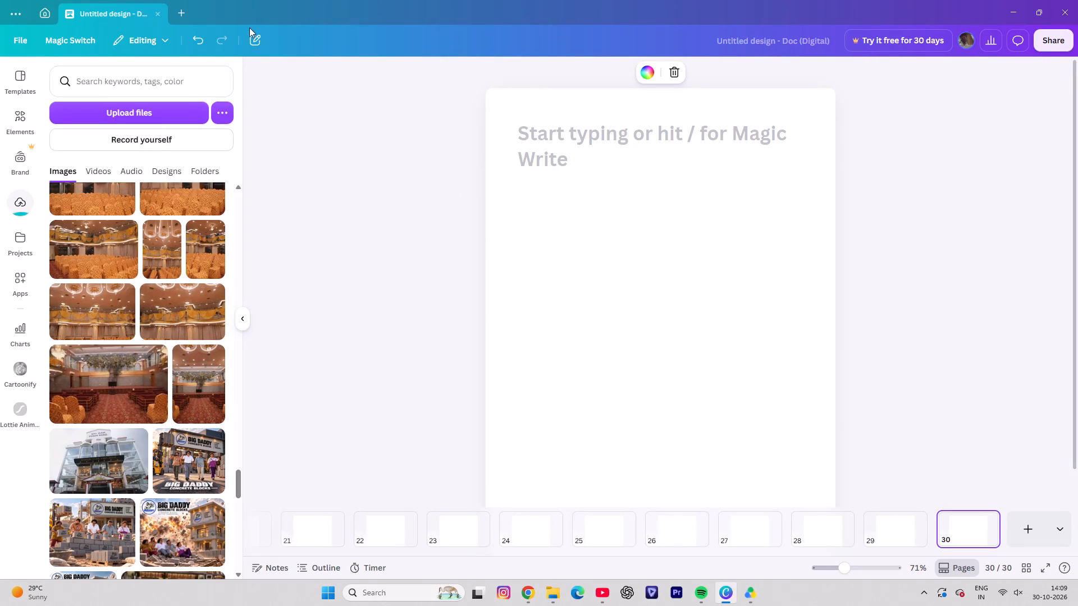
Look through the uploaded convention hall images, from the hall and building photos back up to the first uploads.
scroll(305, 216, down, 2)
scroll(453, 249, up, 8)
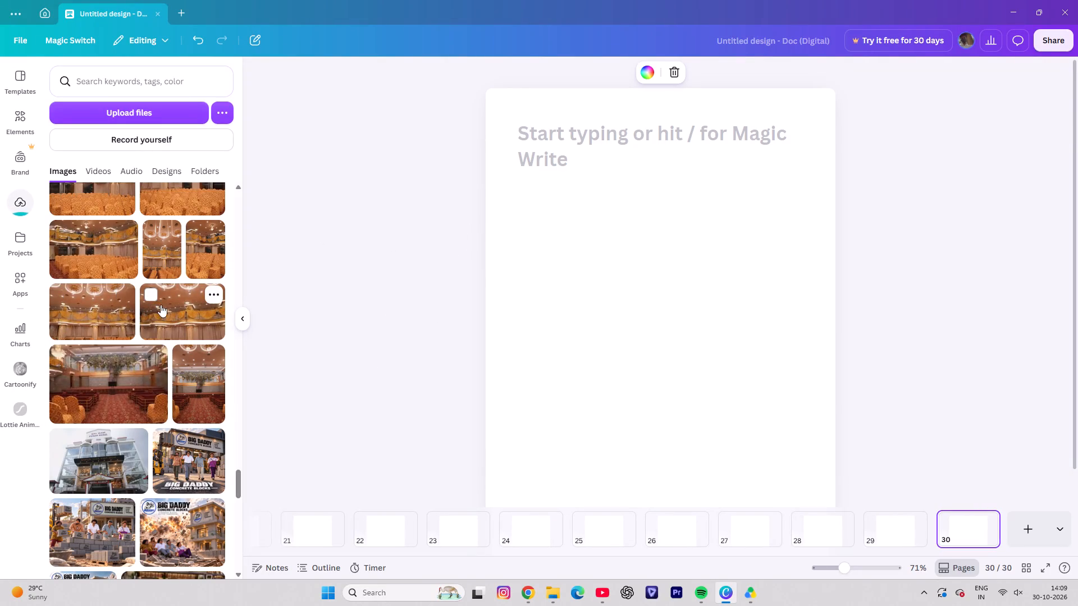
scroll(164, 320, up, 7)
scroll(182, 330, down, 4)
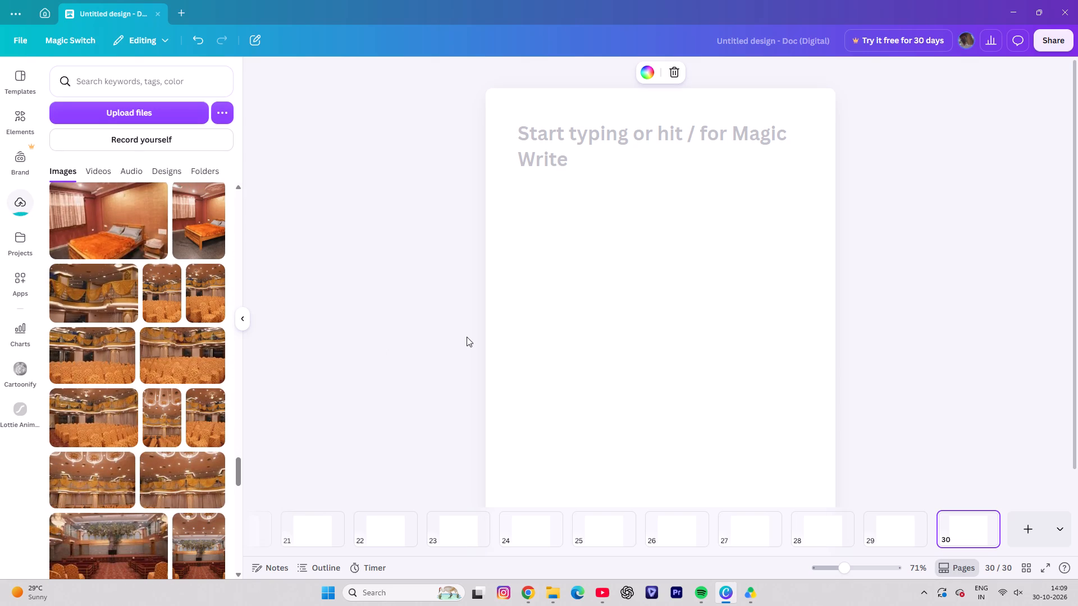
scroll(149, 330, up, 4)
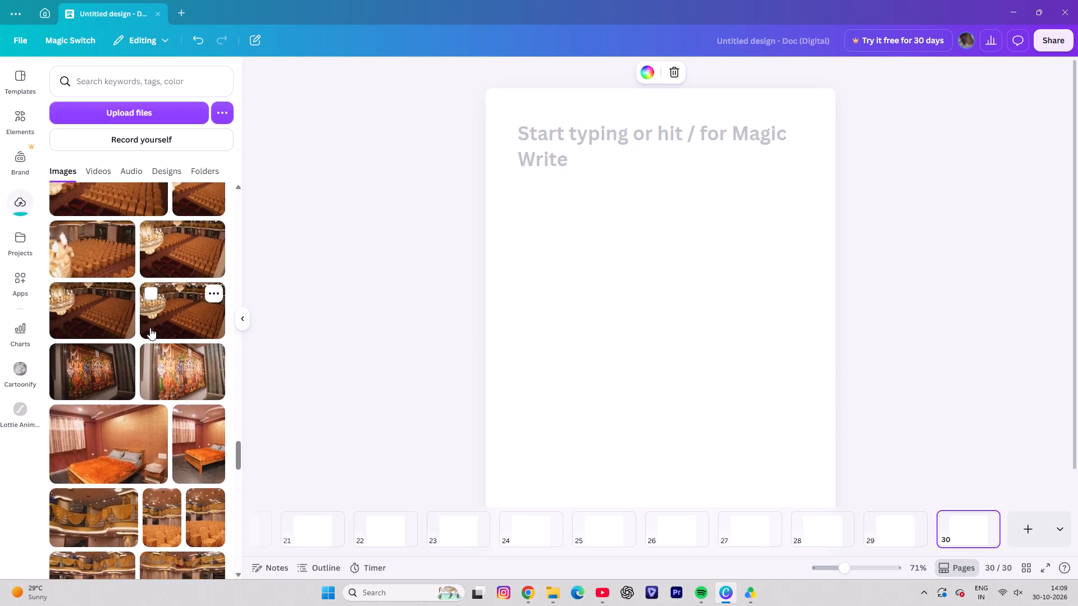
scroll(150, 328, up, 15)
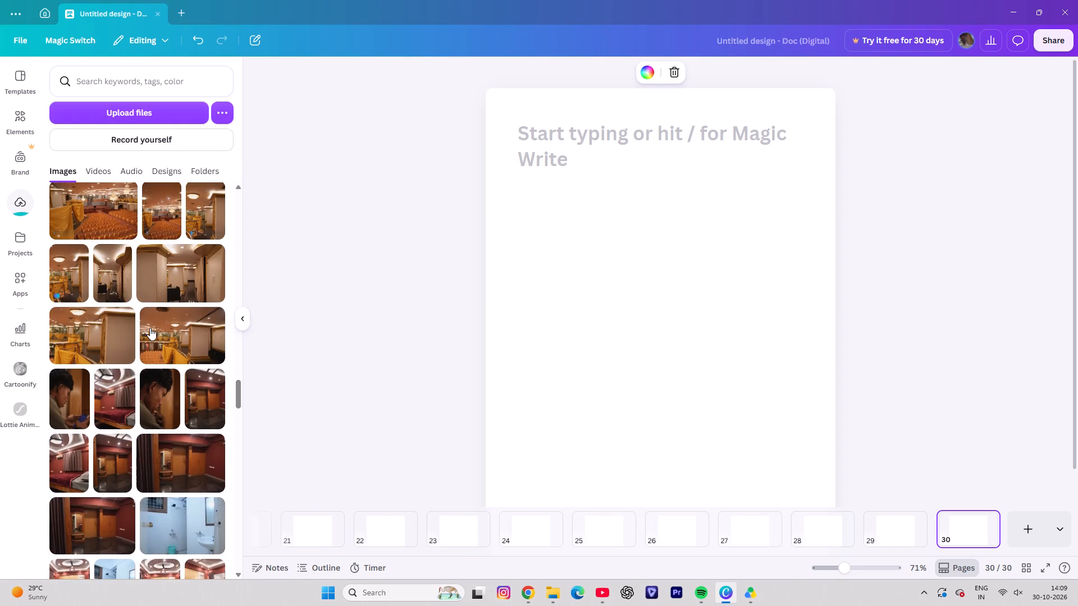
scroll(150, 328, up, 11)
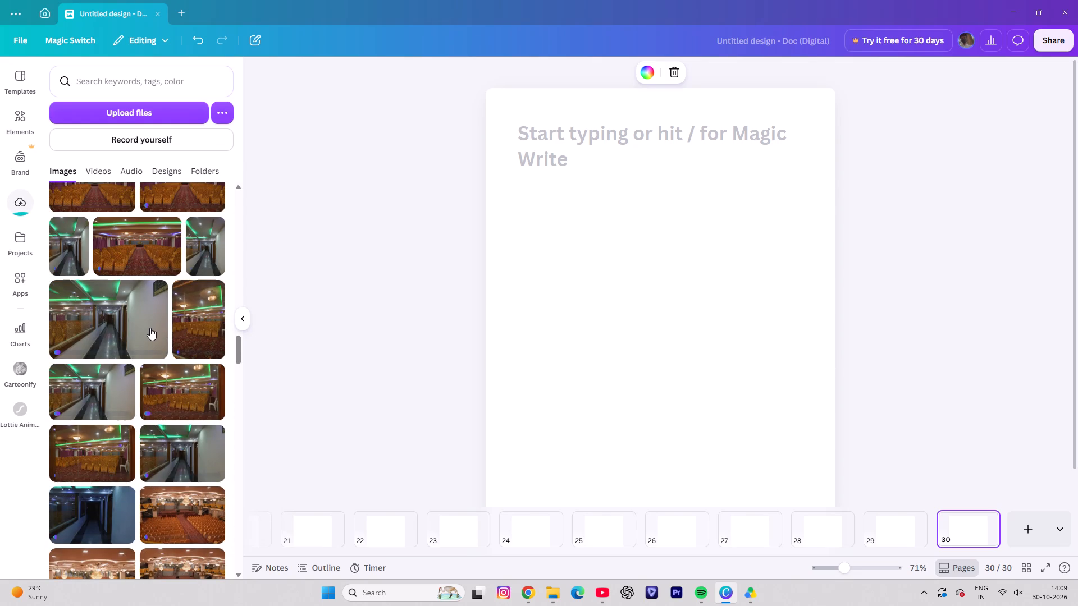
scroll(149, 324, up, 11)
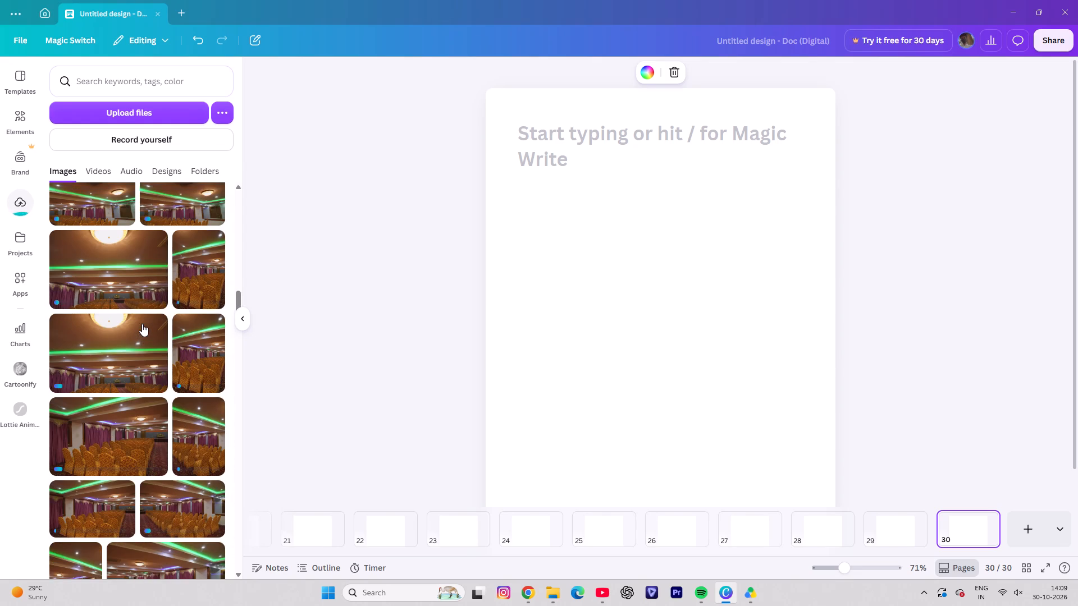
scroll(142, 324, up, 7)
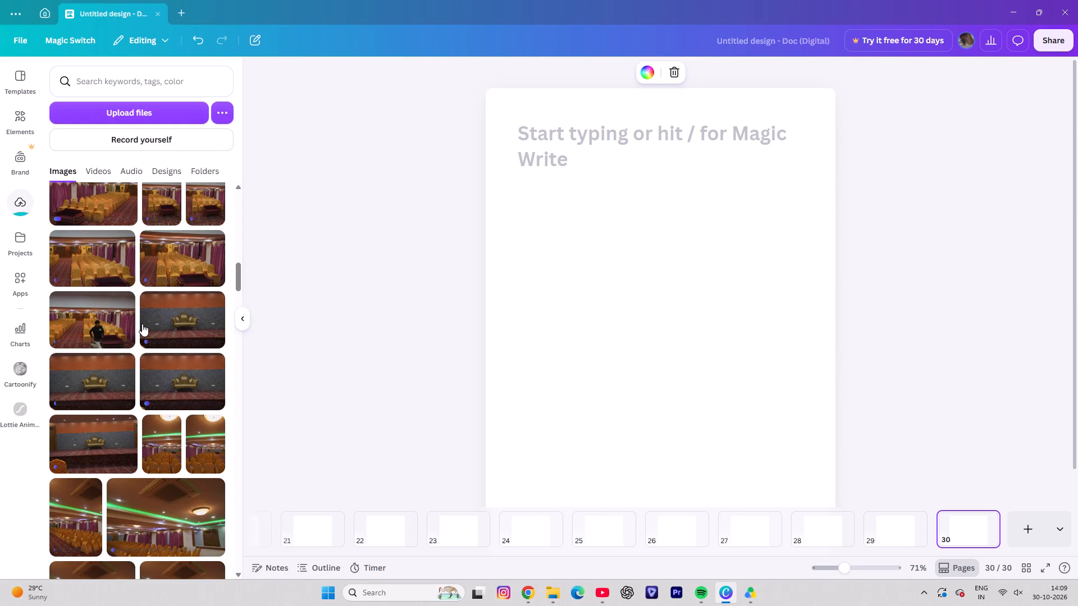
scroll(142, 324, up, 12)
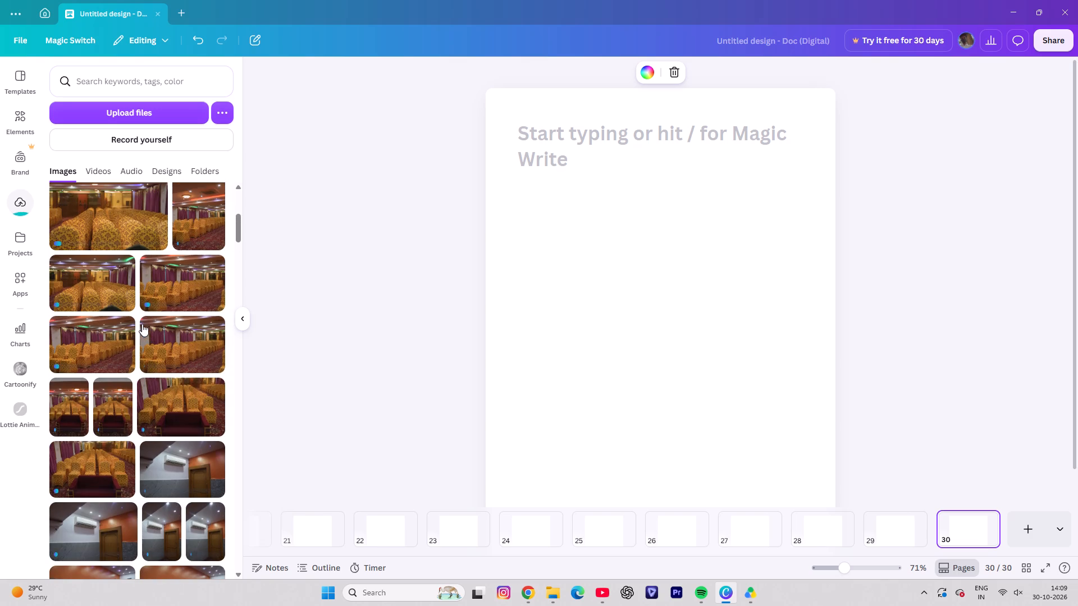
scroll(143, 315, up, 1)
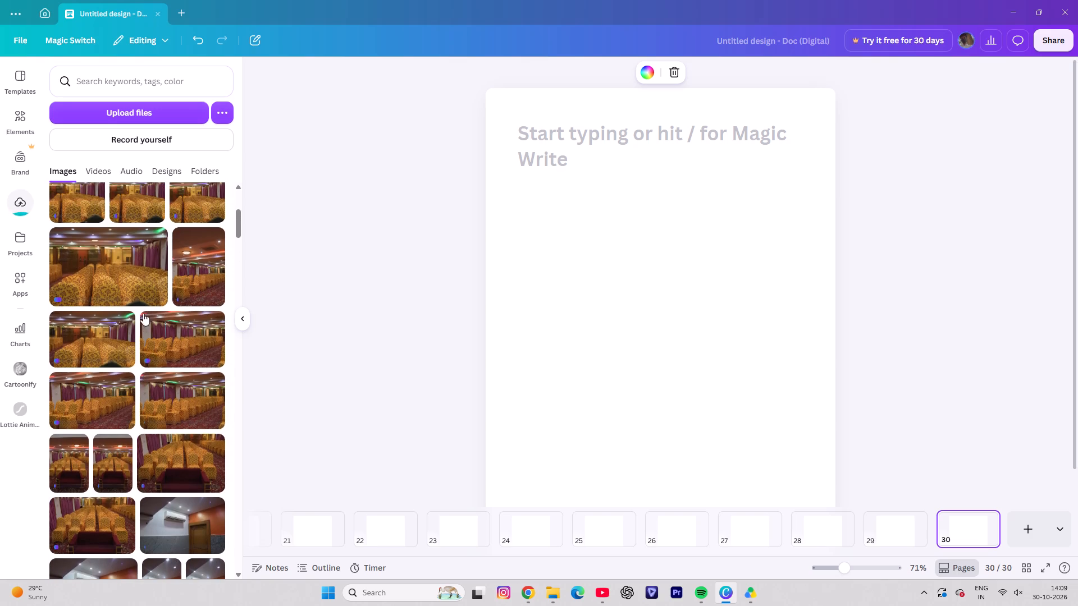
scroll(143, 311, down, 4)
scroll(143, 311, up, 9)
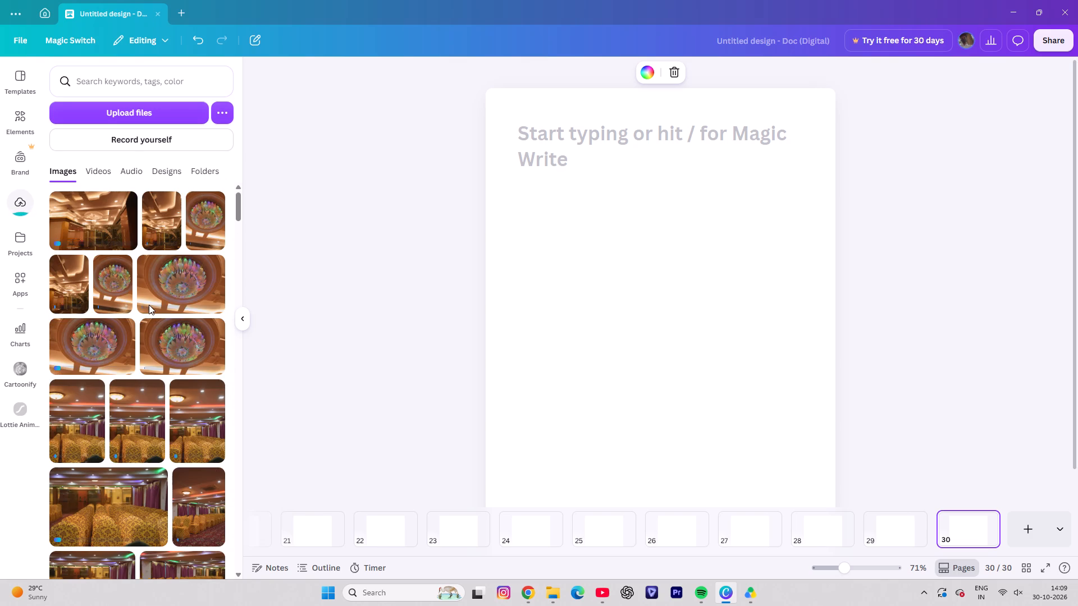
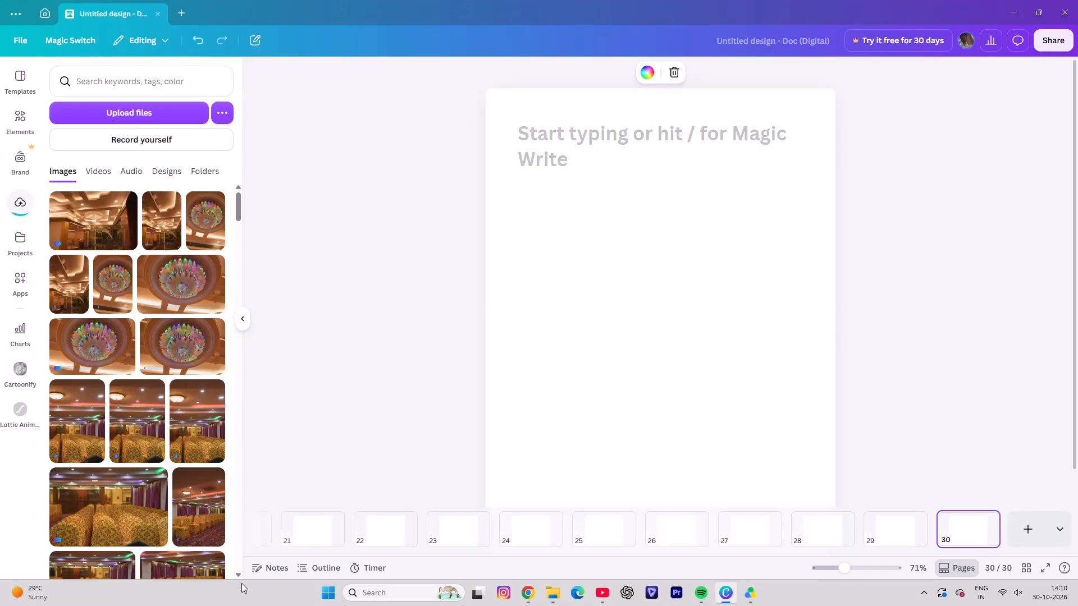
Place the uploaded photo of yellow-covered chair rows beside purple curtains at the top of page 30.
scroll(276, 372, down, 2)
scroll(138, 448, up, 3)
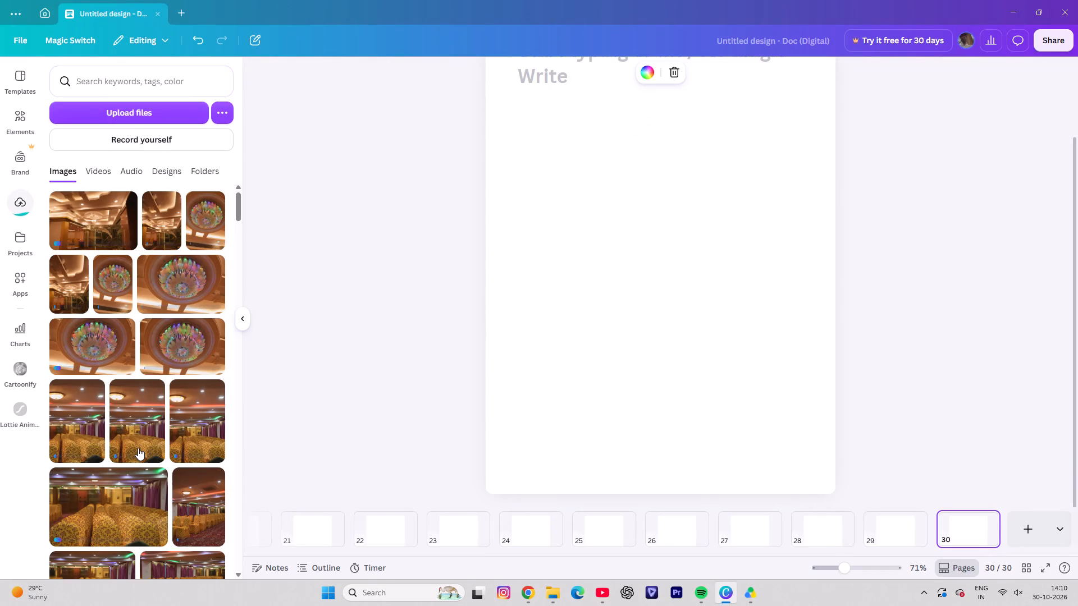
scroll(139, 448, down, 4)
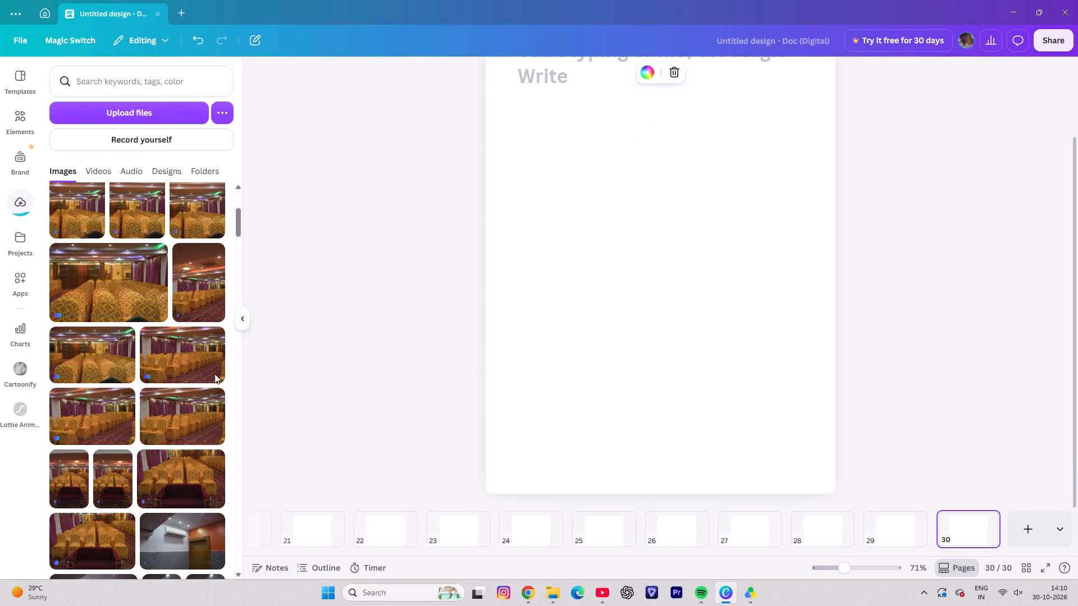
scroll(174, 377, down, 1)
drag(181, 310, 209, 304)
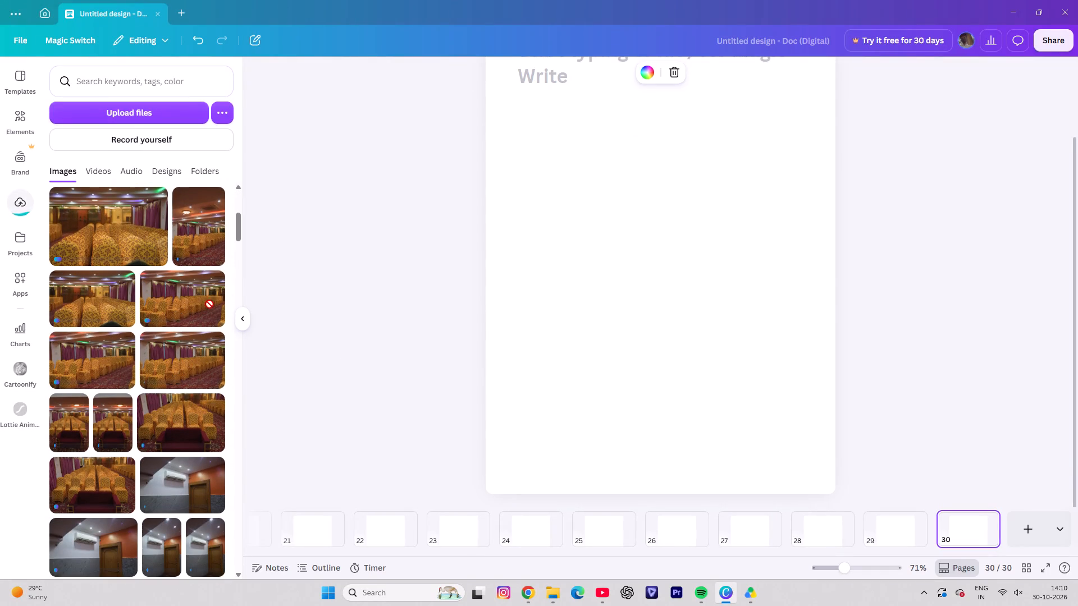
drag(209, 304, 627, 146)
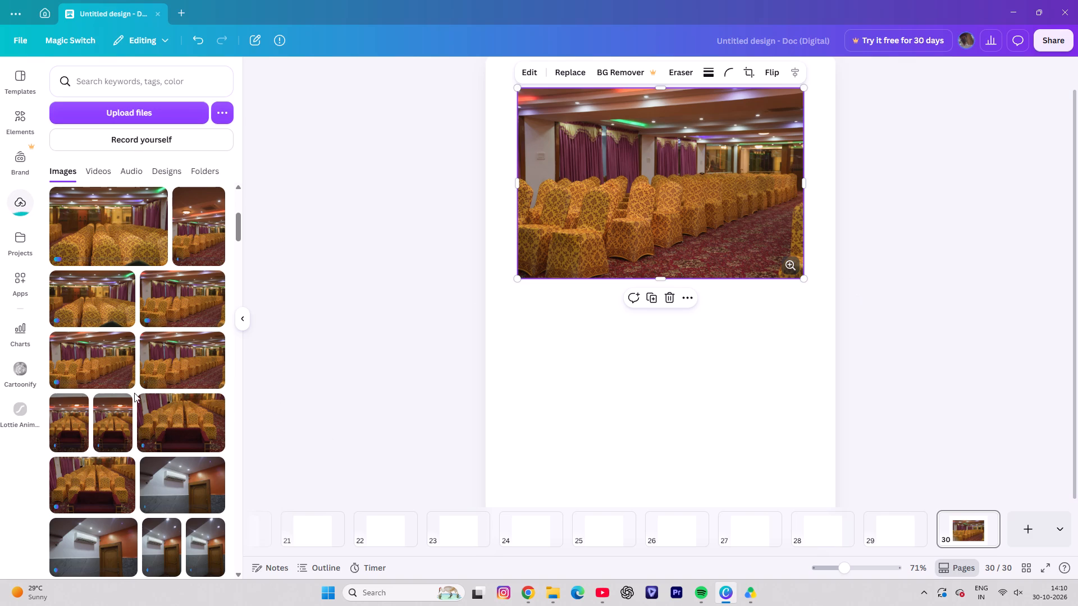
Add the uploaded hall photo with the maroon sofa in front of the chair rows below the first photo on page 30.
drag(172, 424, 680, 401)
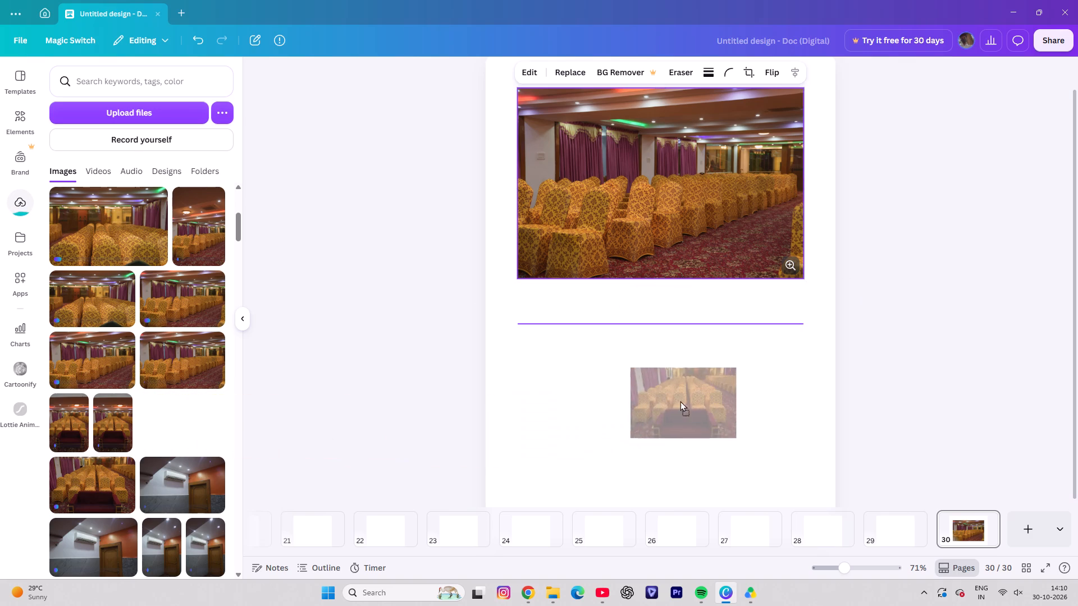
drag(680, 401, 645, 406)
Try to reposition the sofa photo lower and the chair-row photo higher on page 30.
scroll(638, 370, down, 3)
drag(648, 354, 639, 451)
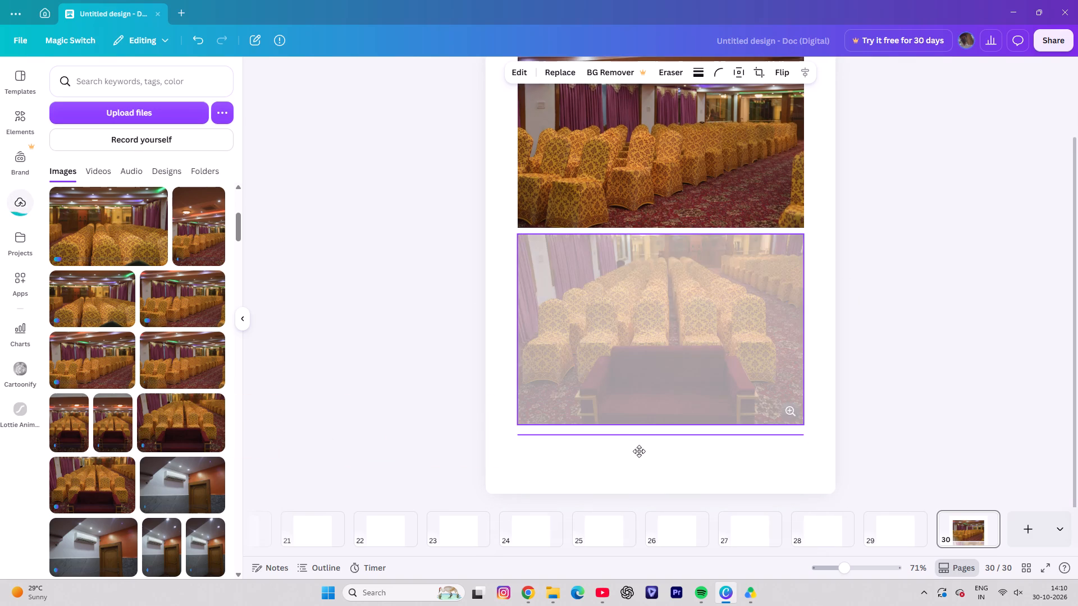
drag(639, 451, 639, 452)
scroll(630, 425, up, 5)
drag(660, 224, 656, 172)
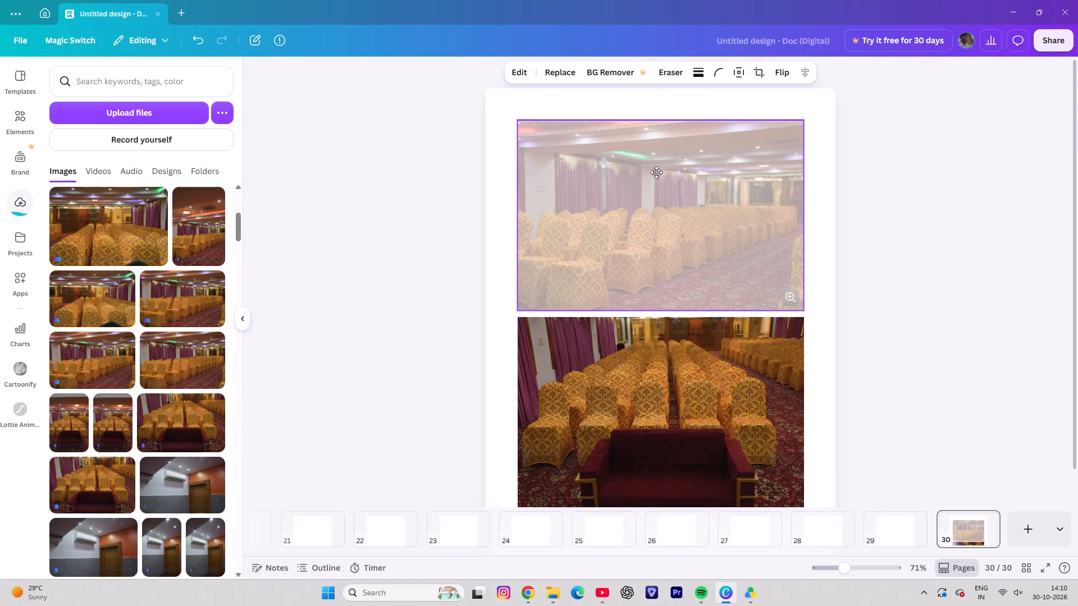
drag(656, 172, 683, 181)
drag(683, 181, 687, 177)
Shorten the upper chair-row photo on page 30 slightly by moving its bottom edge up.
drag(657, 309, 655, 334)
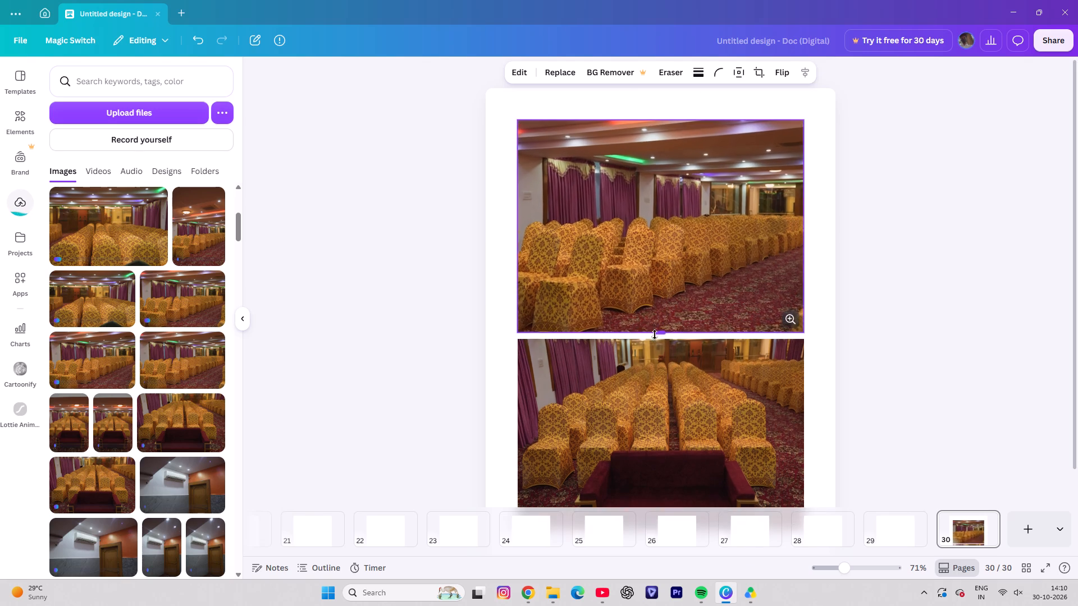
drag(655, 334, 659, 300)
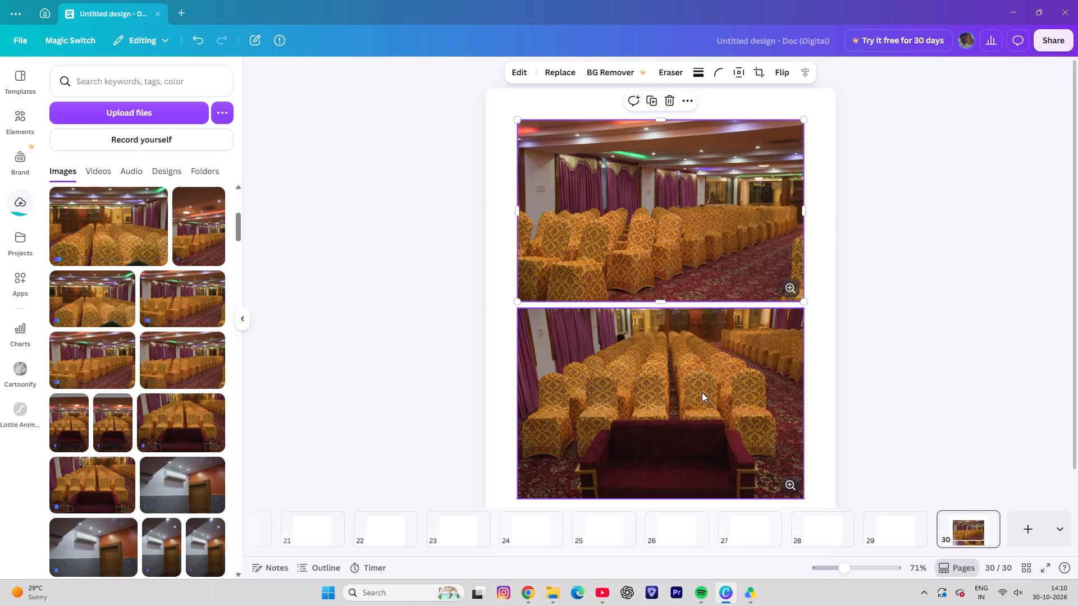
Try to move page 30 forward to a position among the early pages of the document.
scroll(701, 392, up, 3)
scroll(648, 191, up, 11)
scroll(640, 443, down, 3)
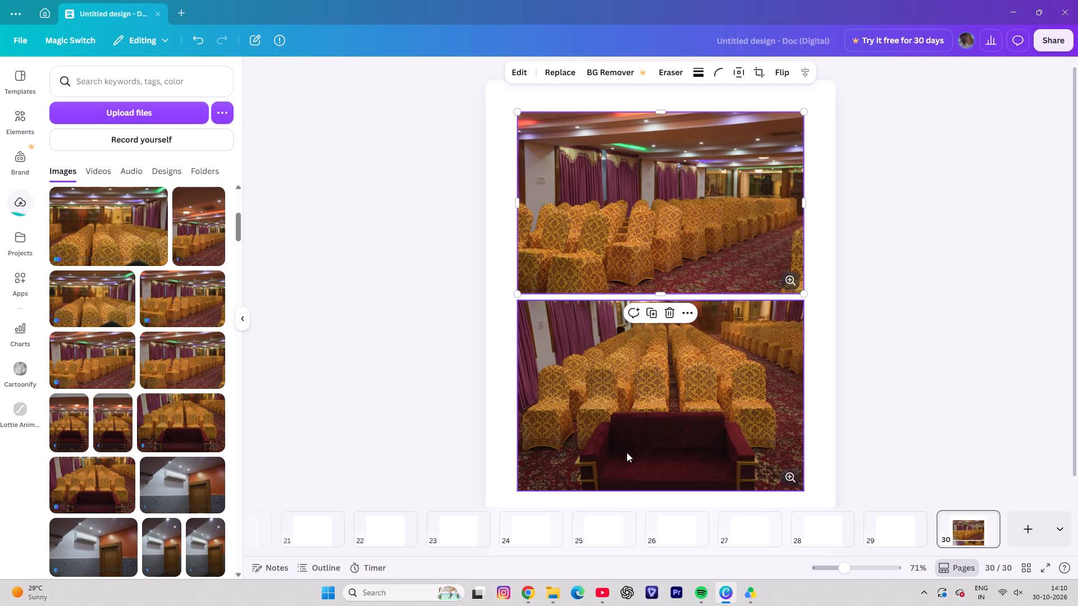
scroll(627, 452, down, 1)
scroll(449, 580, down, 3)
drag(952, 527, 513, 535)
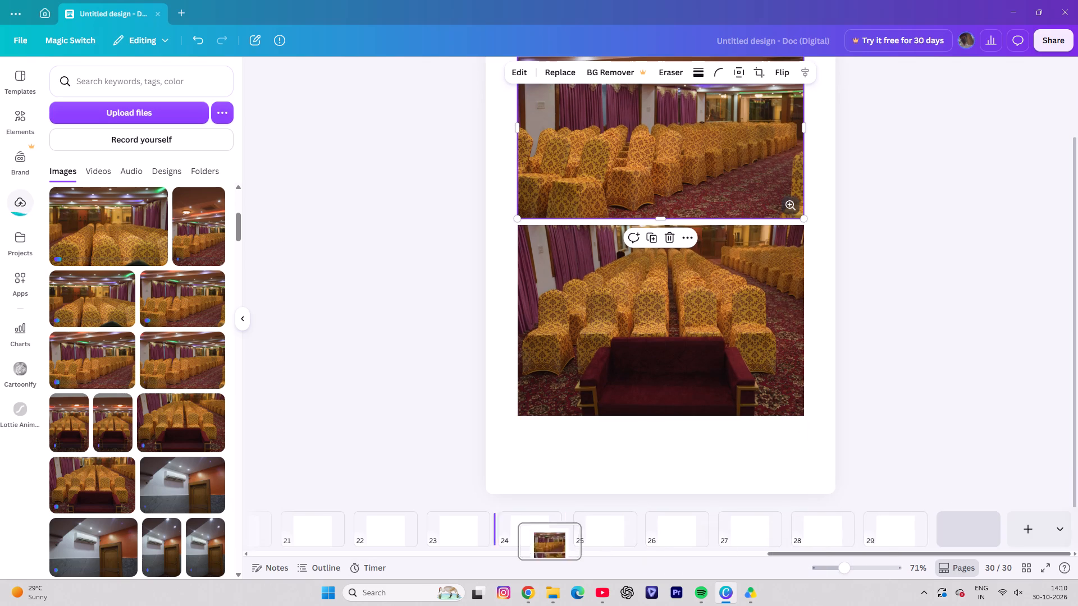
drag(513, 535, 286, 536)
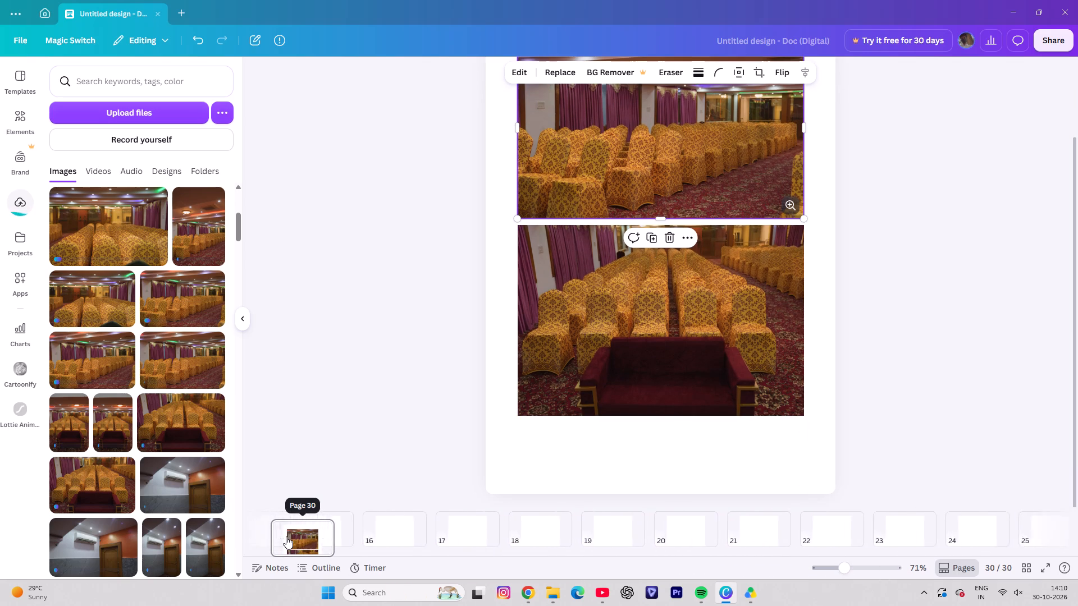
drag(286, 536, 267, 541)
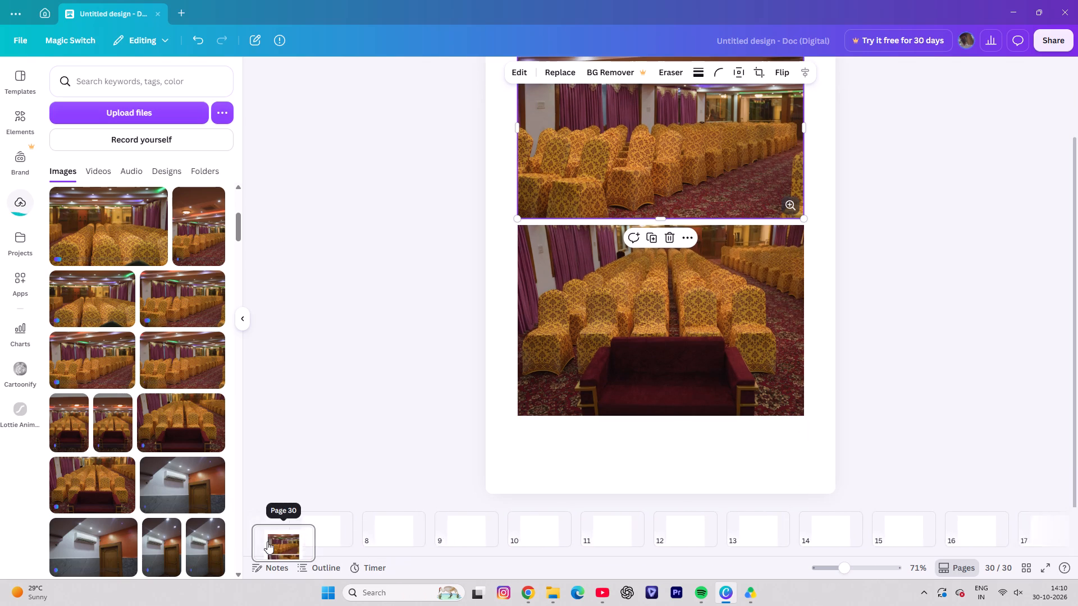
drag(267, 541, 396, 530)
Return to the first pages and compare the photo layout and corner styling on pages 2, 3 and 4.
scroll(397, 539, down, 4)
scroll(318, 539, up, 1)
scroll(315, 559, down, 3)
scroll(396, 562, down, 17)
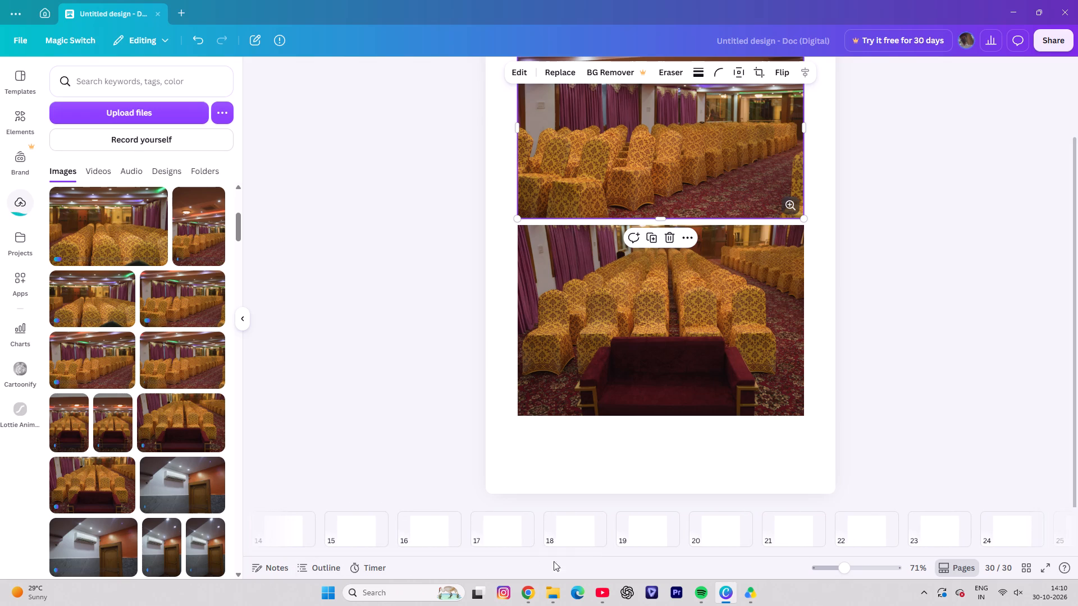
drag(599, 552, 130, 559)
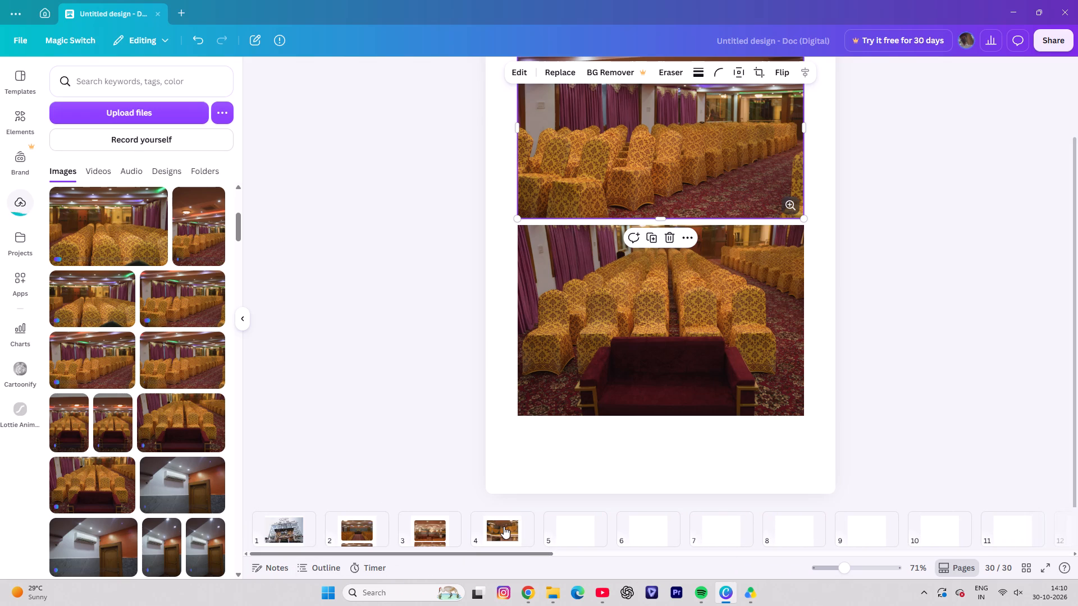
click(504, 526)
scroll(610, 305, up, 4)
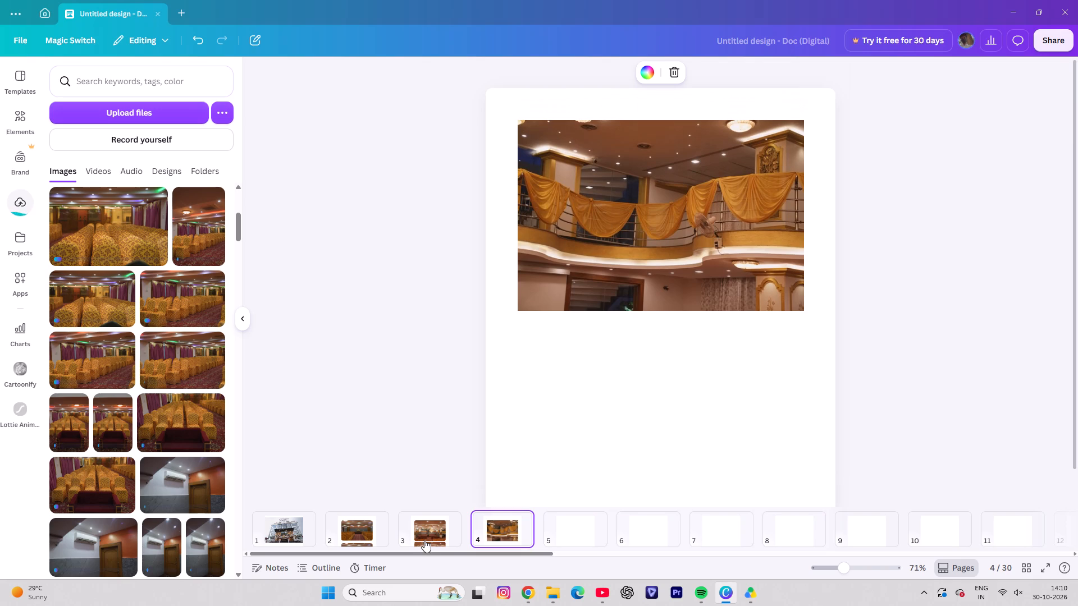
click(424, 540)
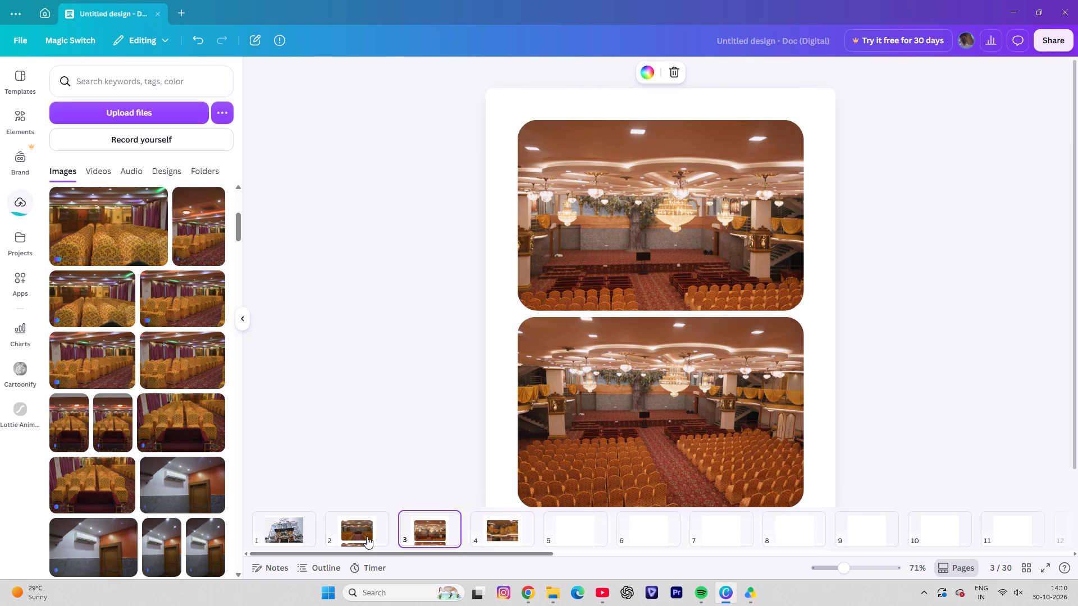
click(365, 536)
click(503, 535)
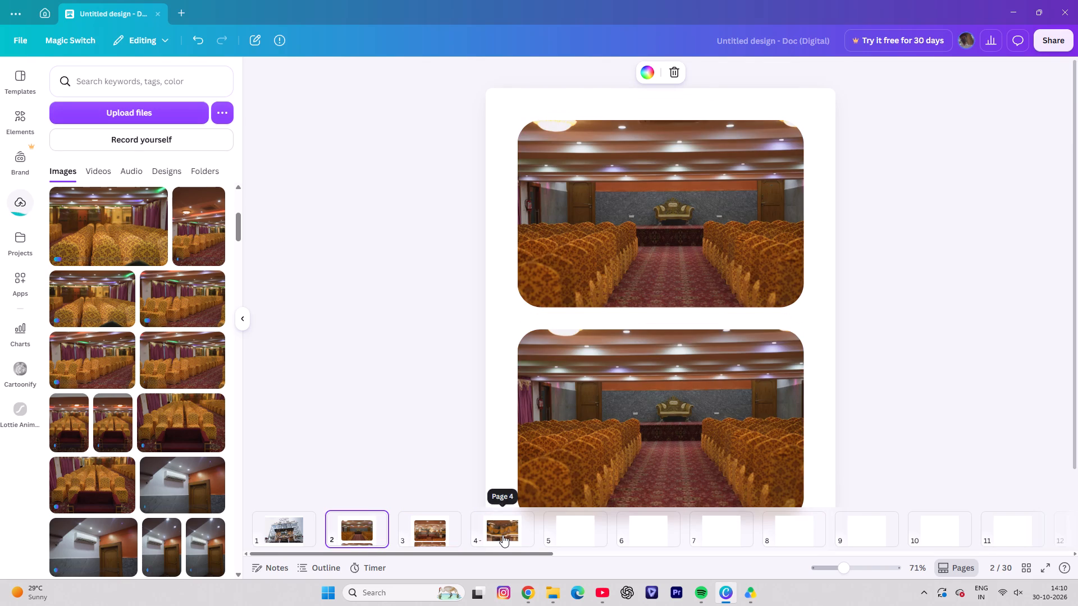
click(430, 541)
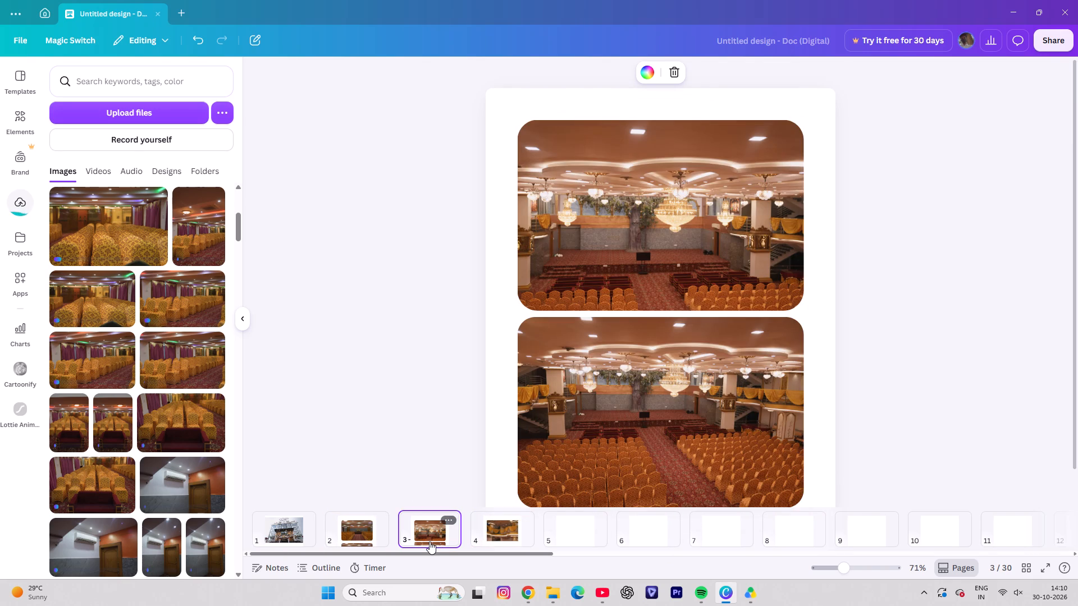
click(329, 380)
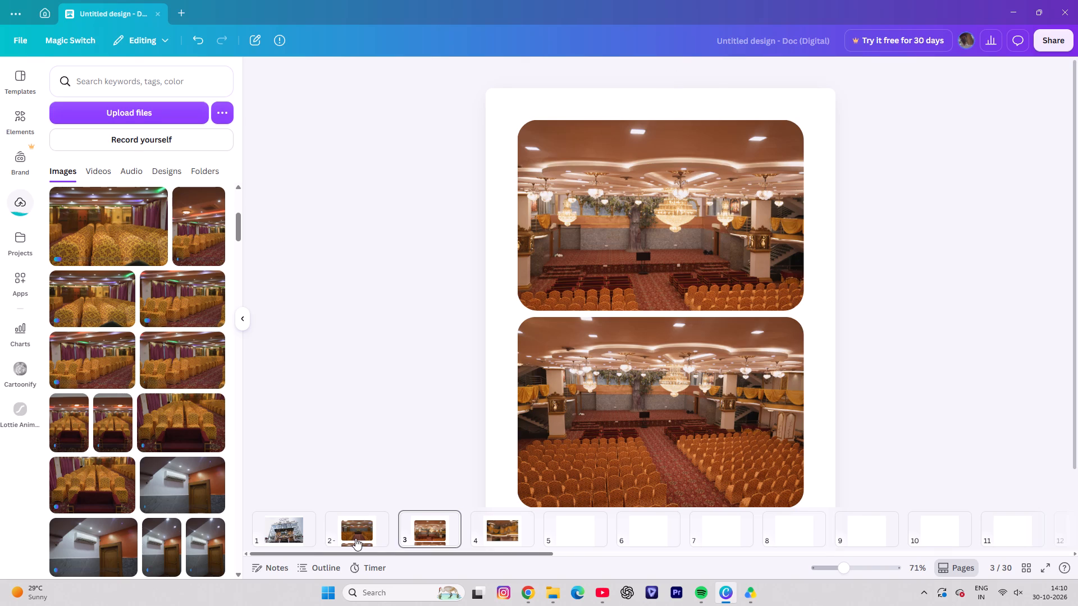
click(355, 538)
click(427, 535)
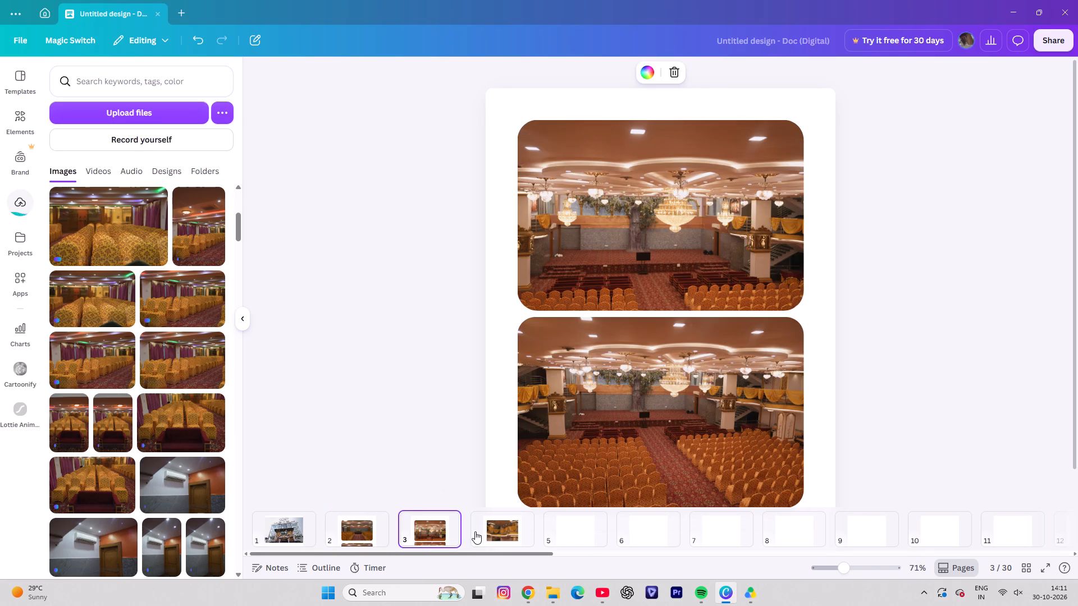
Round the corners of the draped balcony photo on page 4, similar to the photos on page 3.
click(485, 532)
click(613, 234)
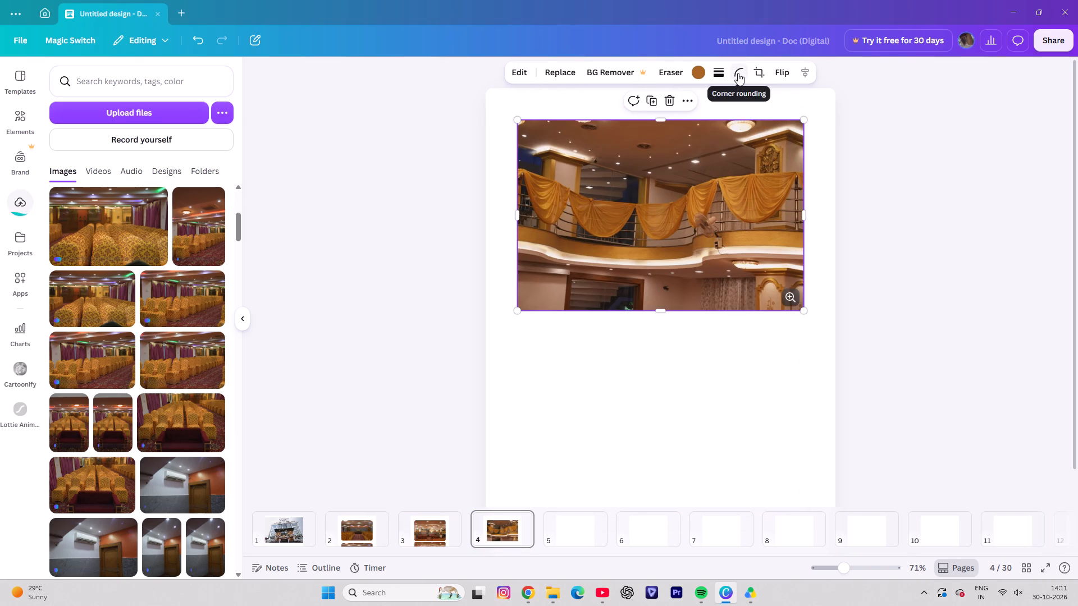
click(738, 73)
drag(686, 118, 688, 118)
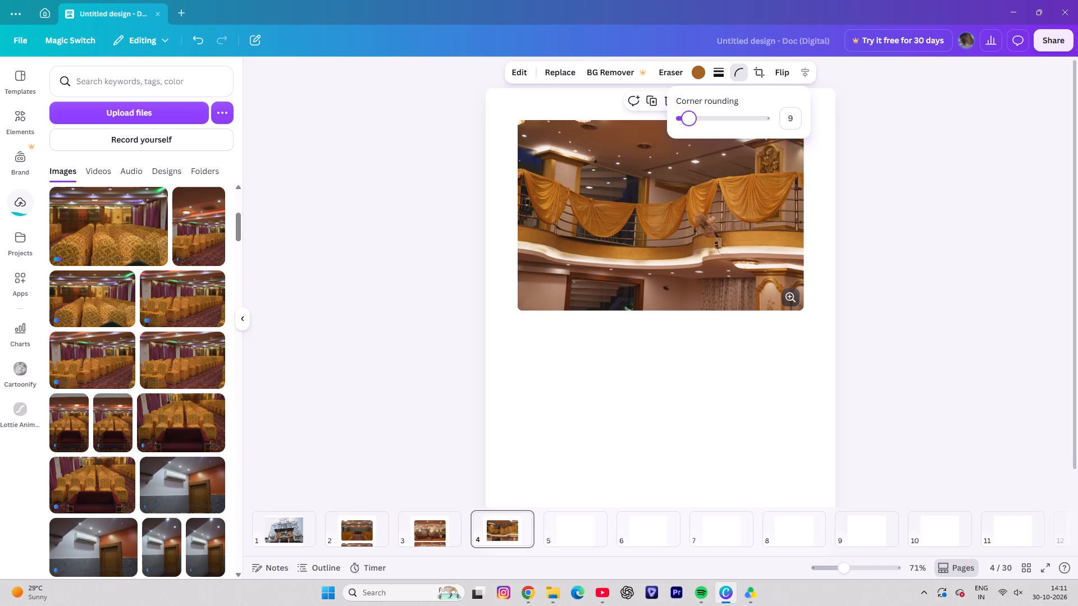
drag(688, 118, 696, 118)
drag(647, 196, 628, 171)
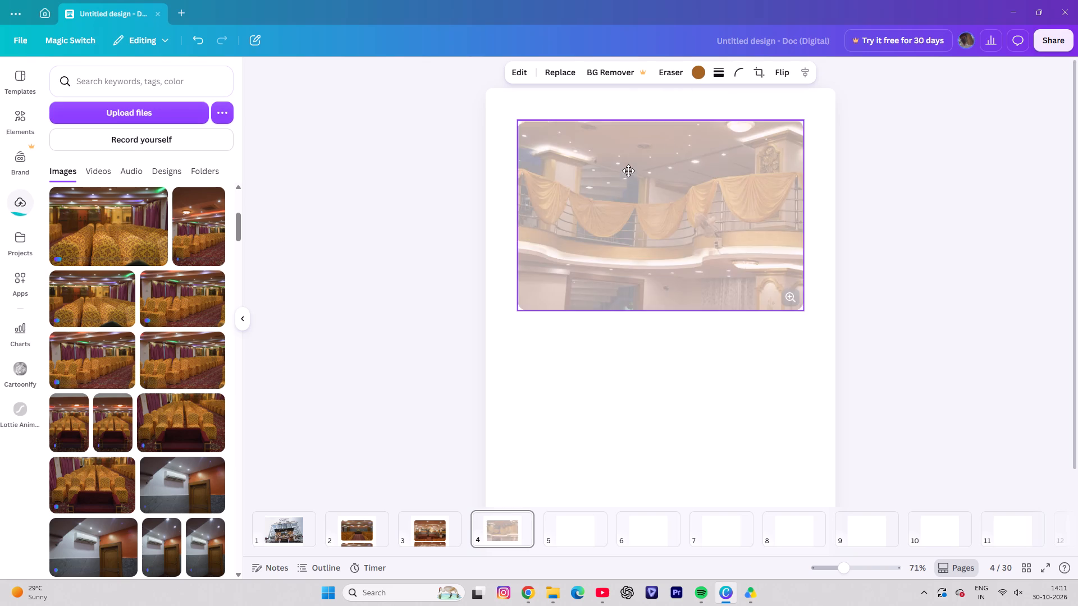
click(736, 66)
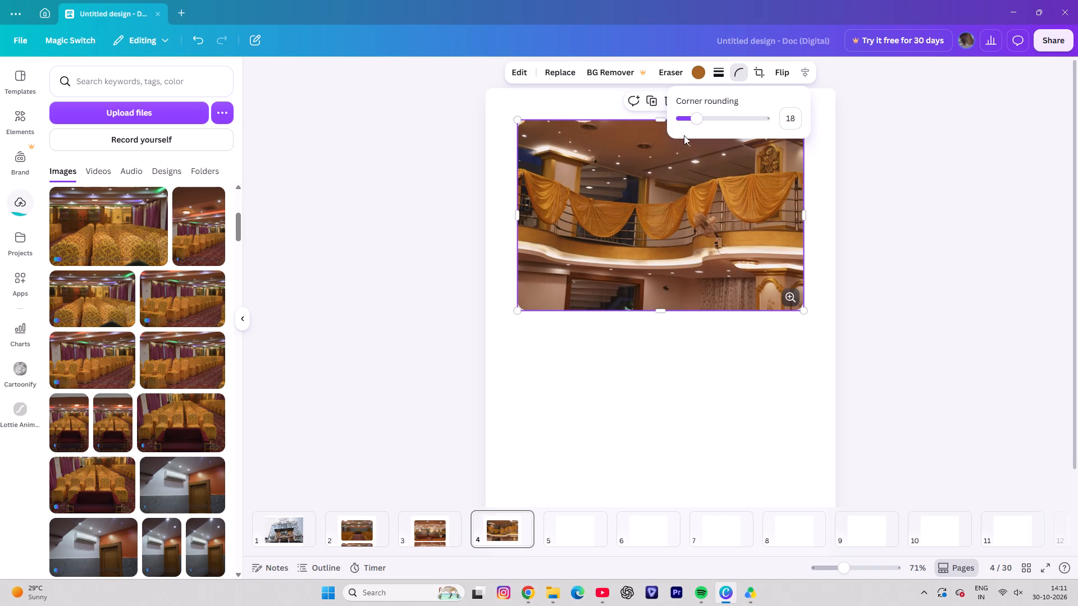
drag(692, 118, 703, 120)
click(915, 158)
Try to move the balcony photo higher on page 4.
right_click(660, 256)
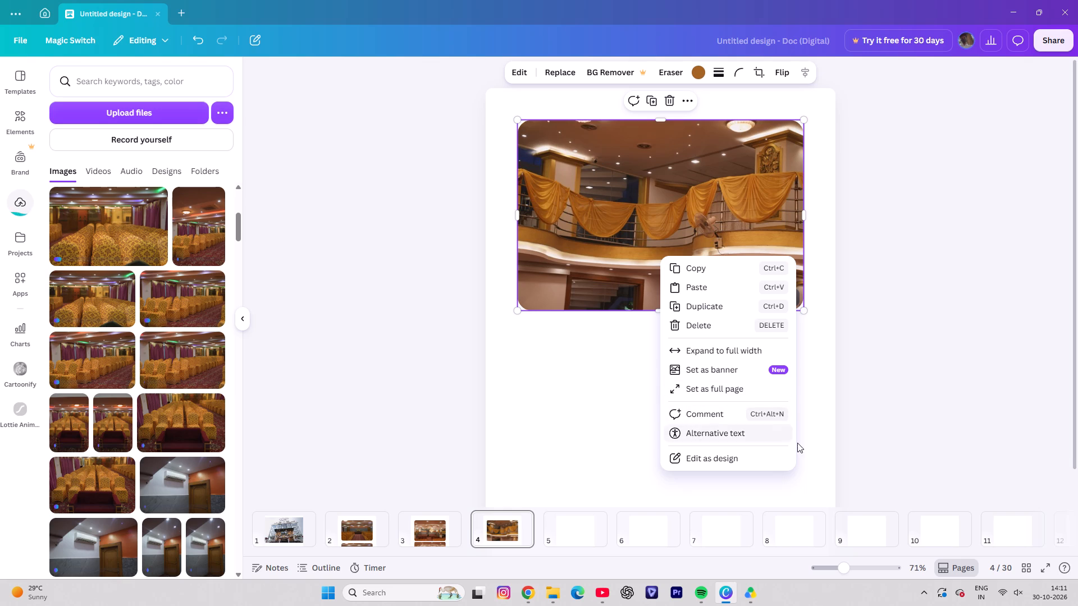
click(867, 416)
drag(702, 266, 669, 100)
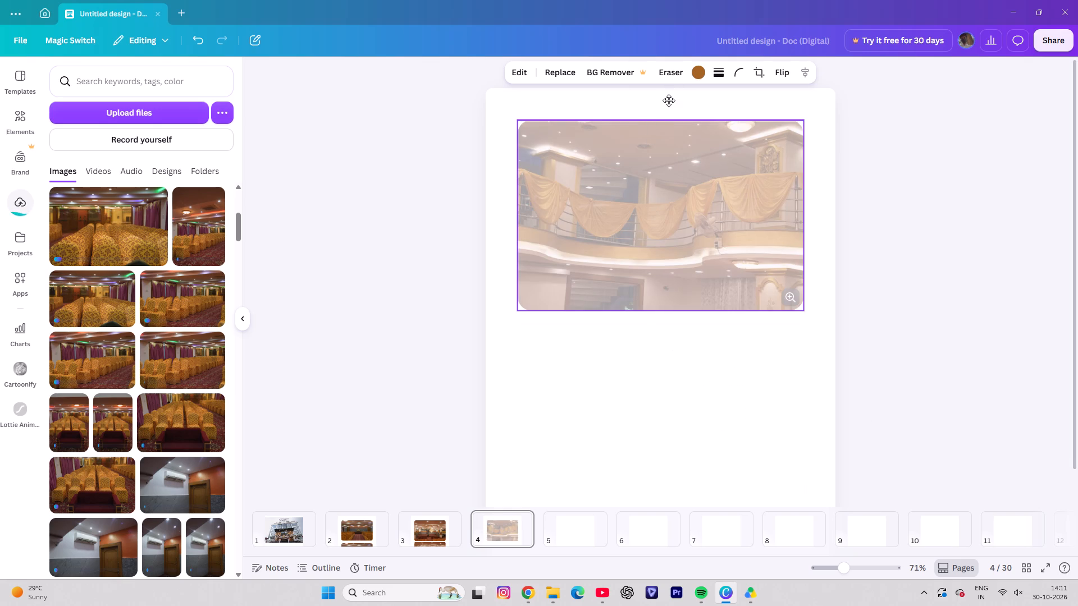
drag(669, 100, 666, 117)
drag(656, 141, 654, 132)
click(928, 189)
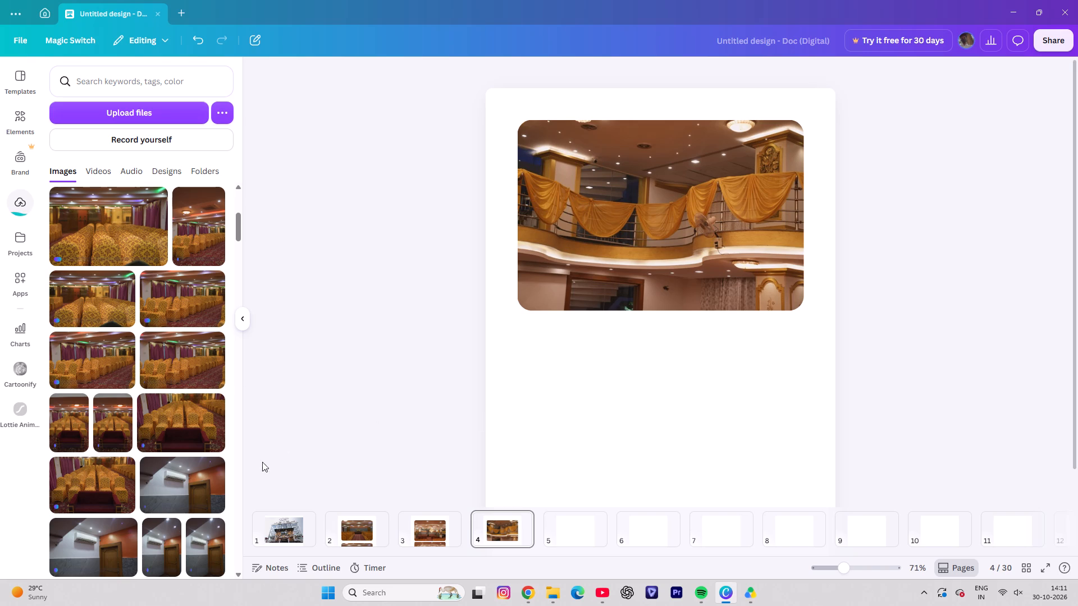
Find the uploaded photo of the draped balcony railing beside the wide column and place it below the balcony photo on page 4.
scroll(57, 395, down, 20)
scroll(57, 395, down, 8)
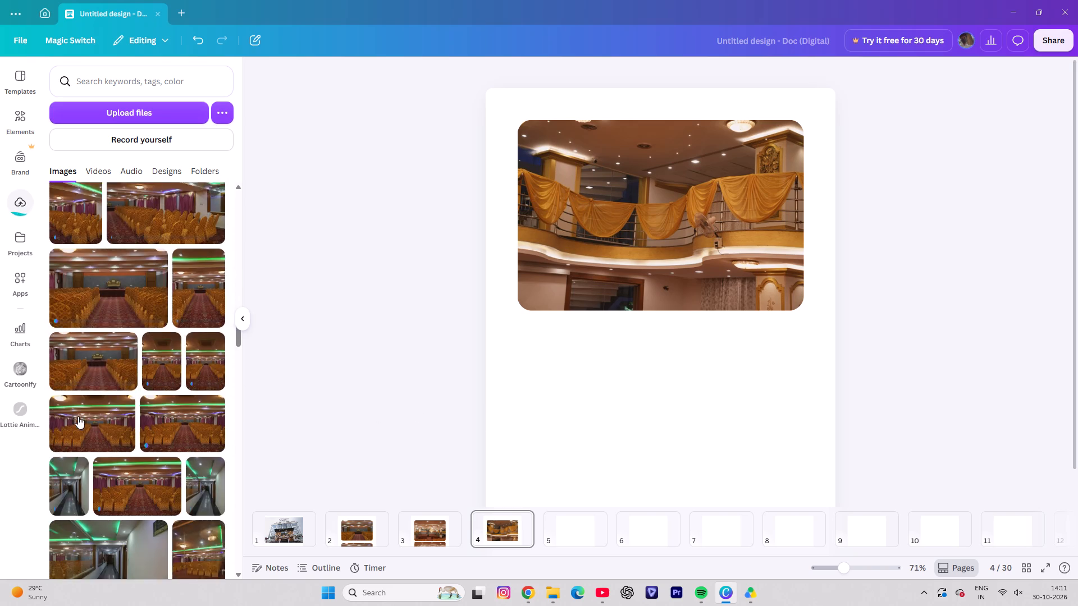
scroll(78, 416, down, 17)
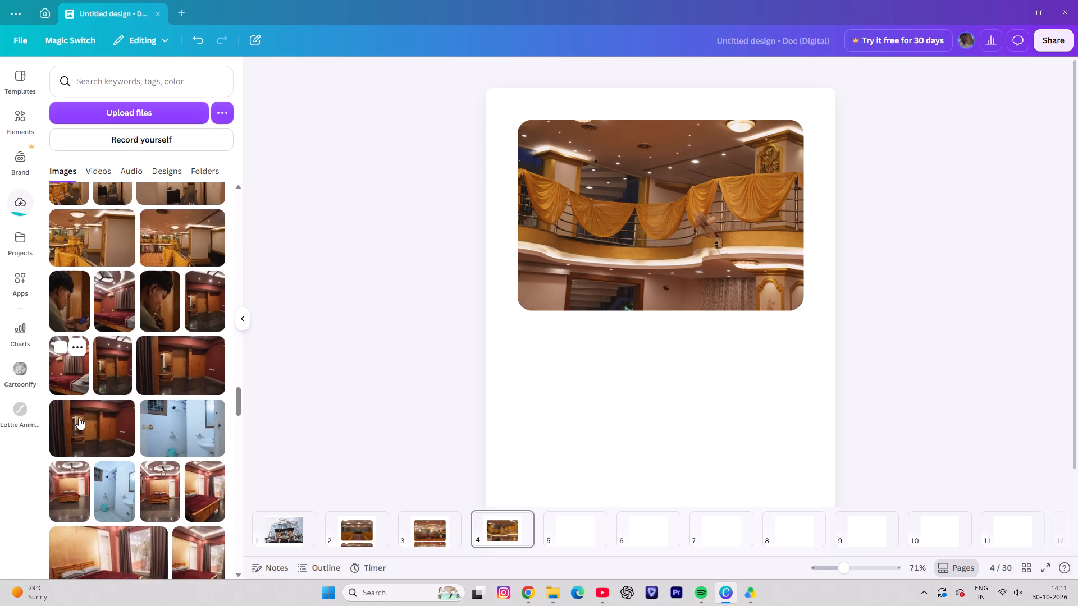
scroll(79, 417, down, 2)
scroll(79, 417, up, 9)
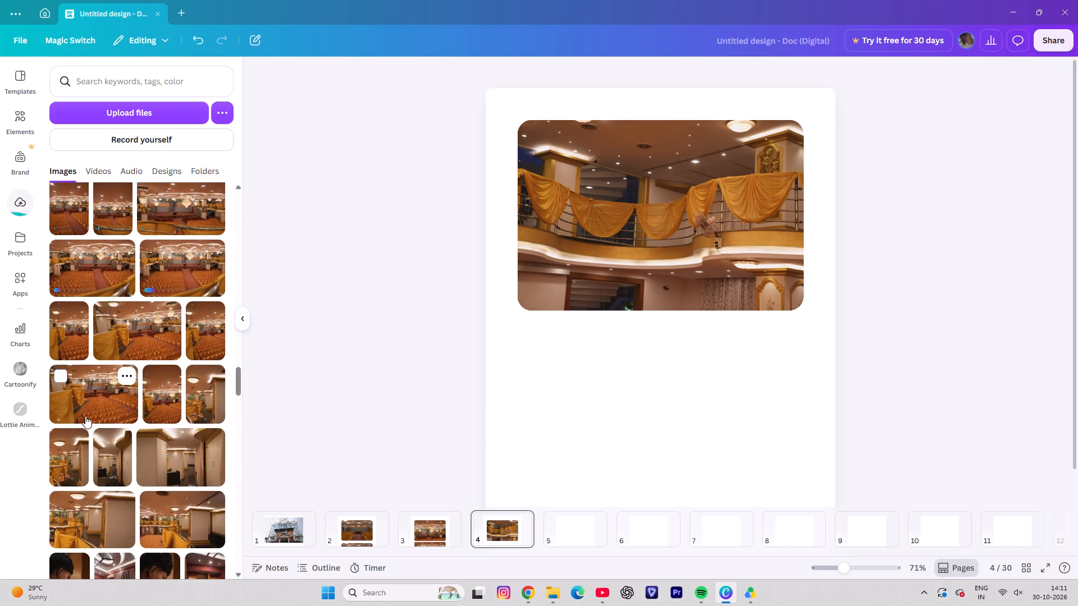
scroll(85, 416, up, 4)
scroll(108, 411, down, 4)
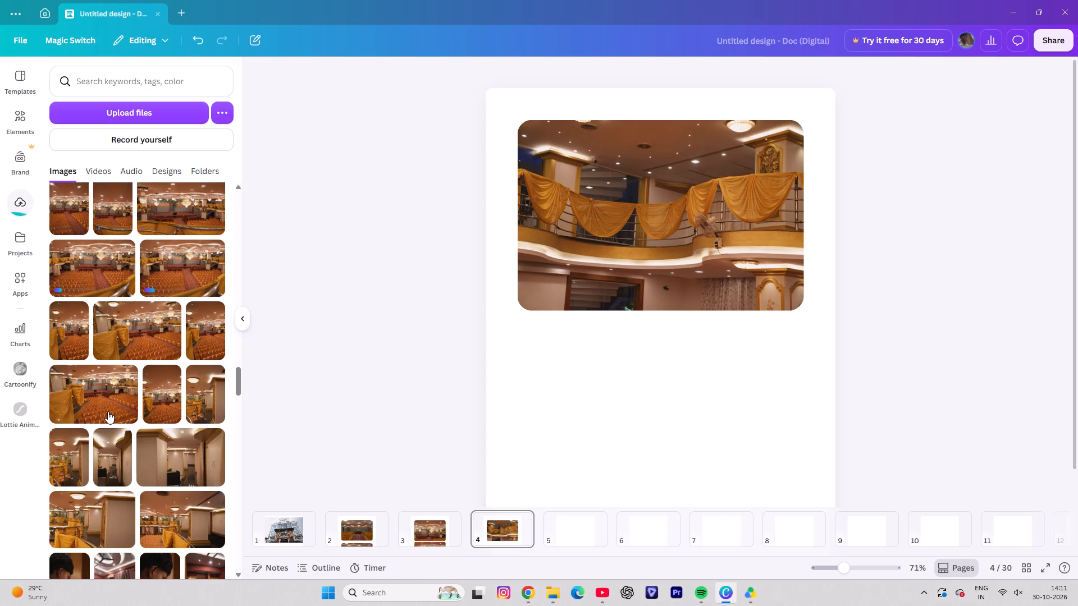
scroll(108, 411, down, 3)
drag(75, 366, 251, 410)
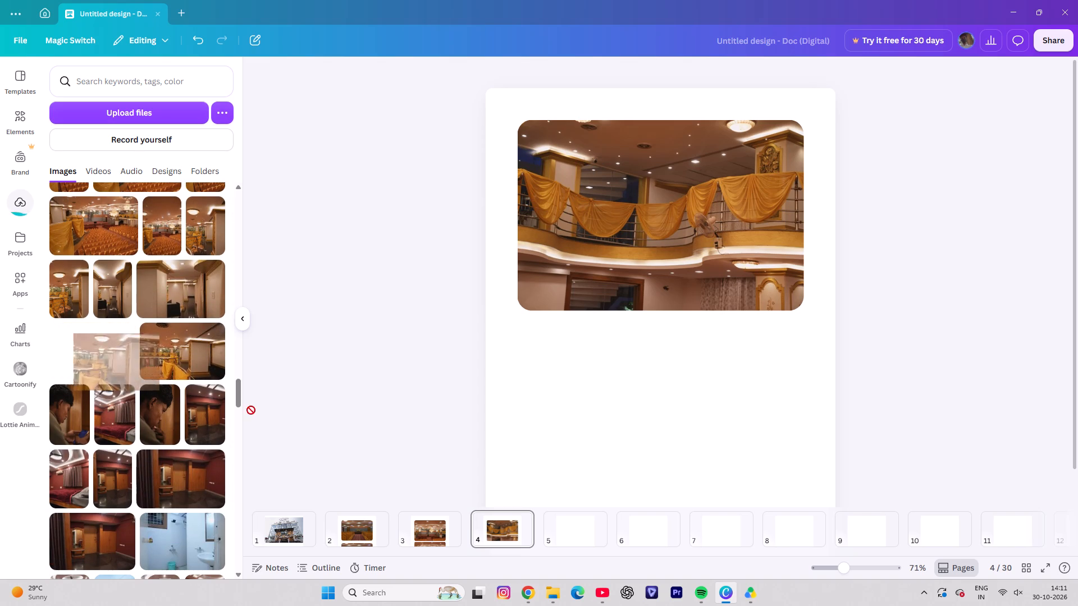
drag(251, 410, 593, 438)
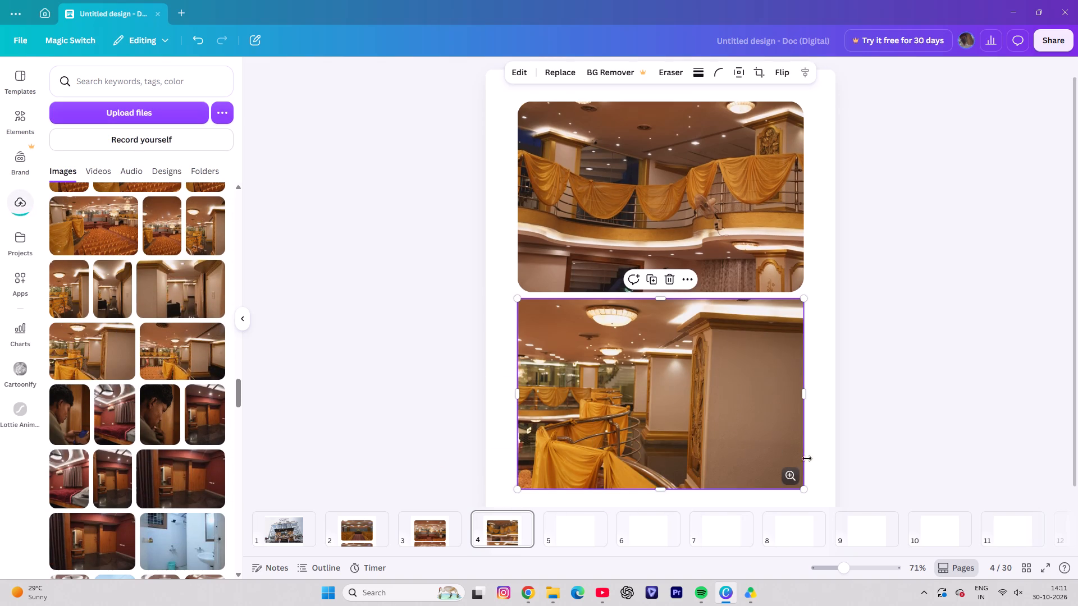
Set the corner rounding of the draped railing and wide column photo on page 4 to 42.
click(719, 70)
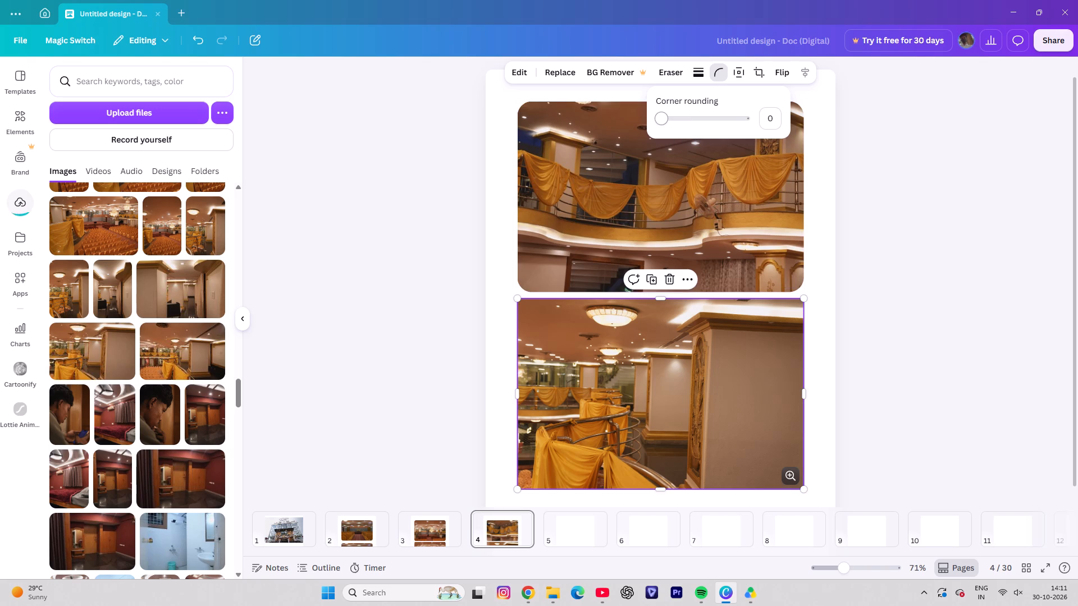
drag(665, 121, 696, 124)
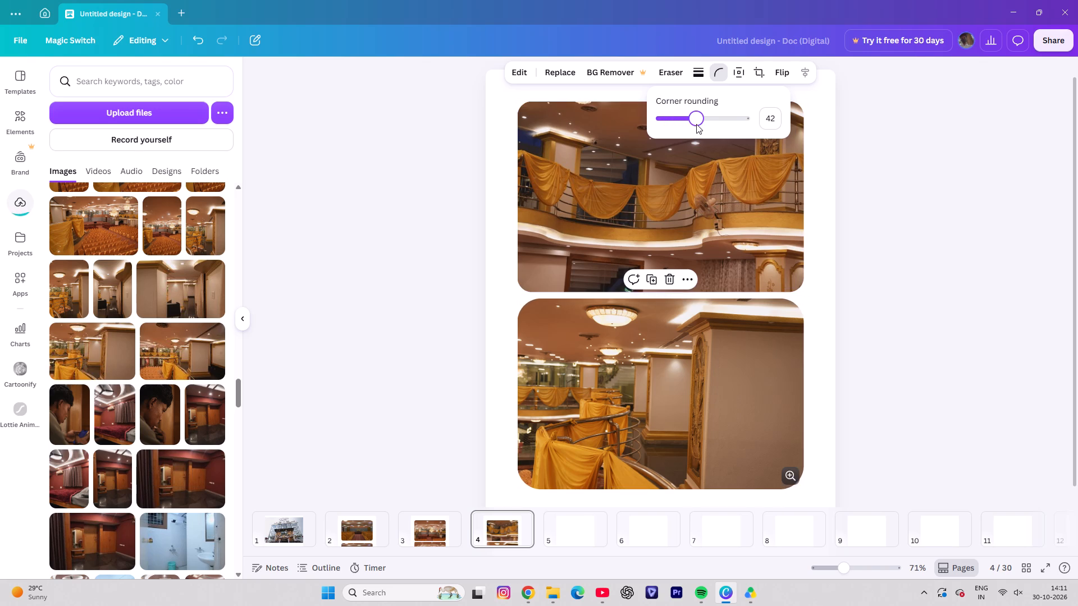
drag(696, 124, 694, 127)
drag(694, 127, 691, 128)
click(1026, 263)
scroll(911, 357, down, 8)
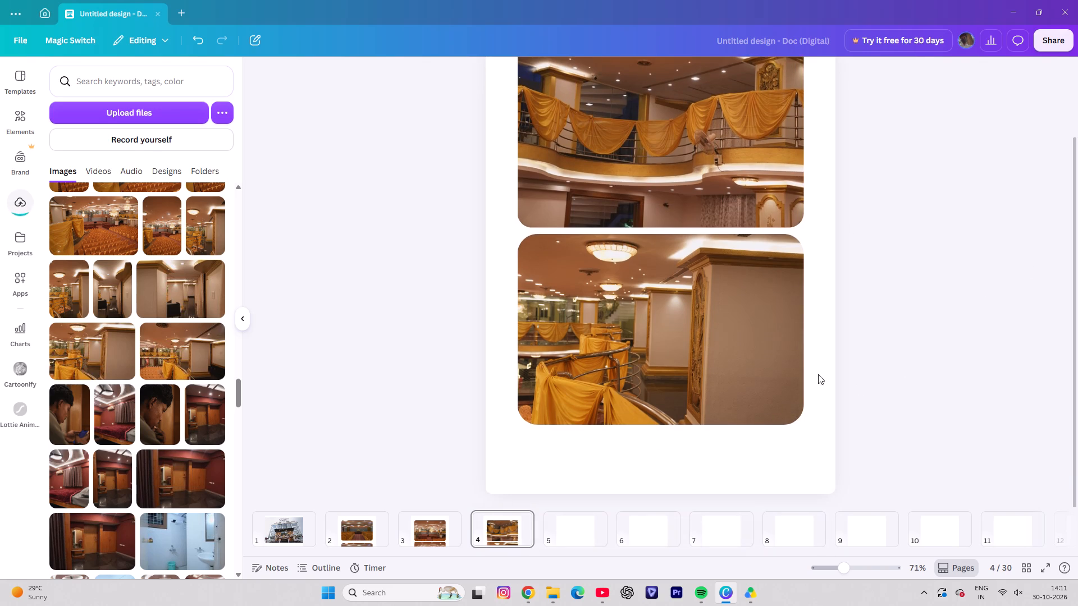
scroll(793, 374, up, 10)
scroll(851, 180, up, 1)
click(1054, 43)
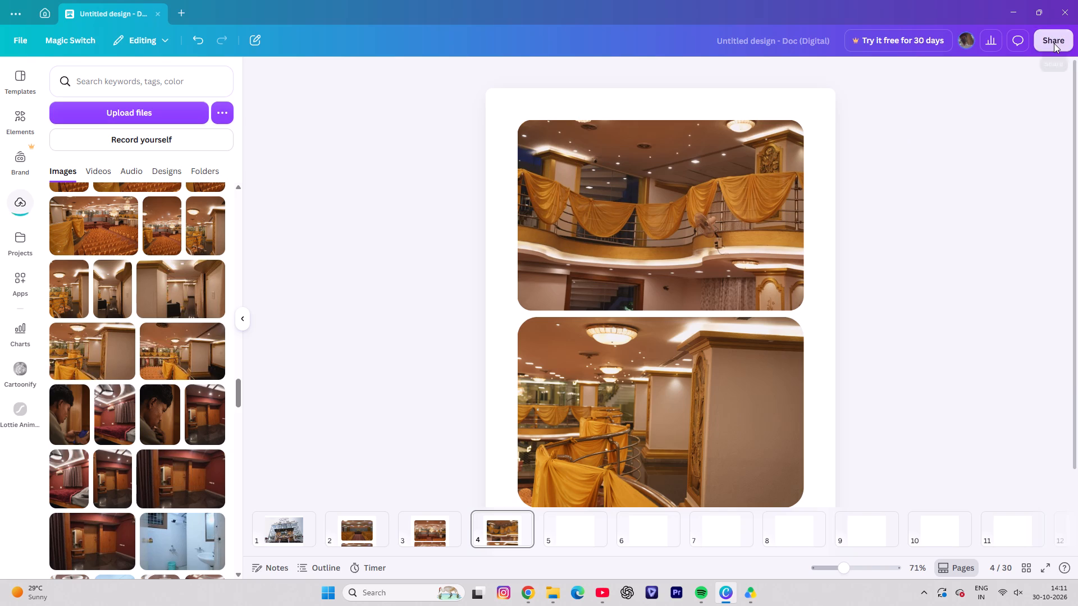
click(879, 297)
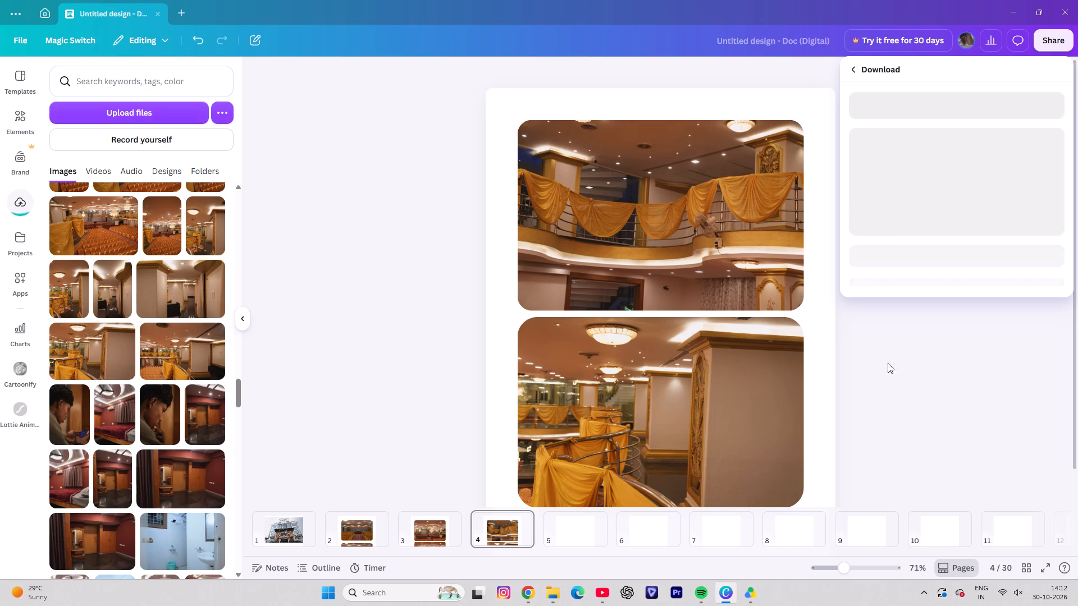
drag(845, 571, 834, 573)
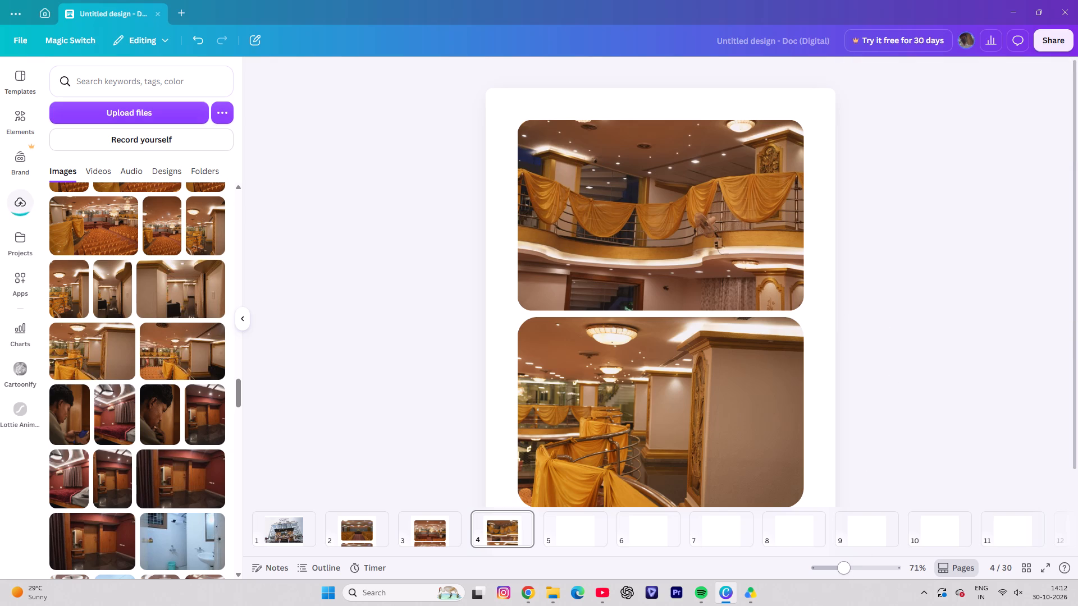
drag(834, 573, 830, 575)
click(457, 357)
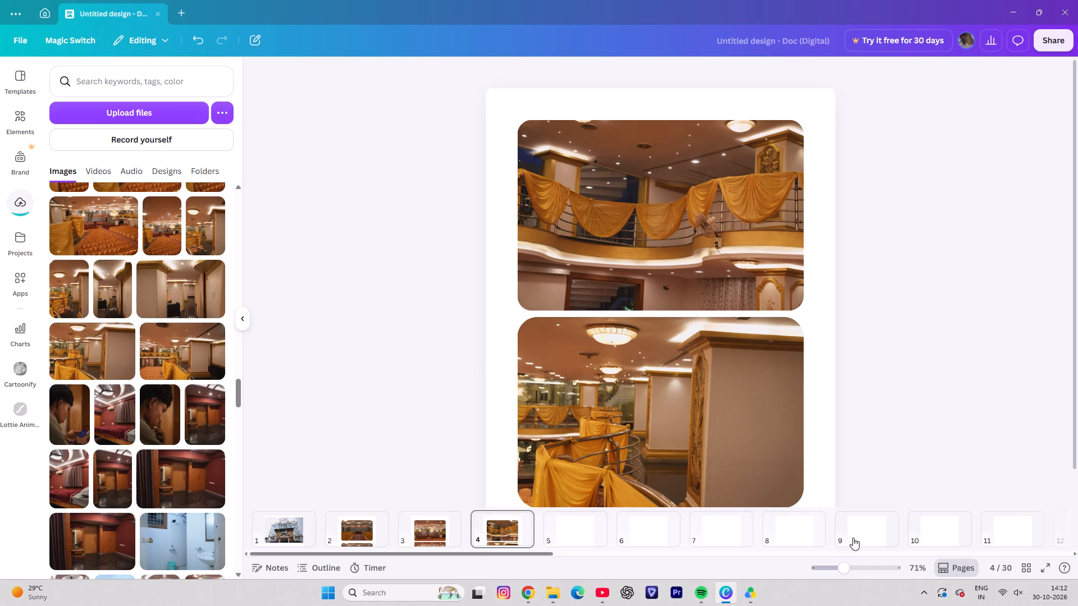
Open the download options for the photo document.
drag(844, 570, 826, 571)
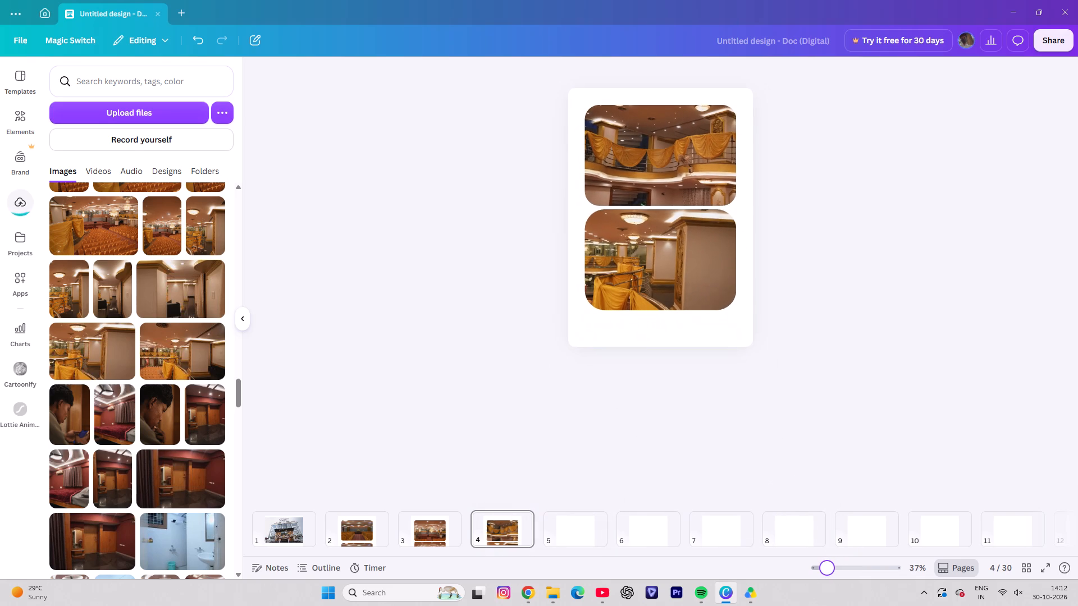
drag(826, 571, 832, 570)
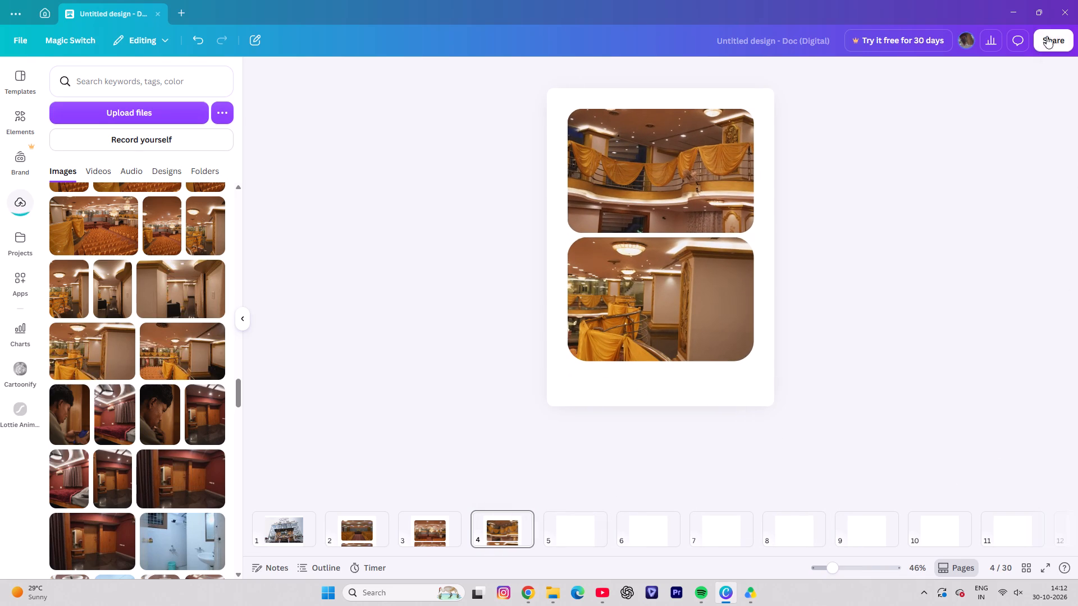
click(1051, 43)
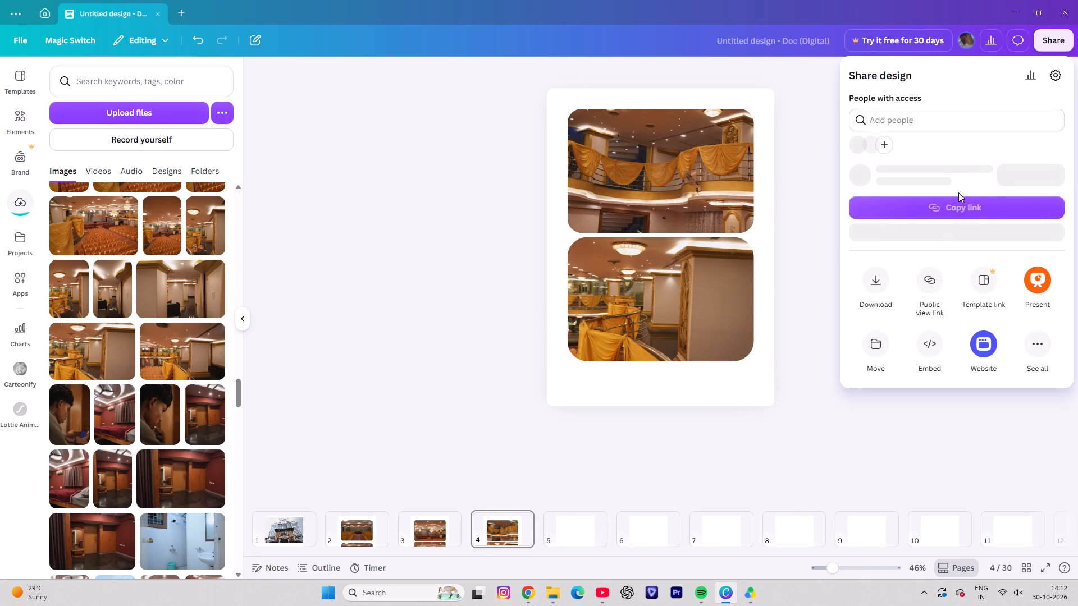
click(876, 292)
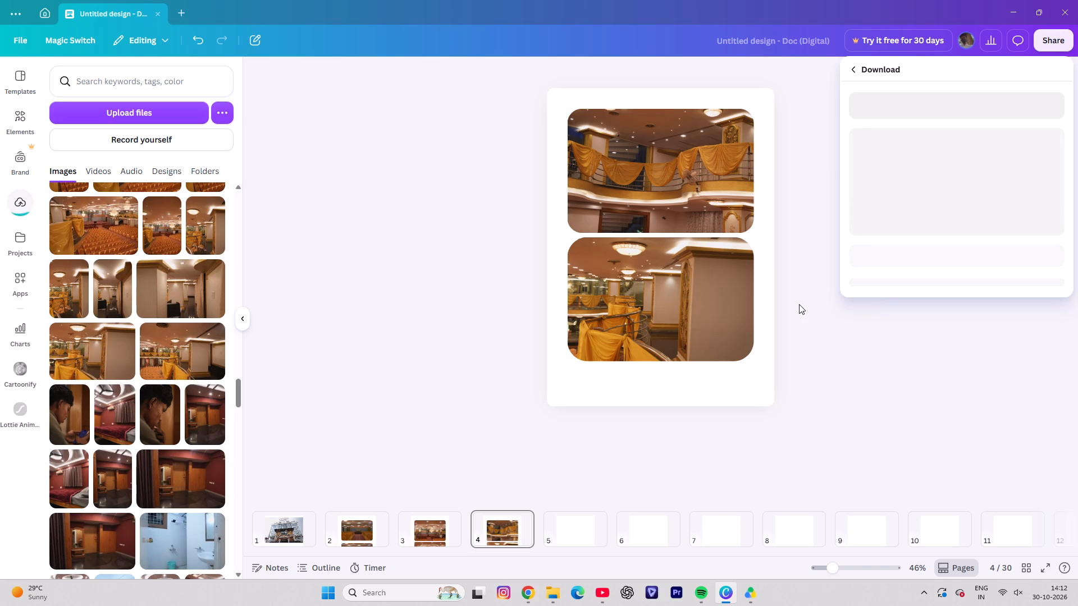
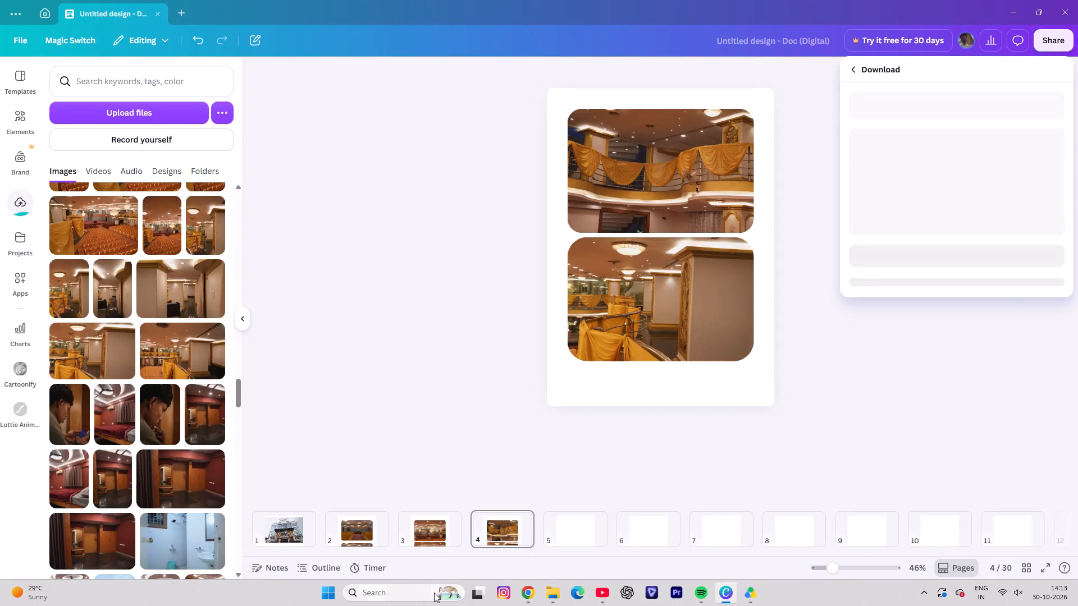
Place the two landscape photos of the red-walled room with wooden wardrobe and dressing mirror on page 5, one below the other.
scroll(456, 543, down, 4)
scroll(148, 427, down, 5)
scroll(147, 426, up, 7)
click(561, 524)
click(561, 524)
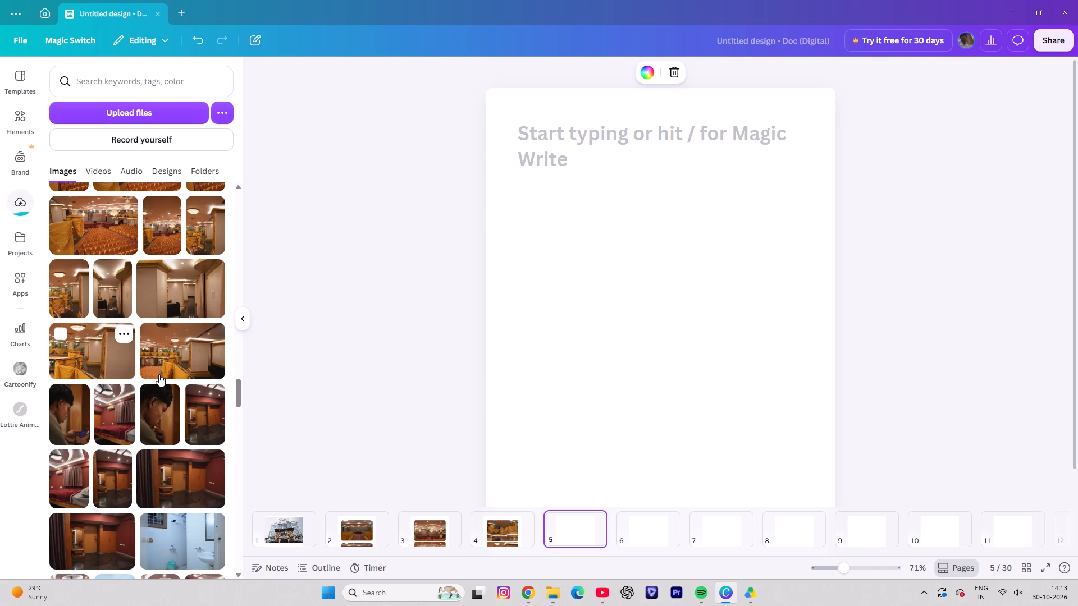
scroll(162, 378, down, 3)
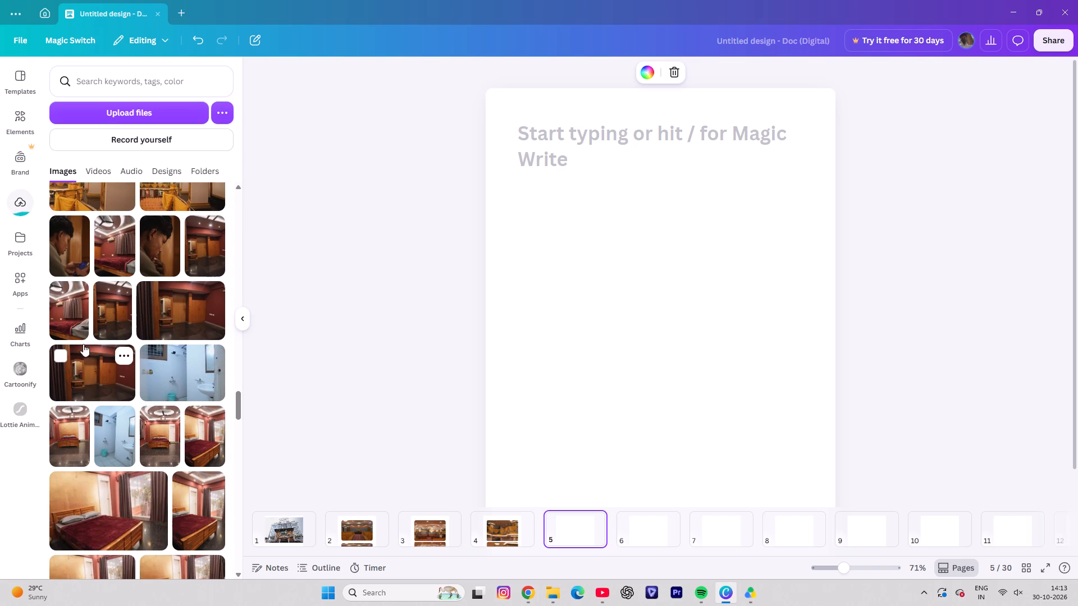
drag(174, 329, 638, 217)
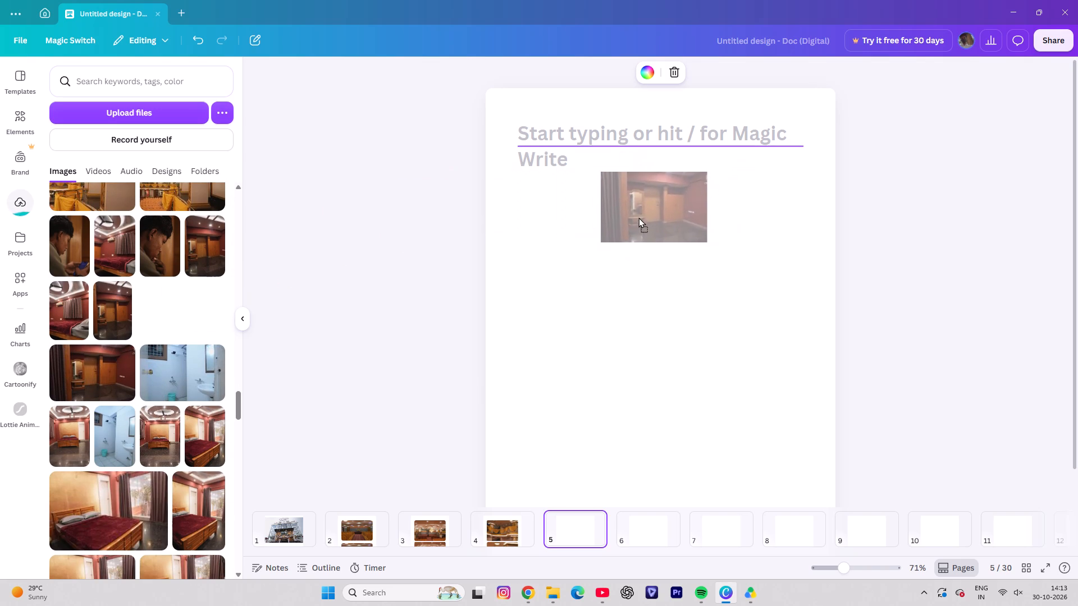
drag(638, 217, 638, 215)
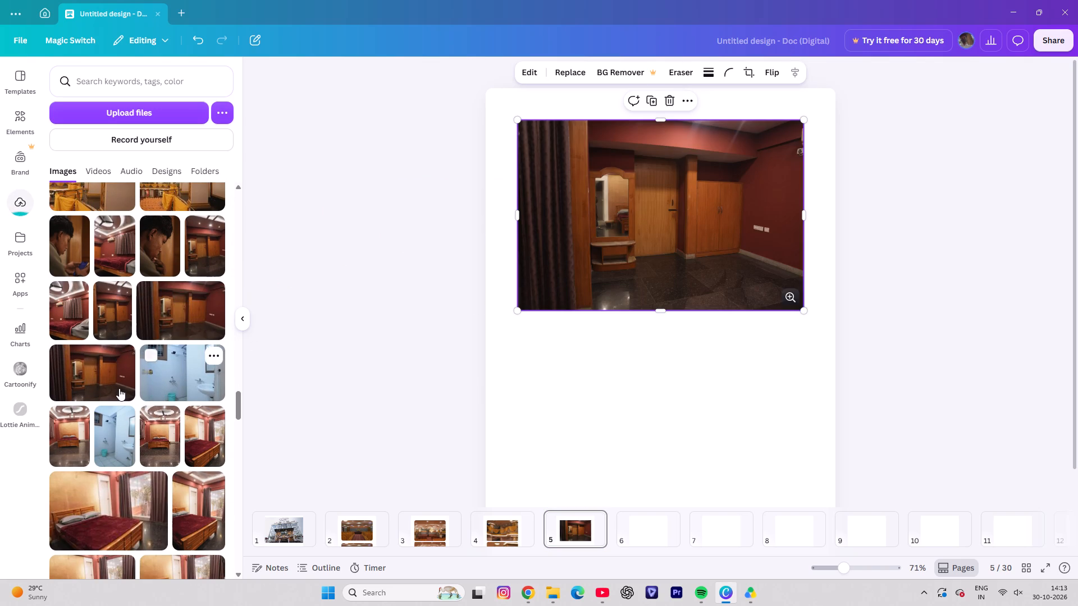
drag(117, 388, 654, 421)
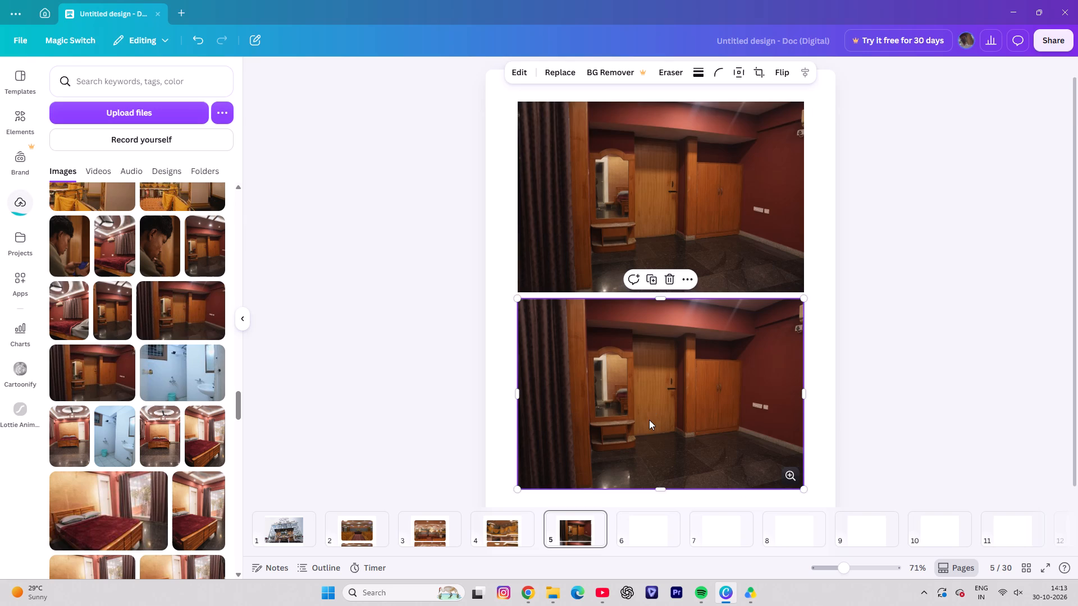
Round the corners of both red-walled room photos on page 5 by a similar amount.
scroll(648, 420, down, 1)
scroll(662, 359, up, 2)
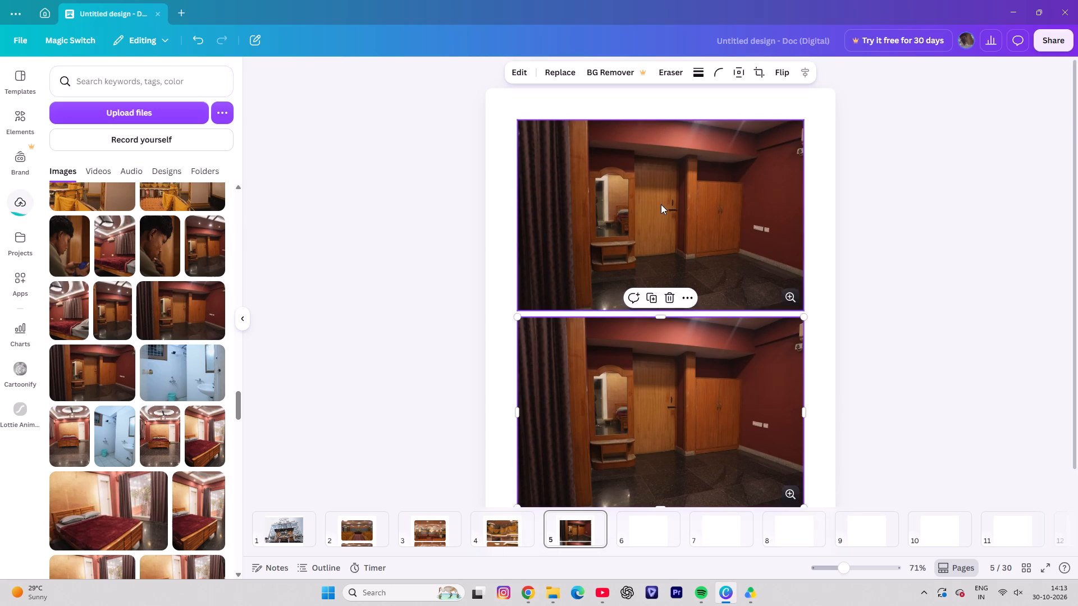
click(661, 204)
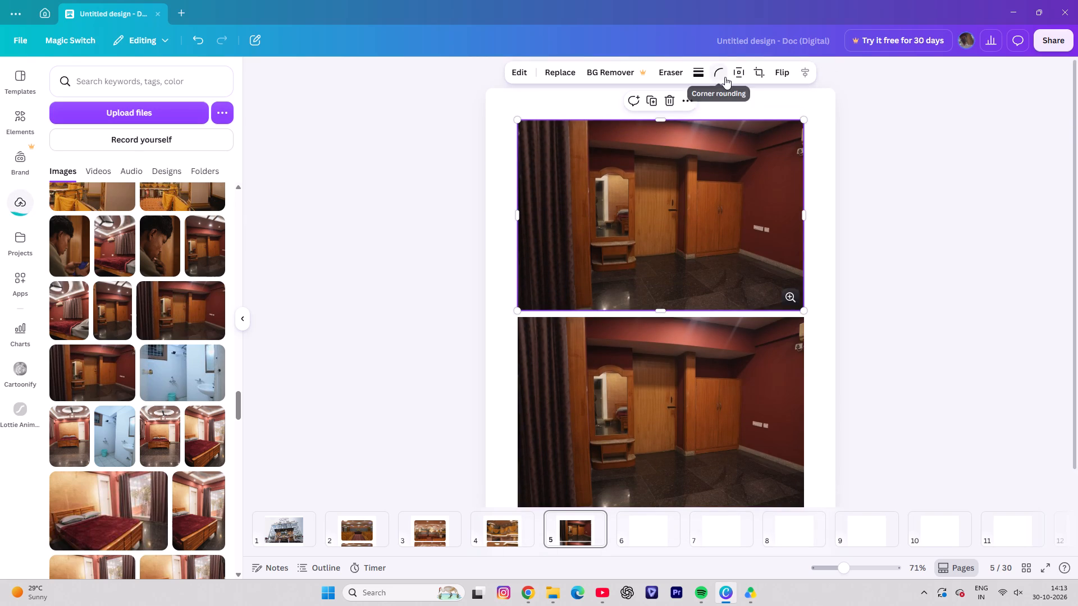
click(725, 77)
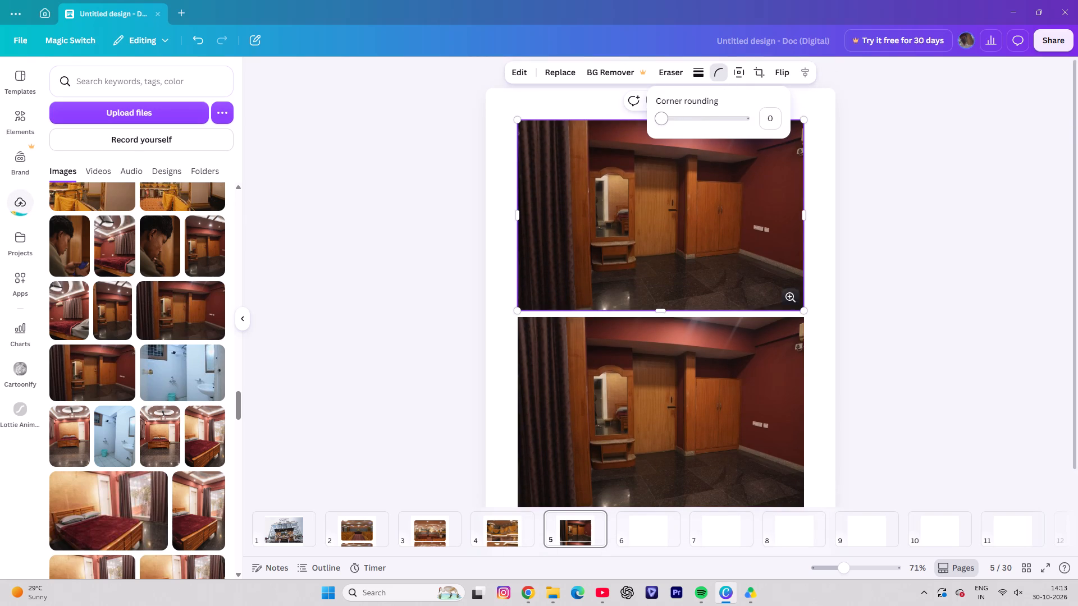
drag(665, 122, 694, 113)
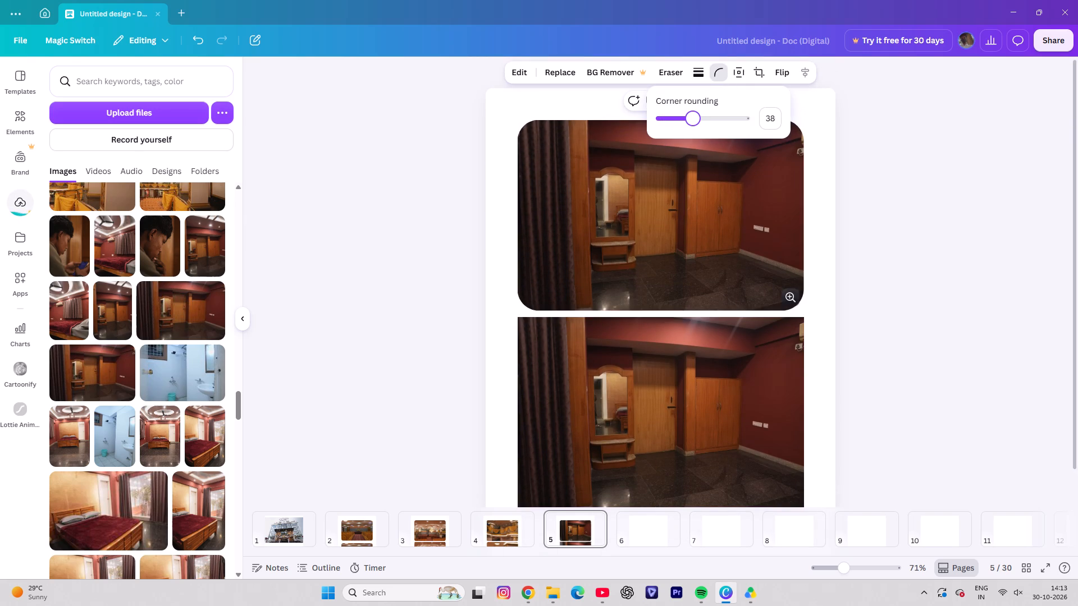
drag(694, 113, 699, 110)
click(655, 394)
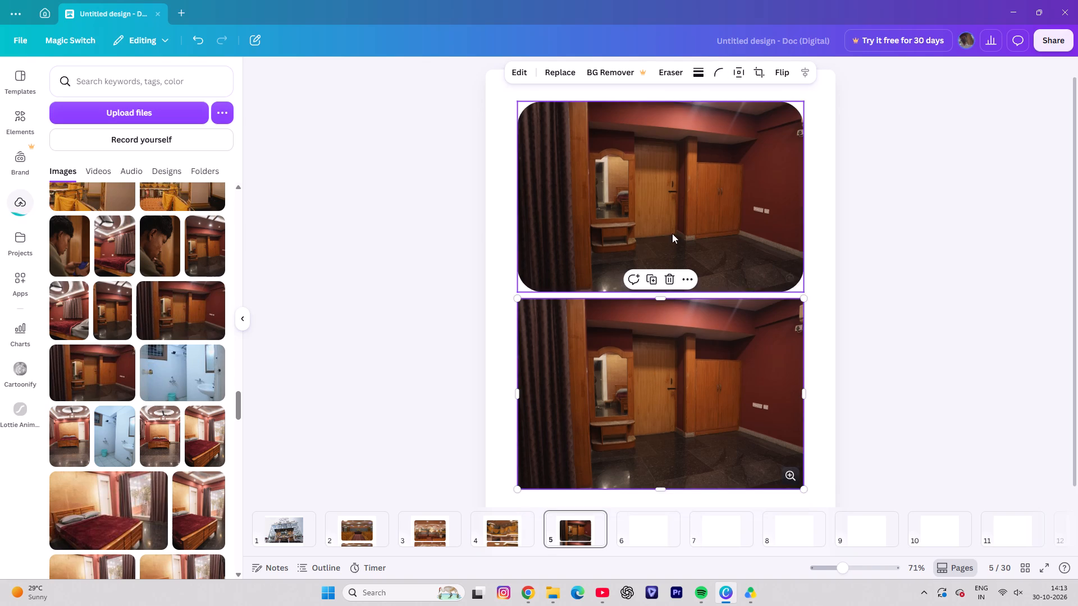
click(719, 76)
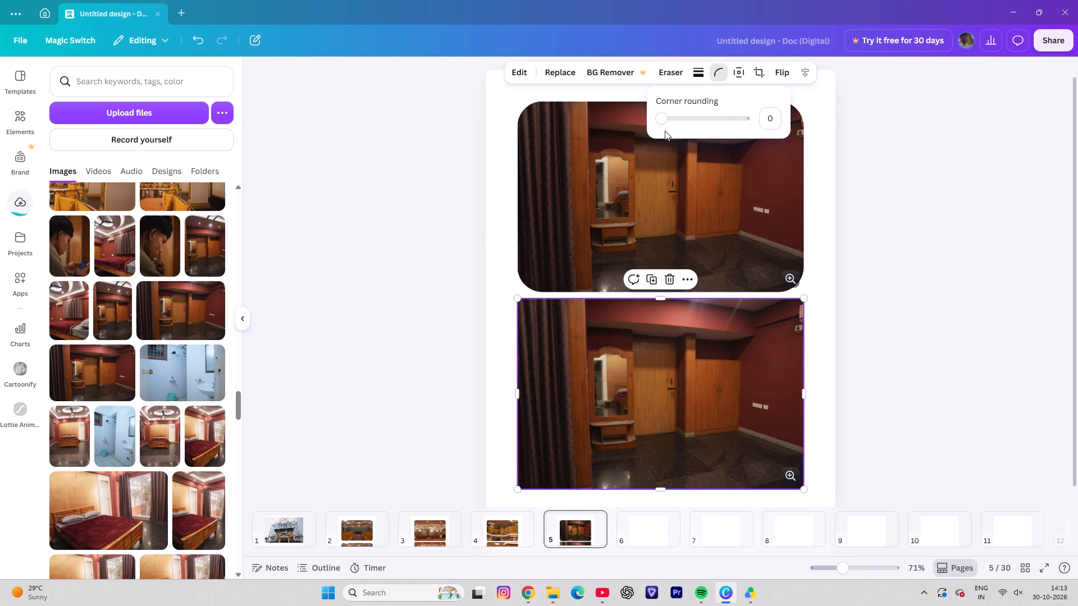
drag(663, 122, 701, 117)
click(897, 291)
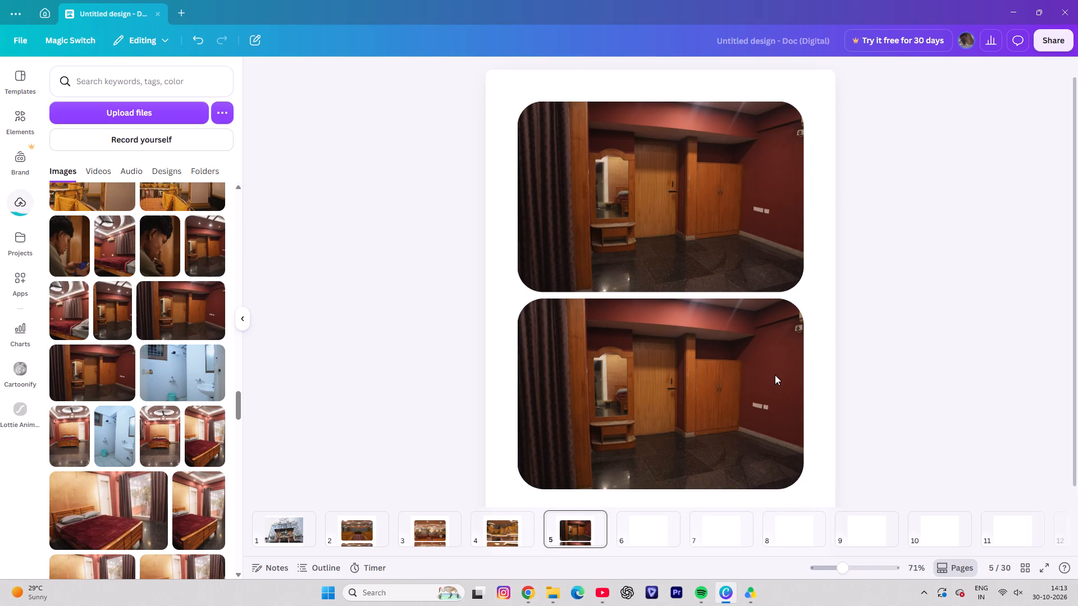
Replace the lower photo on page 5 with the uploaded front view of the wooden bed with the dark red cover.
scroll(772, 380, up, 2)
scroll(757, 404, down, 2)
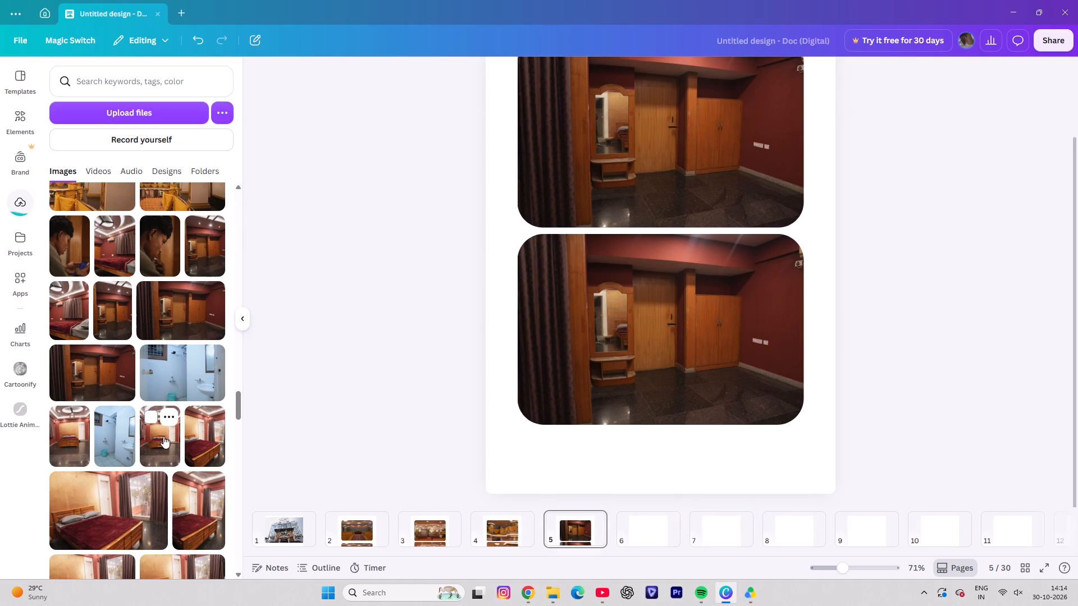
drag(163, 436, 660, 294)
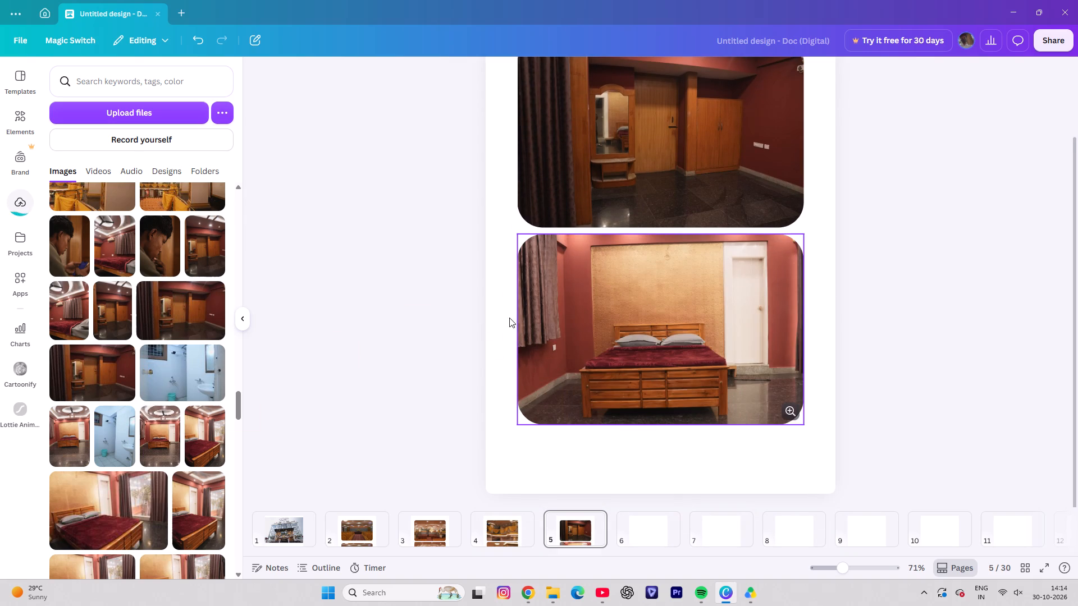
drag(538, 337, 550, 351)
Check the photos and layouts already placed on pages 1 to 4.
click(240, 250)
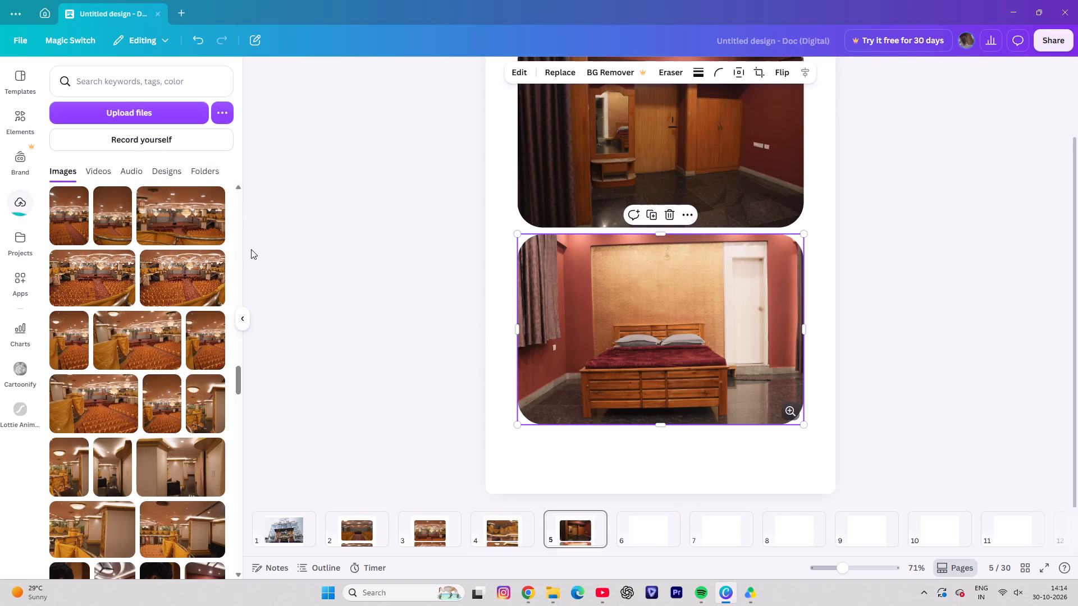
scroll(251, 249, down, 8)
drag(215, 237, 207, 234)
click(299, 241)
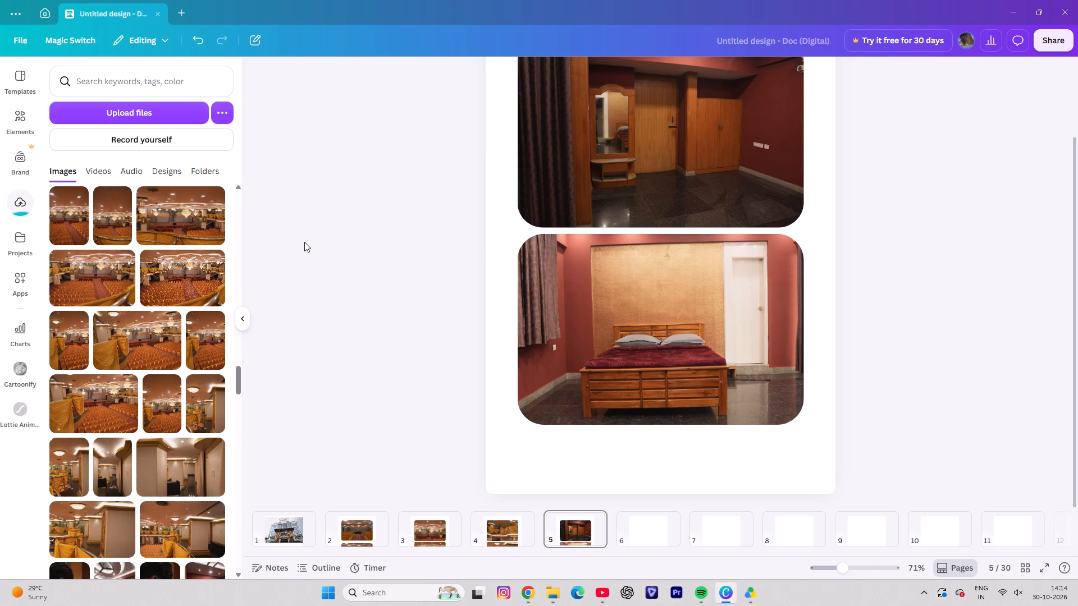
scroll(633, 53, up, 14)
scroll(698, 252, down, 6)
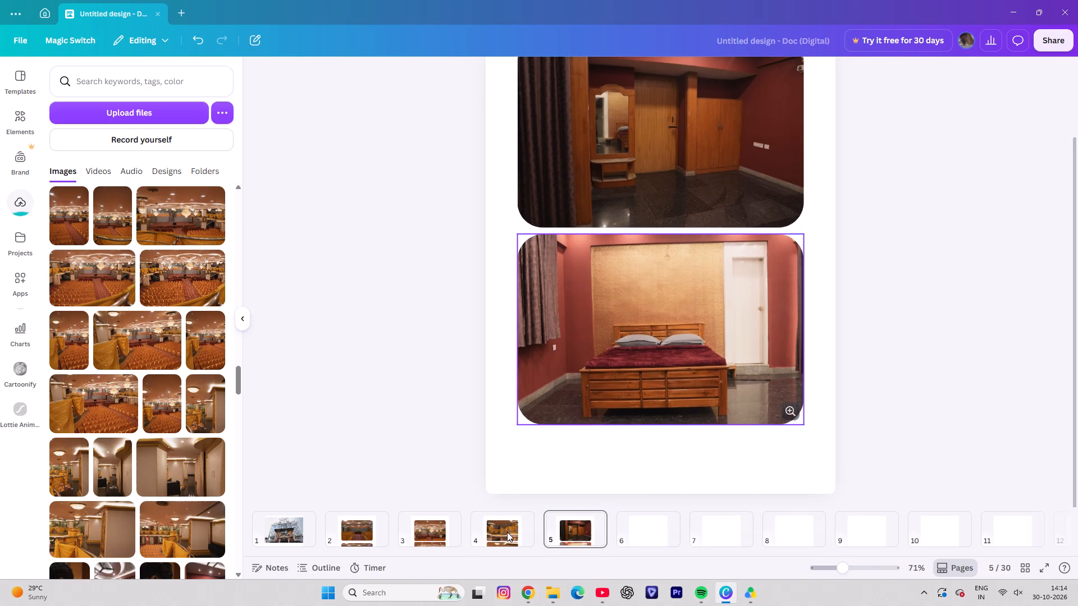
click(494, 531)
click(385, 375)
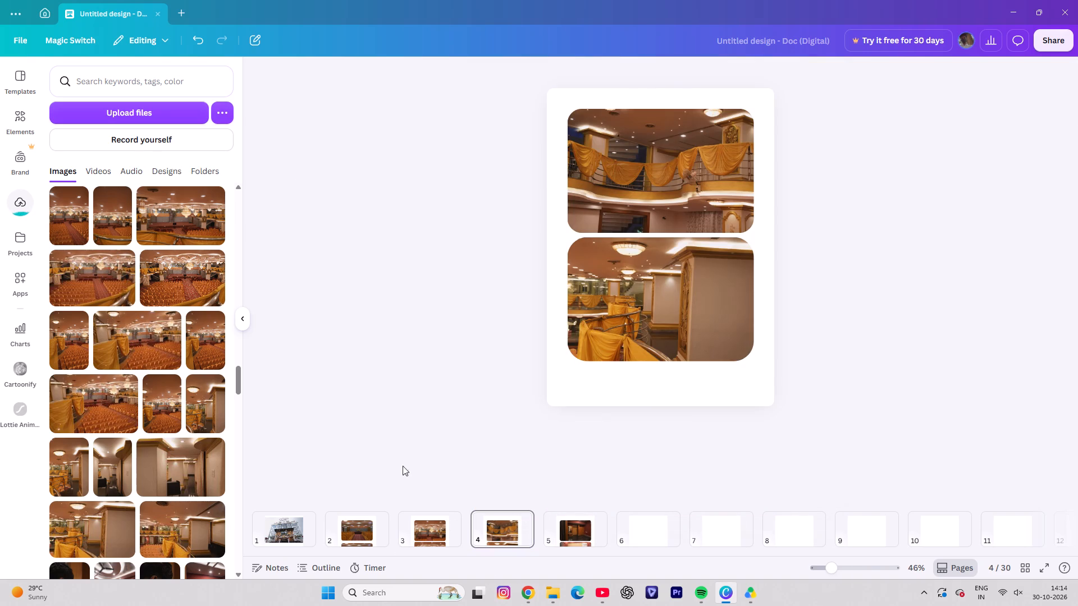
click(428, 530)
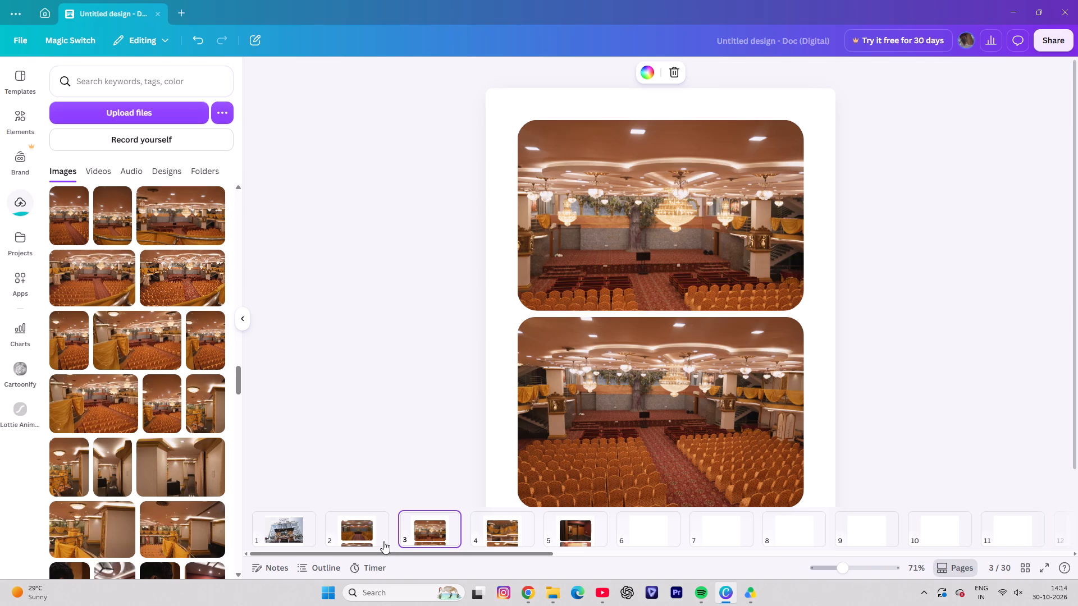
click(365, 531)
click(293, 531)
click(358, 533)
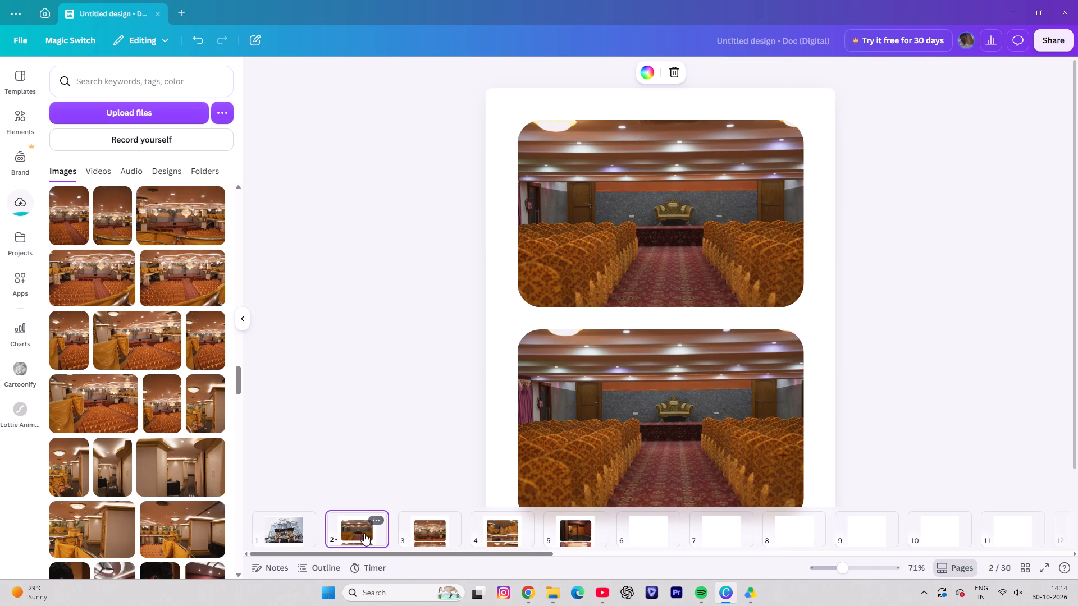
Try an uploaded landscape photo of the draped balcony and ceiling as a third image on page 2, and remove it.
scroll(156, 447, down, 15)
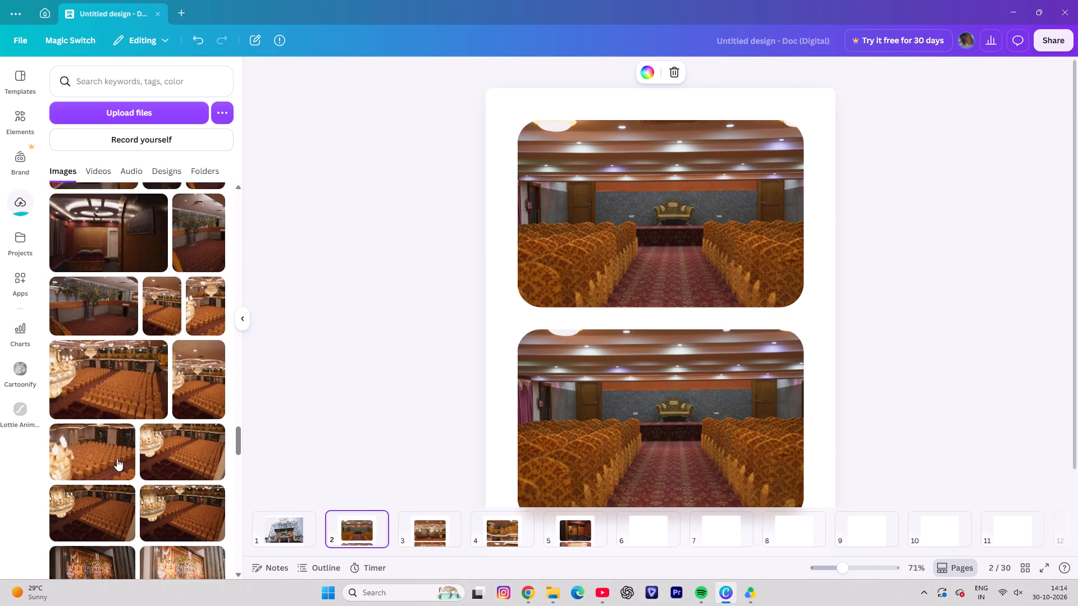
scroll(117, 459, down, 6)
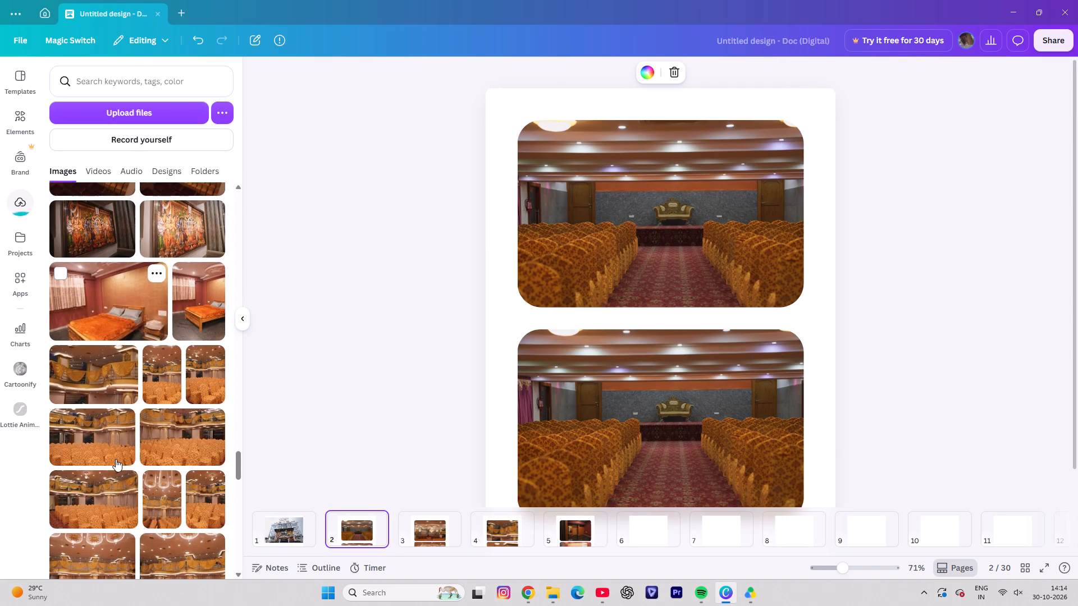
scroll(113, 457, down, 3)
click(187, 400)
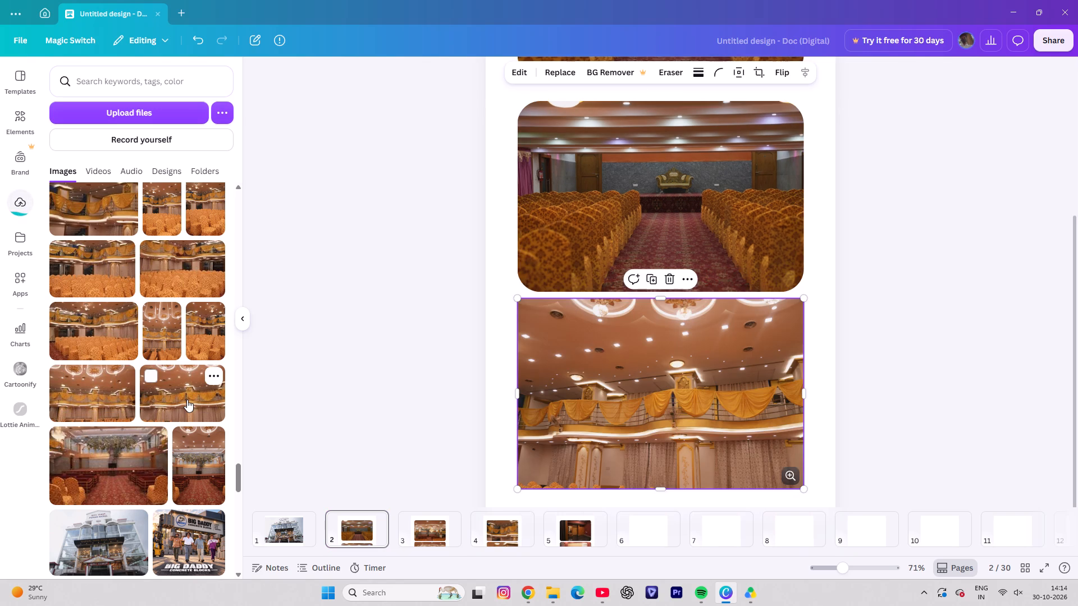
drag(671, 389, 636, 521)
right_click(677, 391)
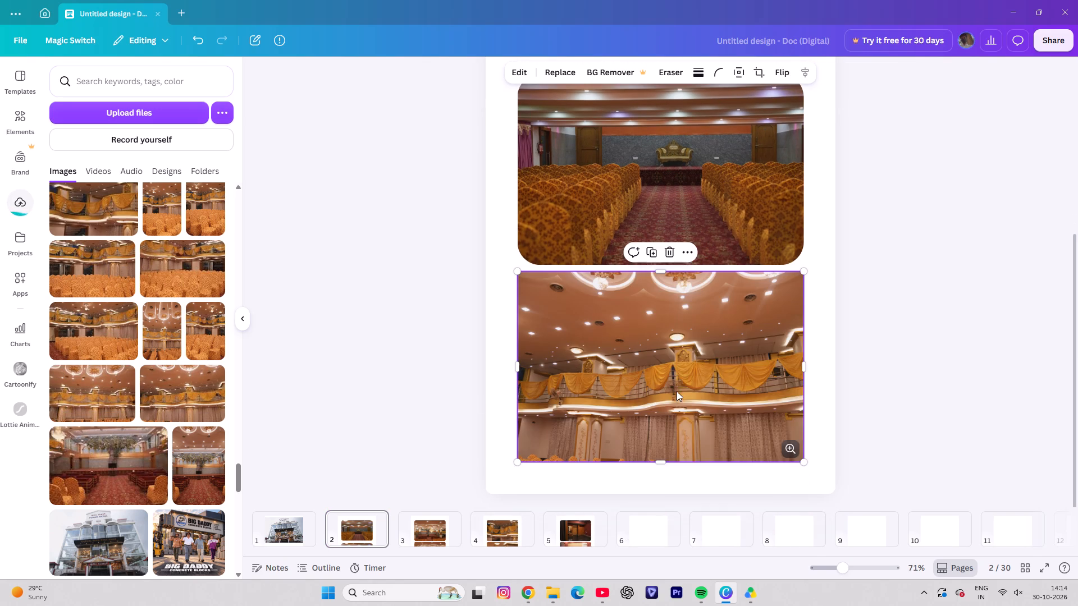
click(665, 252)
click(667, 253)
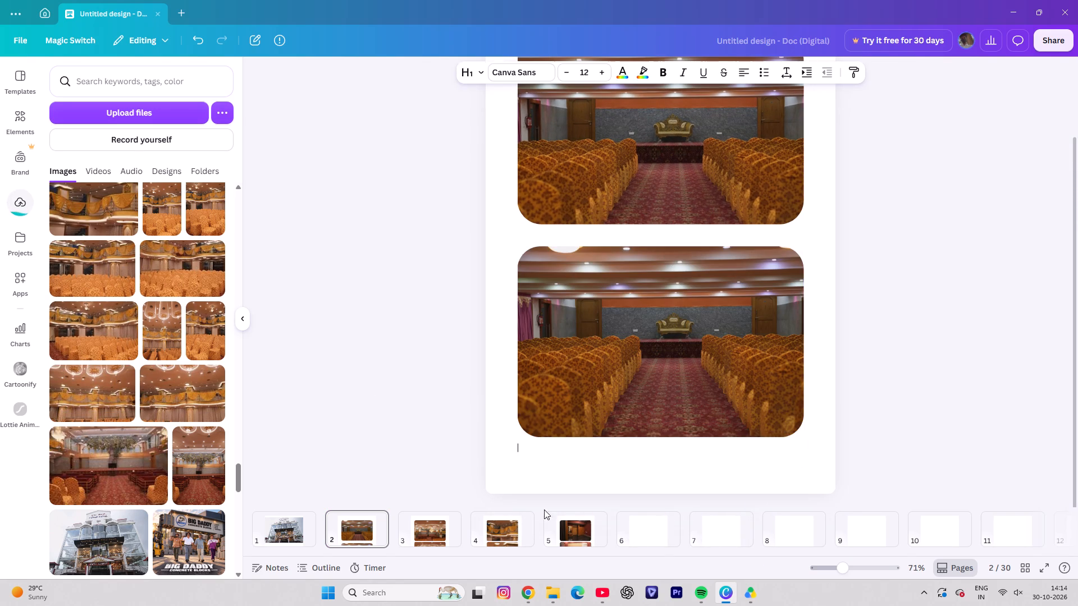
Place the two landscape photos of the draped balcony under the ornate ceiling on page 6, one below the other.
click(648, 529)
drag(172, 389, 541, 196)
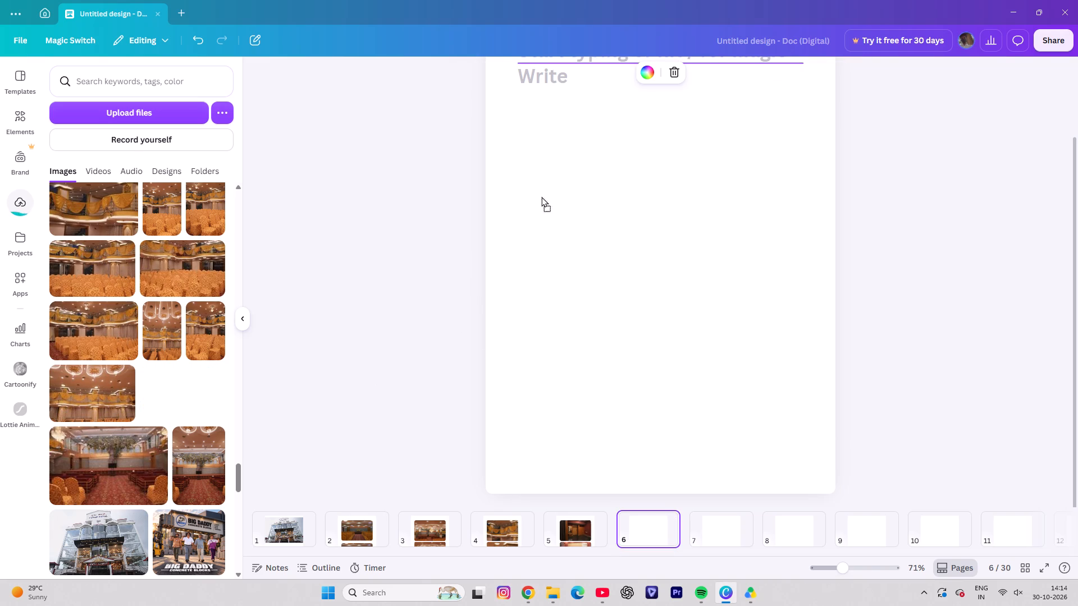
drag(541, 196, 618, 148)
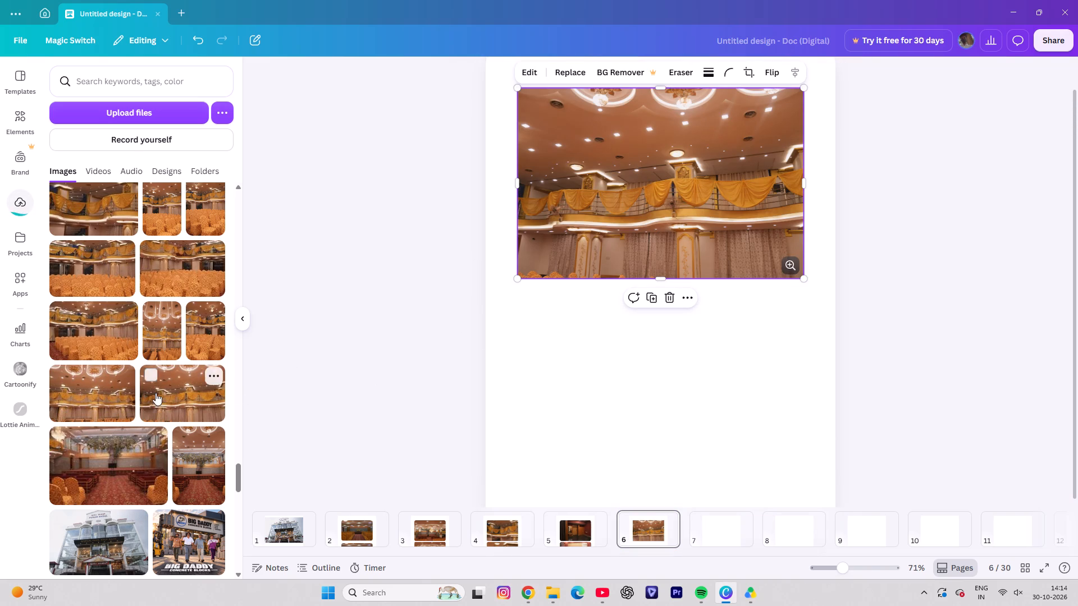
drag(109, 393, 113, 400)
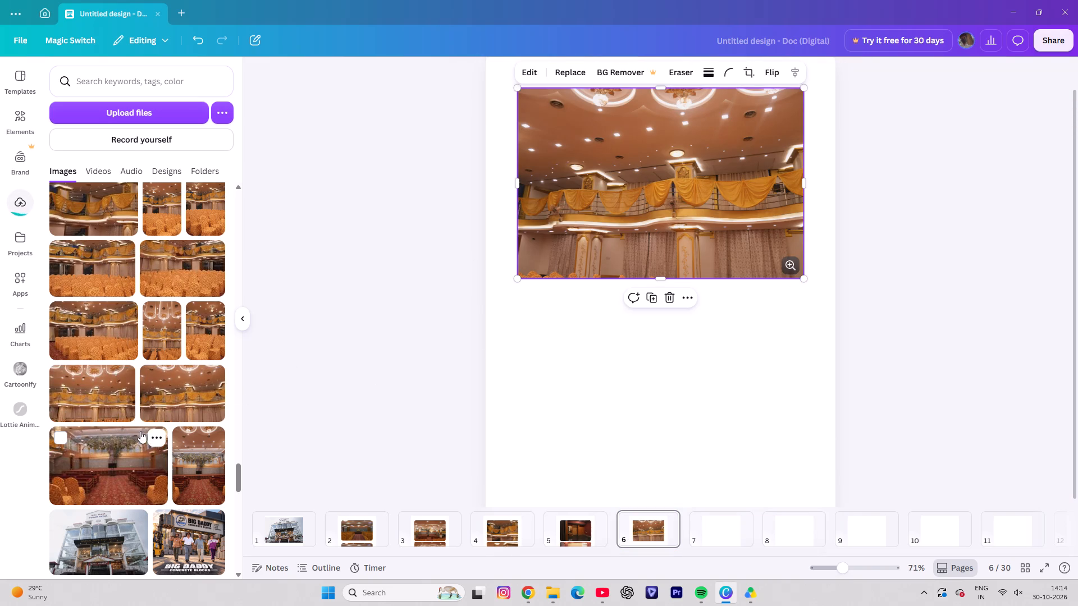
drag(112, 411, 600, 389)
Round the corners of both draped balcony photos on page 6, setting the lower photo's rounding to about 34.
scroll(572, 401, up, 1)
scroll(570, 402, down, 1)
scroll(570, 402, up, 2)
click(675, 226)
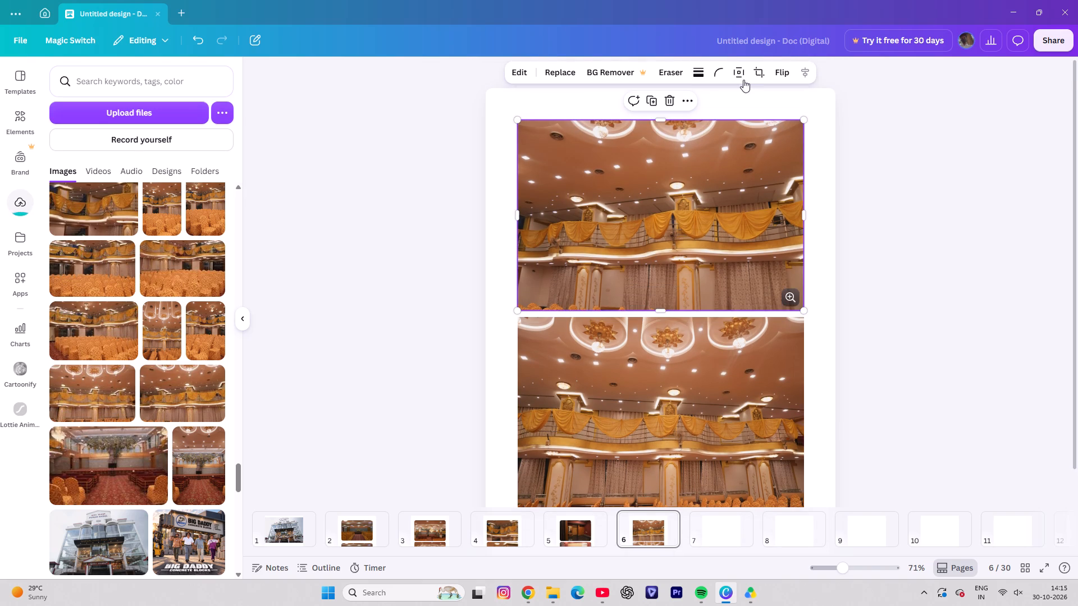
click(718, 77)
drag(663, 117, 685, 117)
click(643, 381)
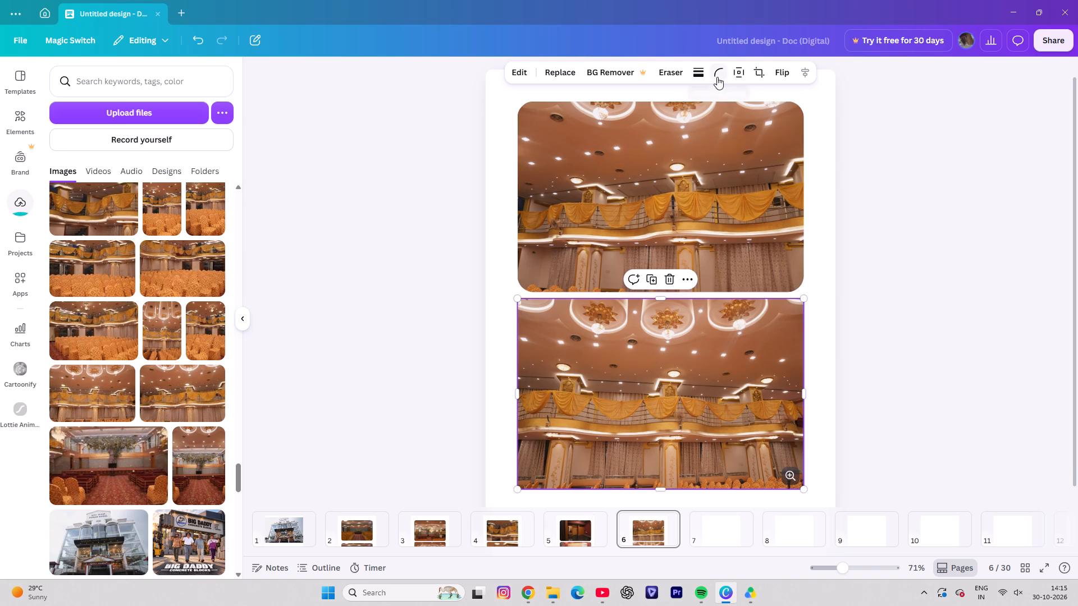
click(717, 77)
drag(664, 116, 689, 116)
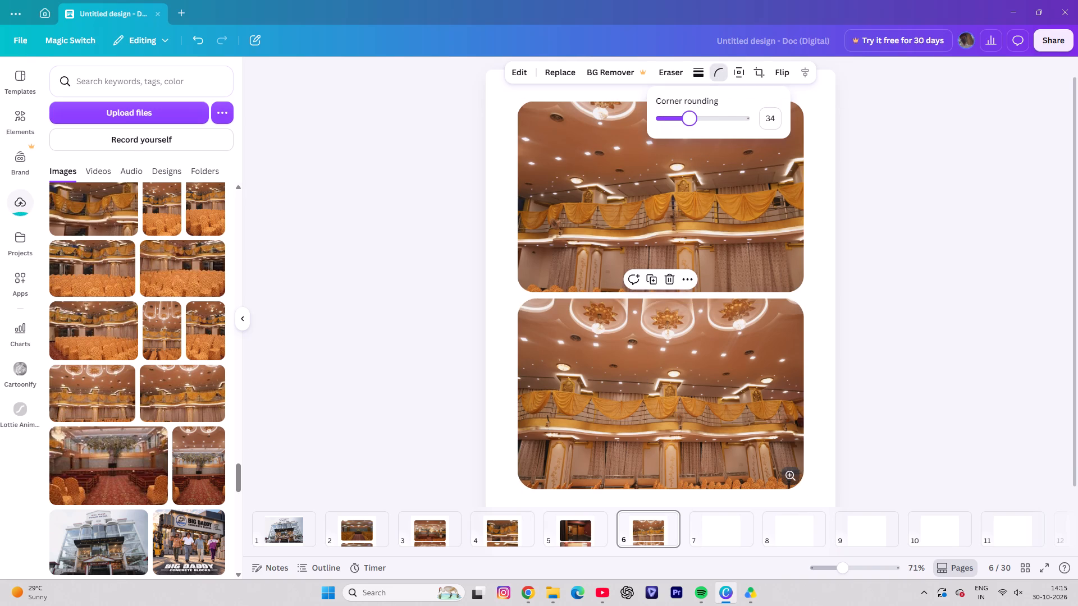
drag(689, 116, 689, 116)
click(949, 219)
scroll(726, 309, down, 3)
scroll(714, 317, up, 10)
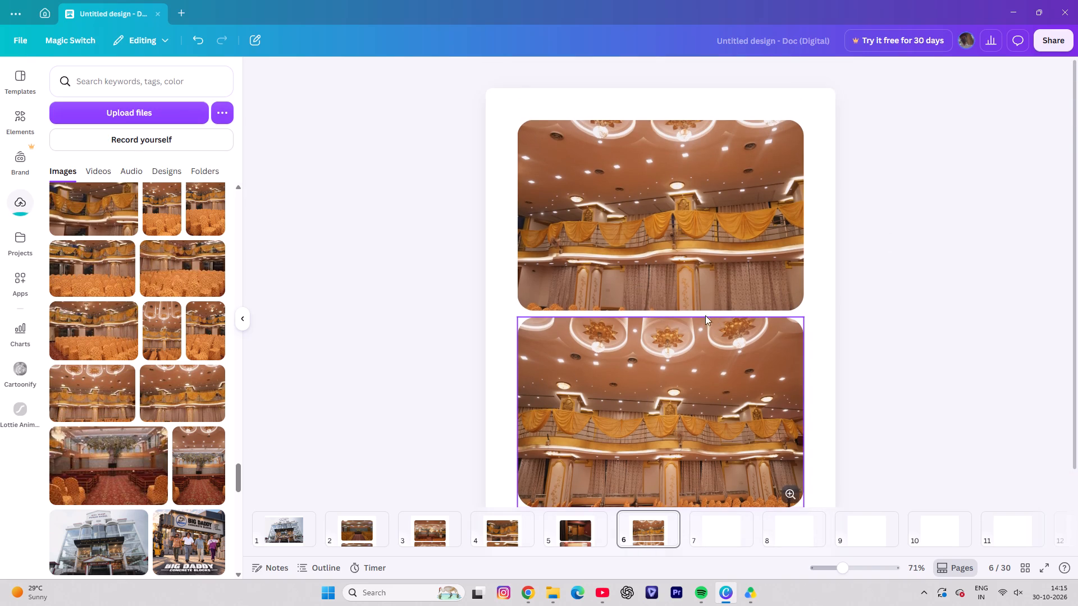
Review the photos and layouts placed on pages 1 to 6.
click(290, 530)
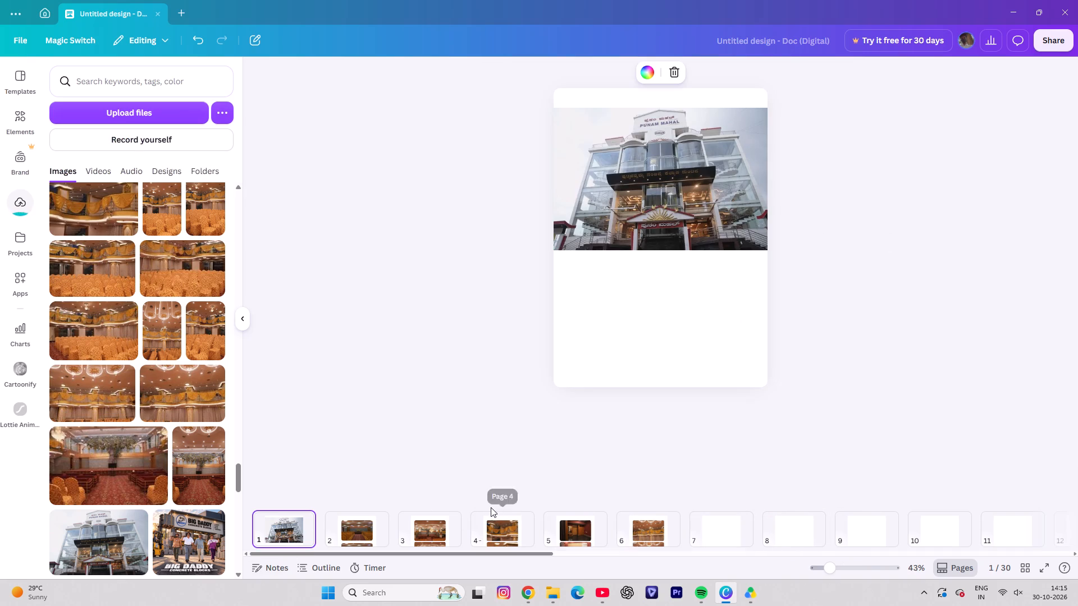
key(Right)
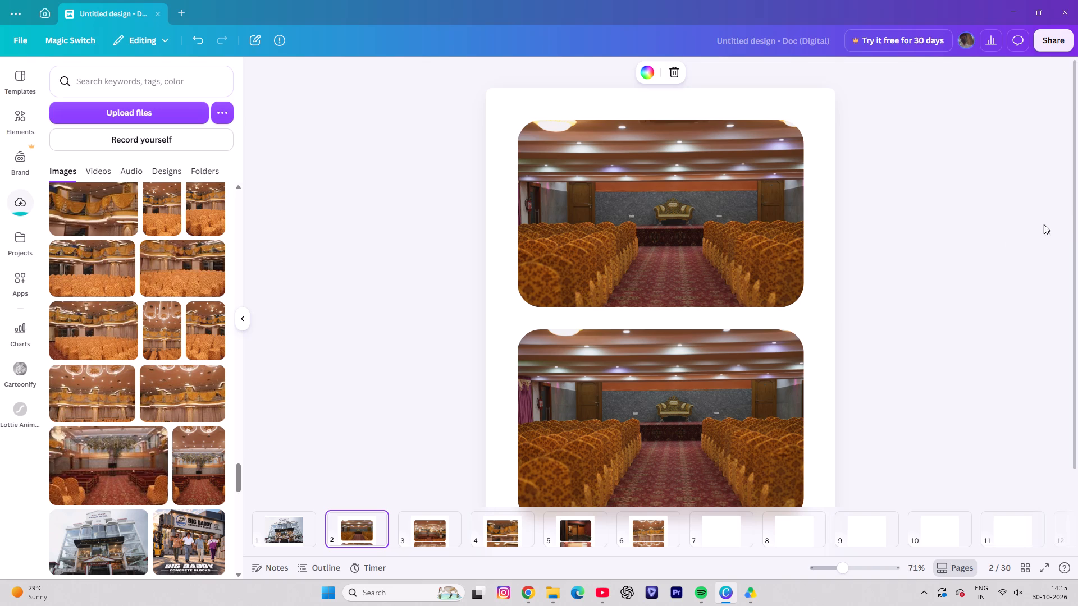
click(1077, 219)
key(Right)
key(Right)
key(Right)
key(Right)
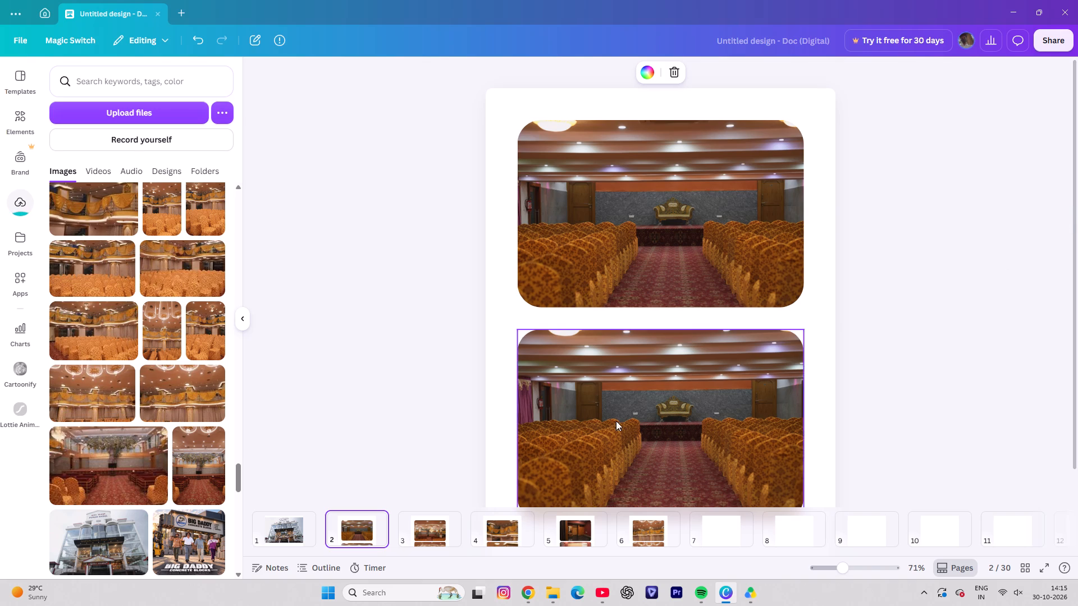
key(Right)
key(Right)
click(430, 524)
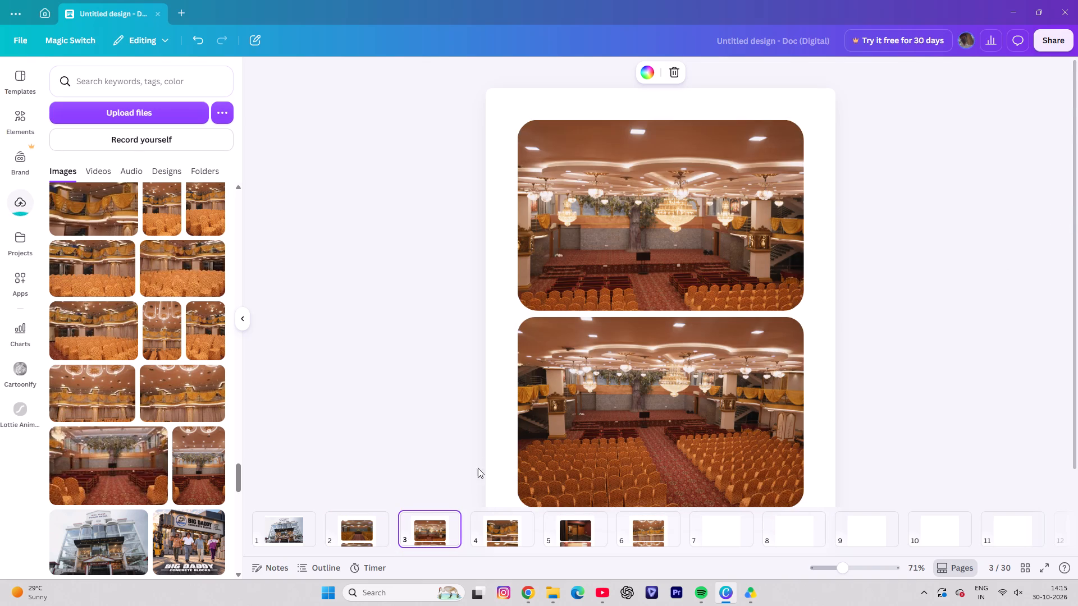
scroll(481, 465, down, 12)
key(Right)
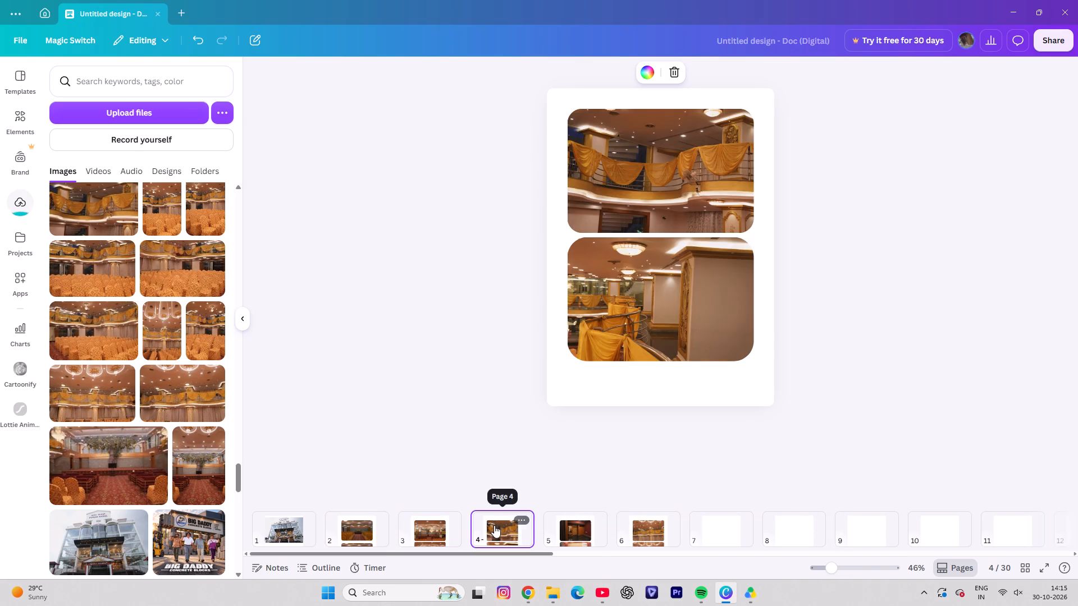
key(Right)
key(Left)
key(Left)
key(Left)
key(Left)
key(Left)
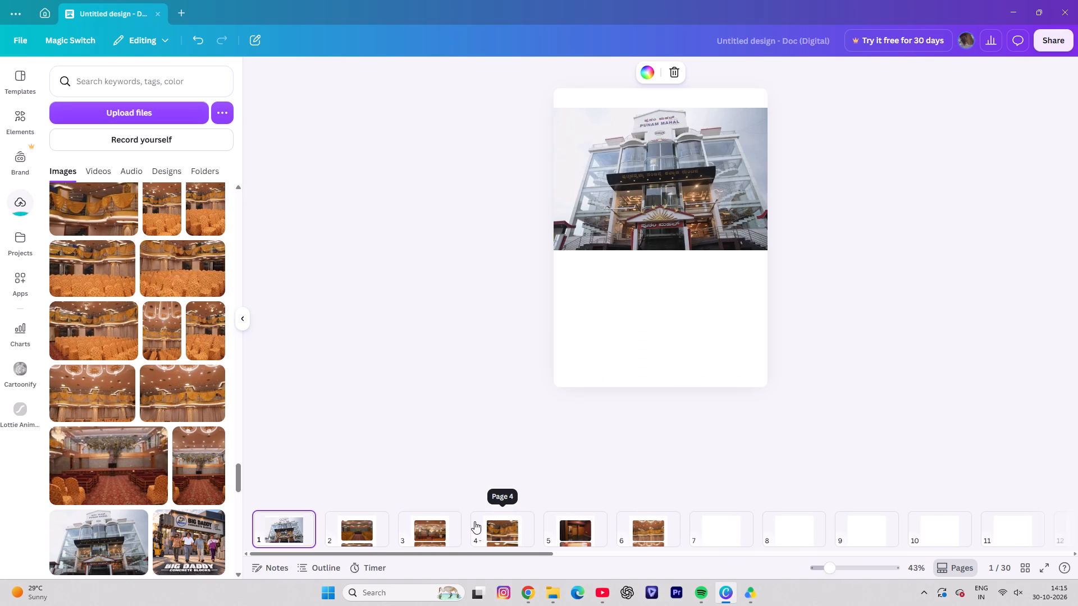
key(Left)
key(Right)
key(Right)
key(Right)
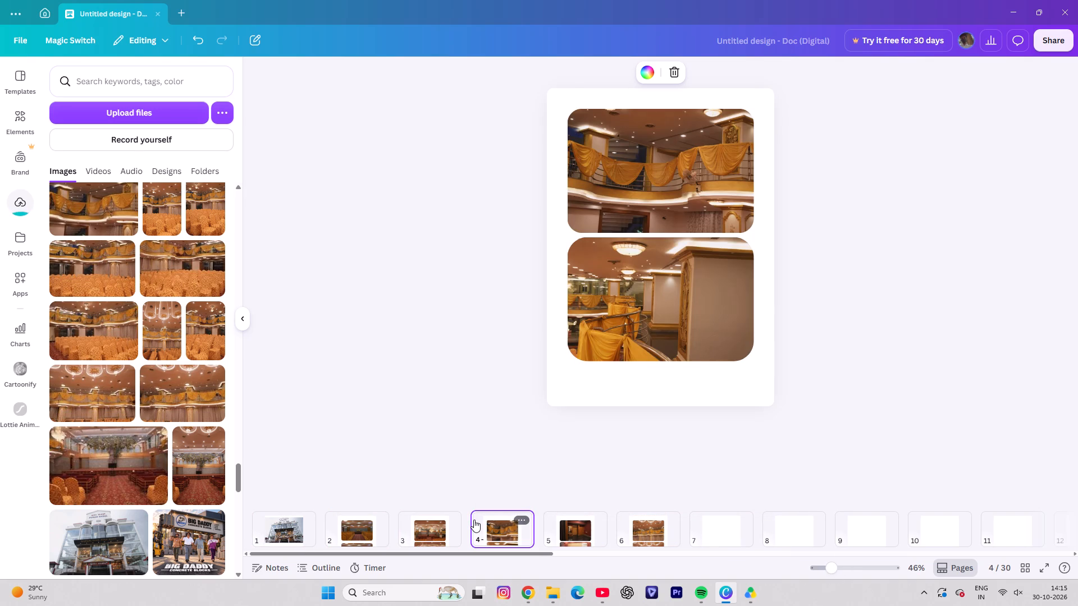
key(Right)
key(Right)
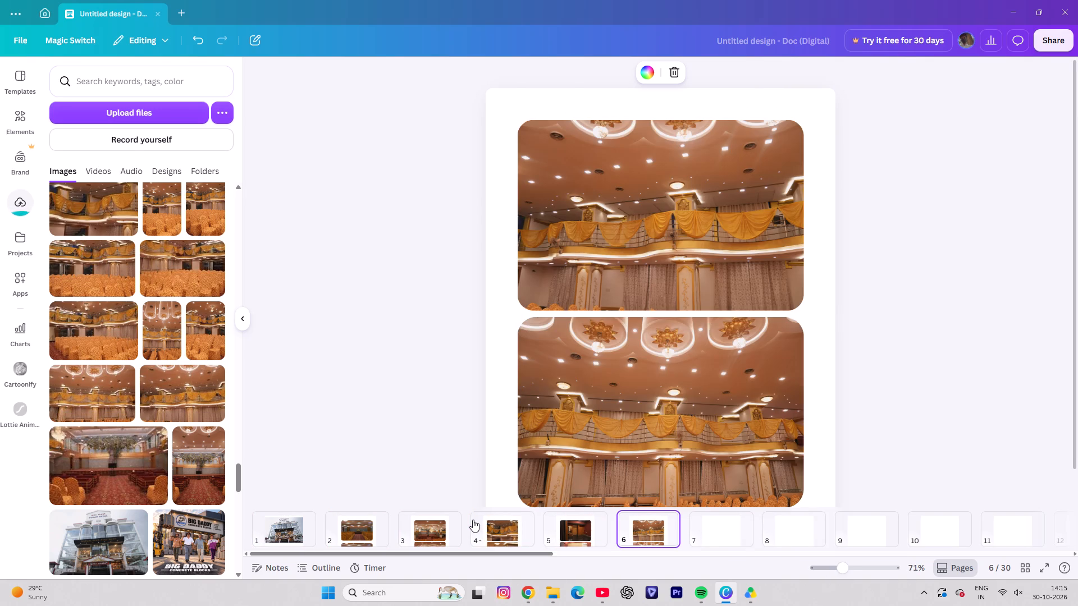
key(Right)
key(Left)
key(Left)
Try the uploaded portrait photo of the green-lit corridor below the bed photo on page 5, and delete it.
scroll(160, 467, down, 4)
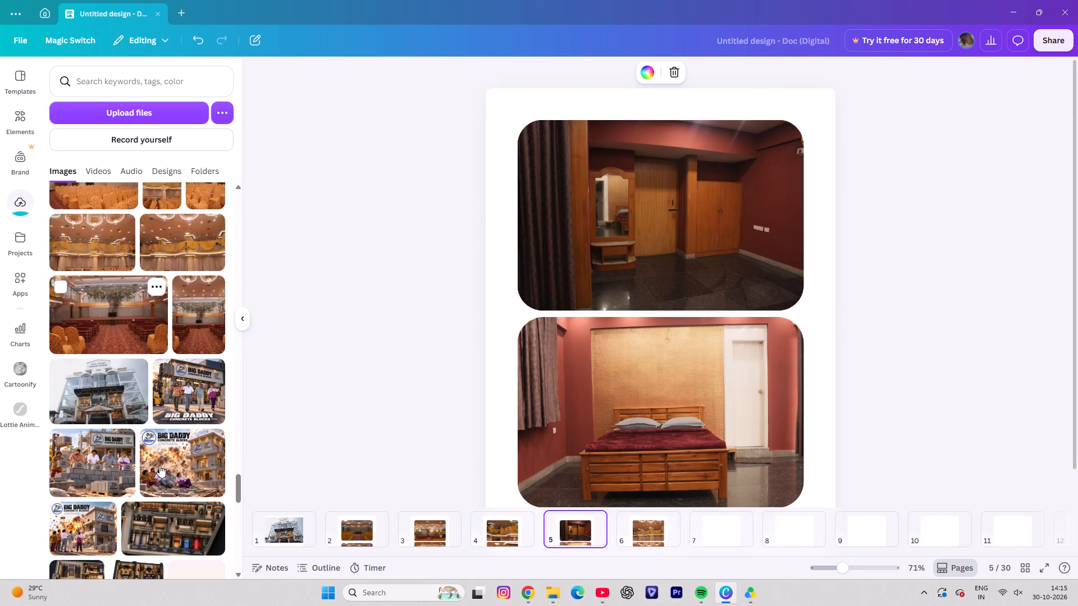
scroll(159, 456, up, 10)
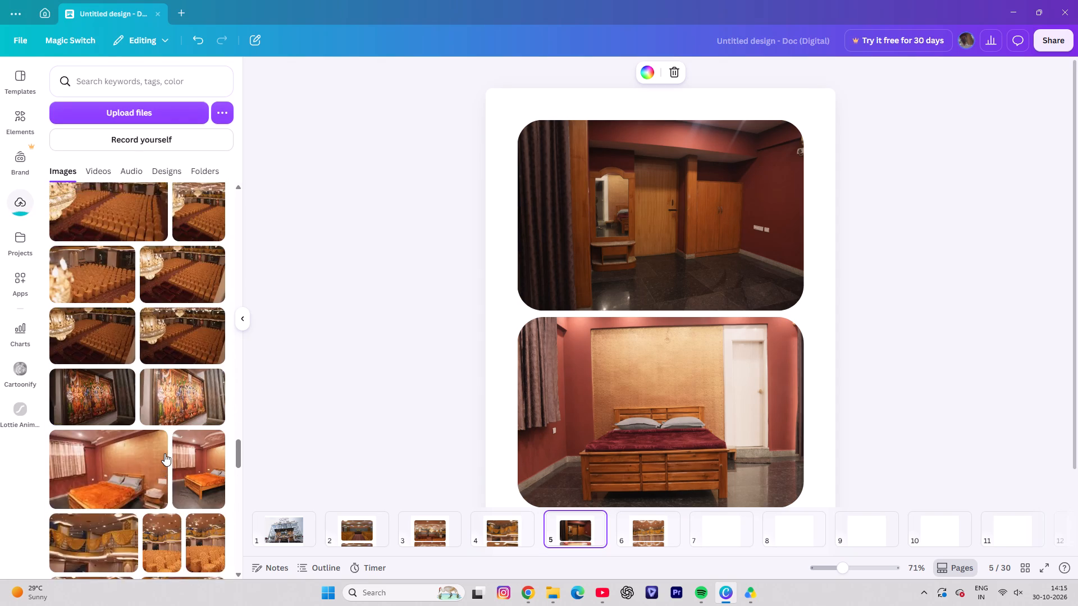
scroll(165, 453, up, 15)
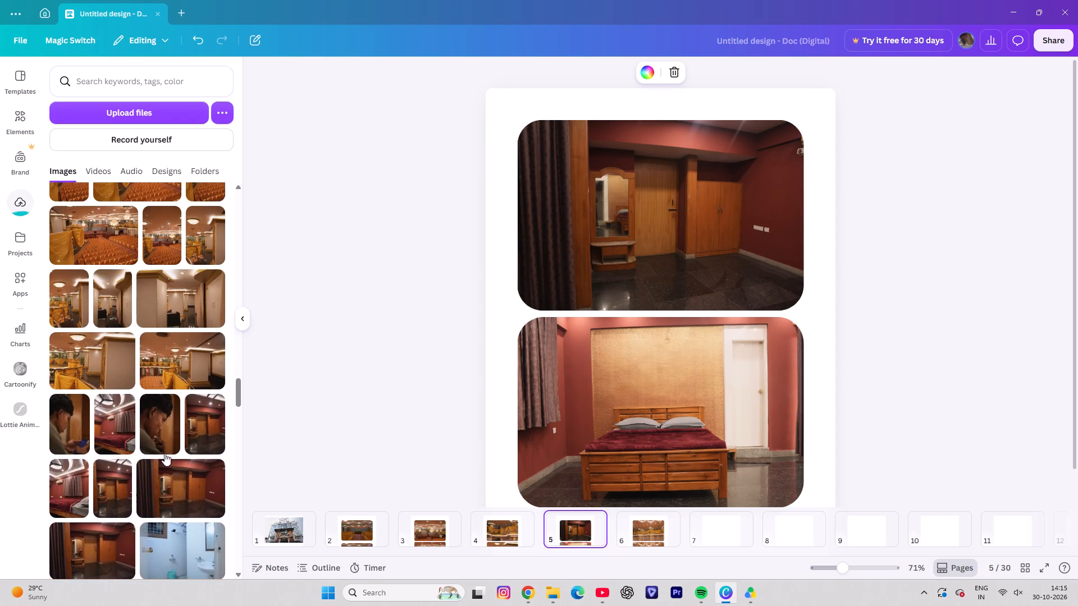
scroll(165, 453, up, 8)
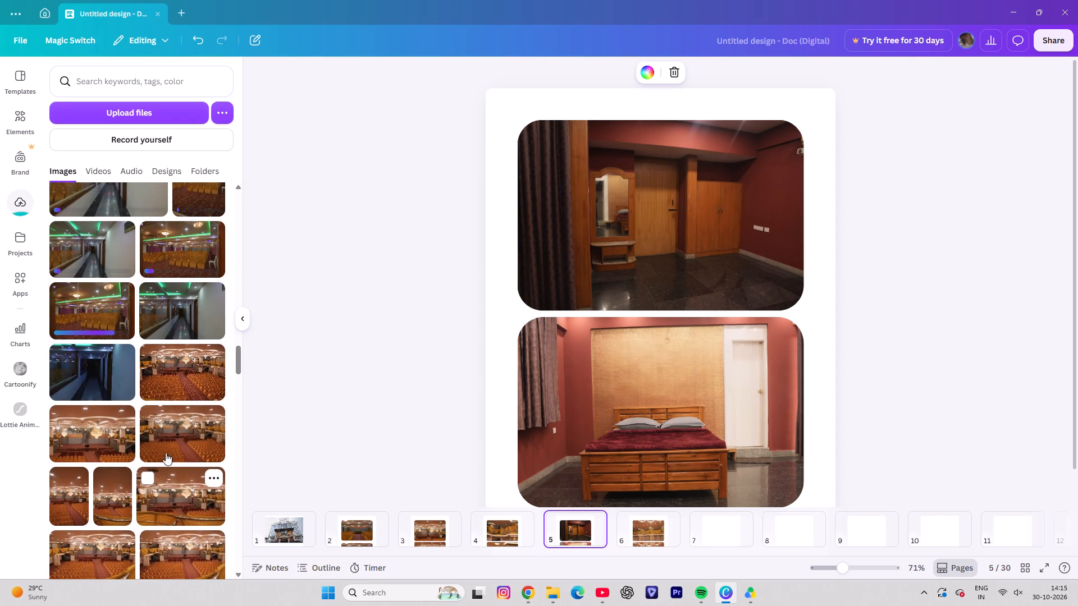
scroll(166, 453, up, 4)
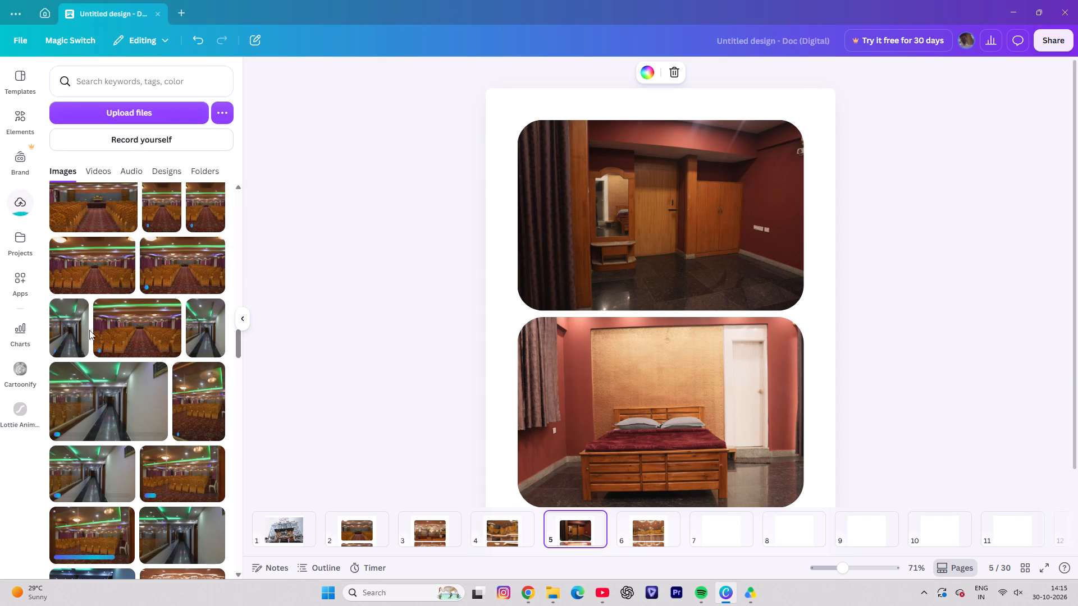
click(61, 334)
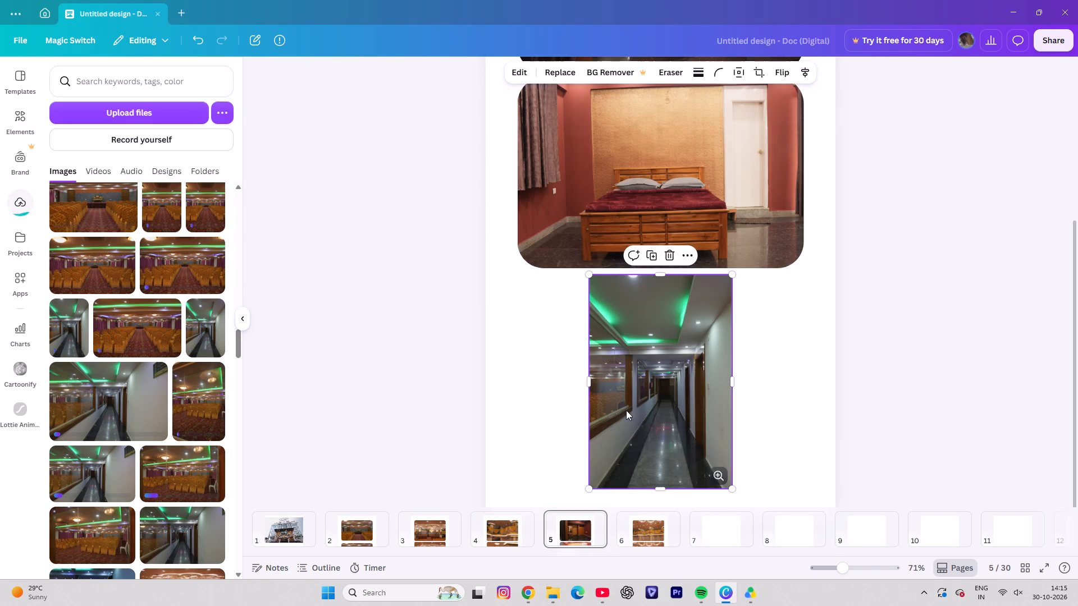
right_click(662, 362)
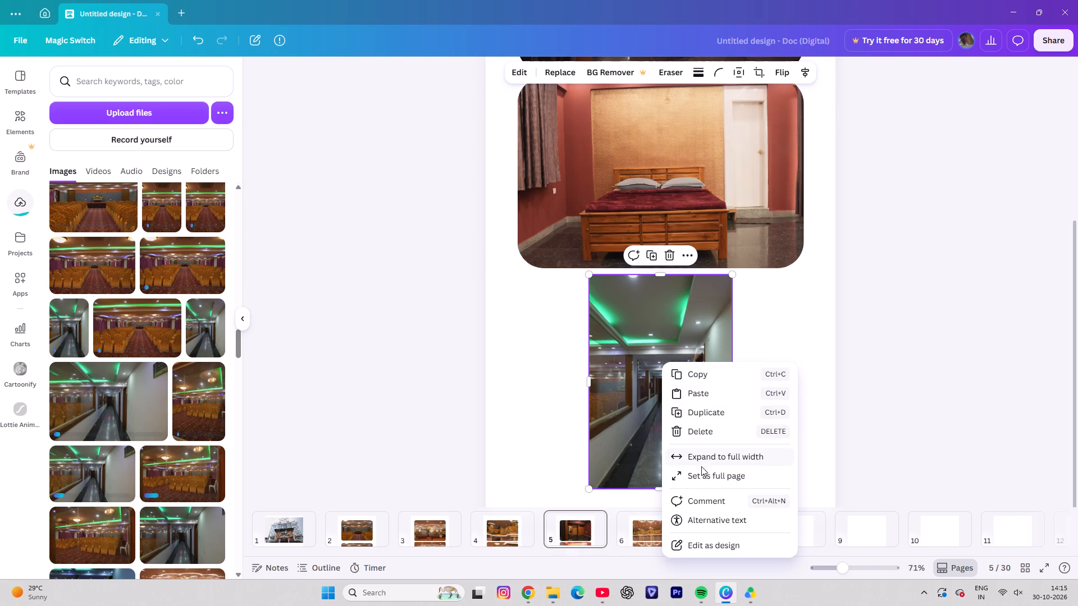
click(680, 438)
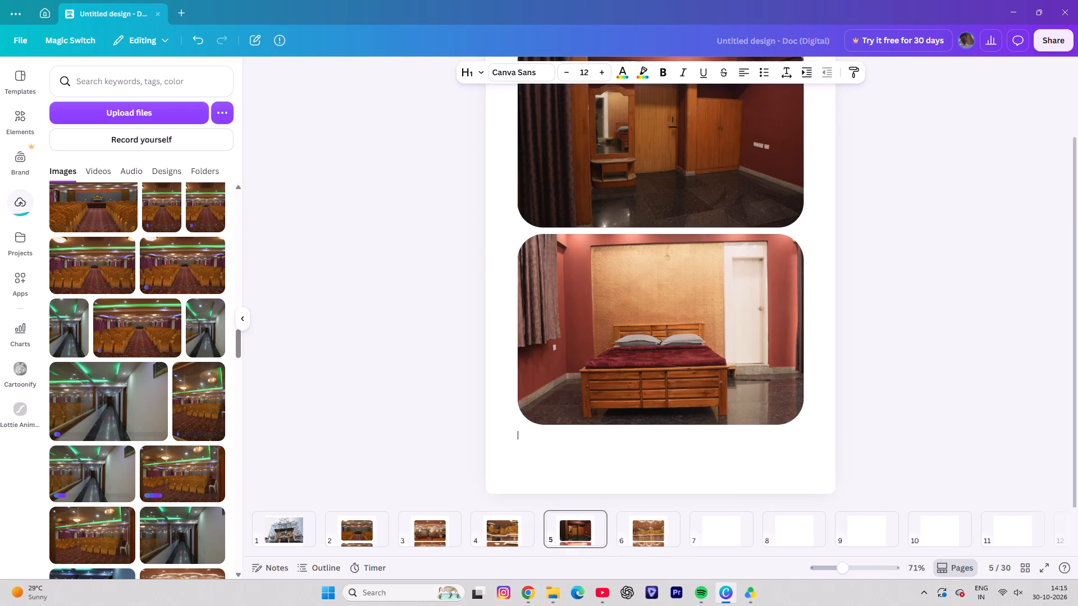
Place the large landscape photo of the green-lit corridor on page 7, with a second uploaded corridor photo directly below it.
click(706, 524)
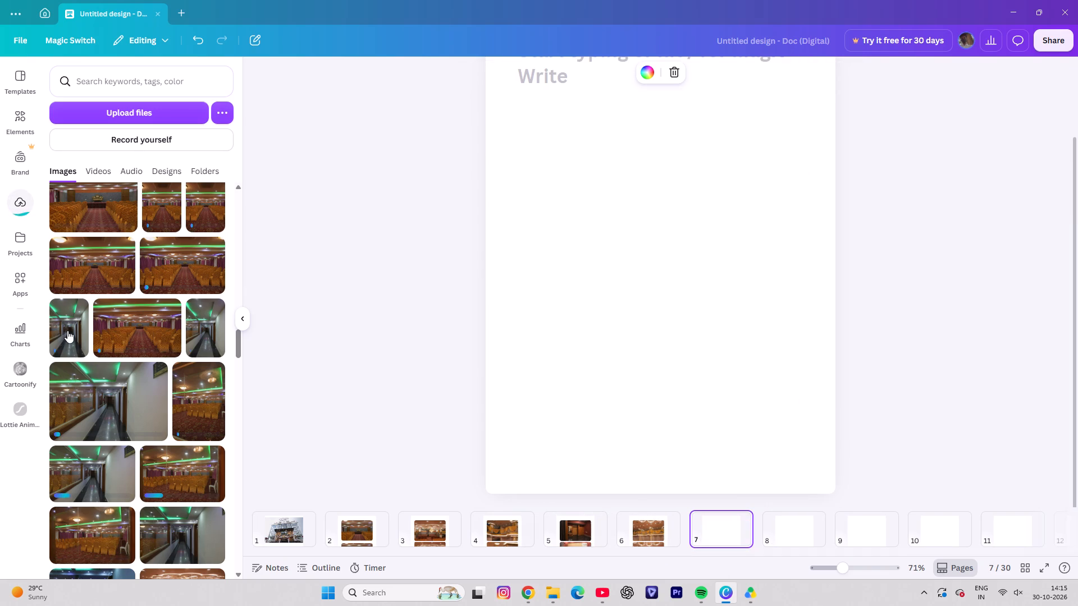
drag(115, 397, 660, 108)
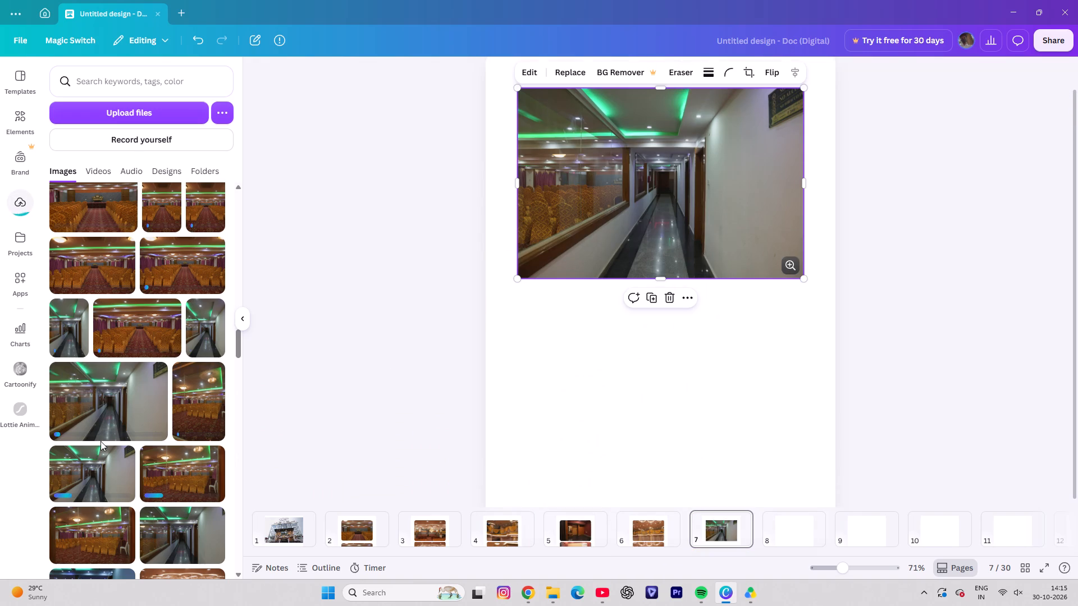
scroll(101, 441, down, 1)
drag(185, 494, 626, 393)
scroll(611, 254, up, 3)
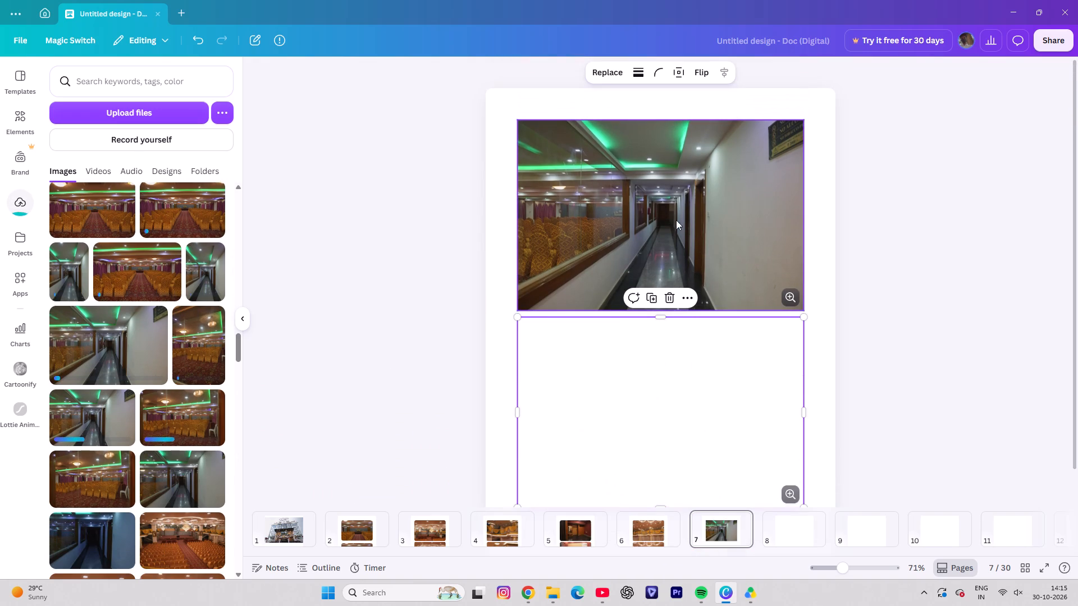
Round the corners of the upper corridor photo on page 7 to 42.
click(679, 218)
click(715, 70)
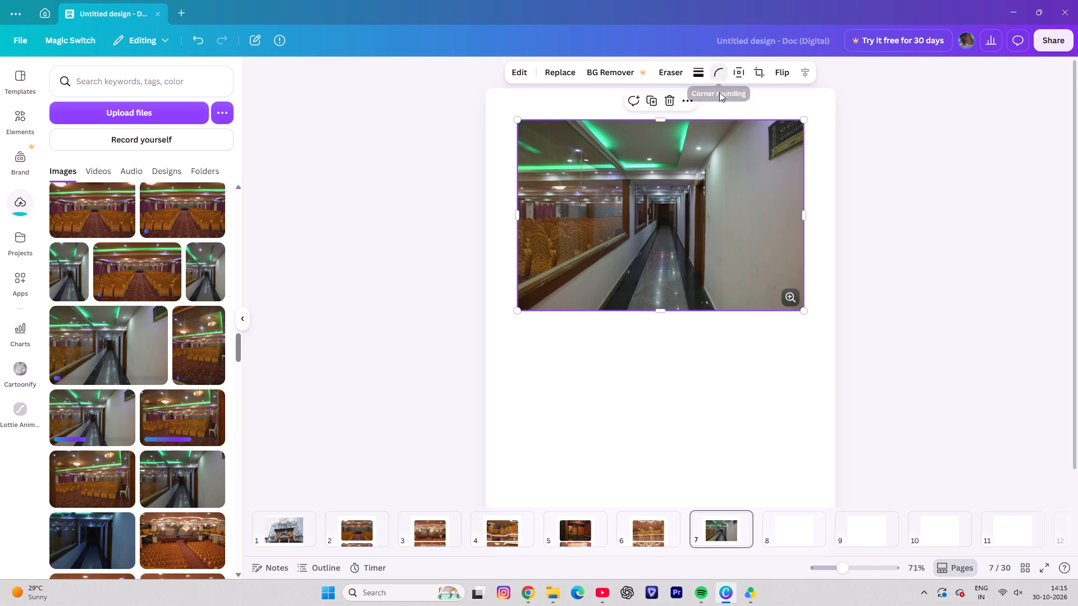
drag(665, 122, 696, 131)
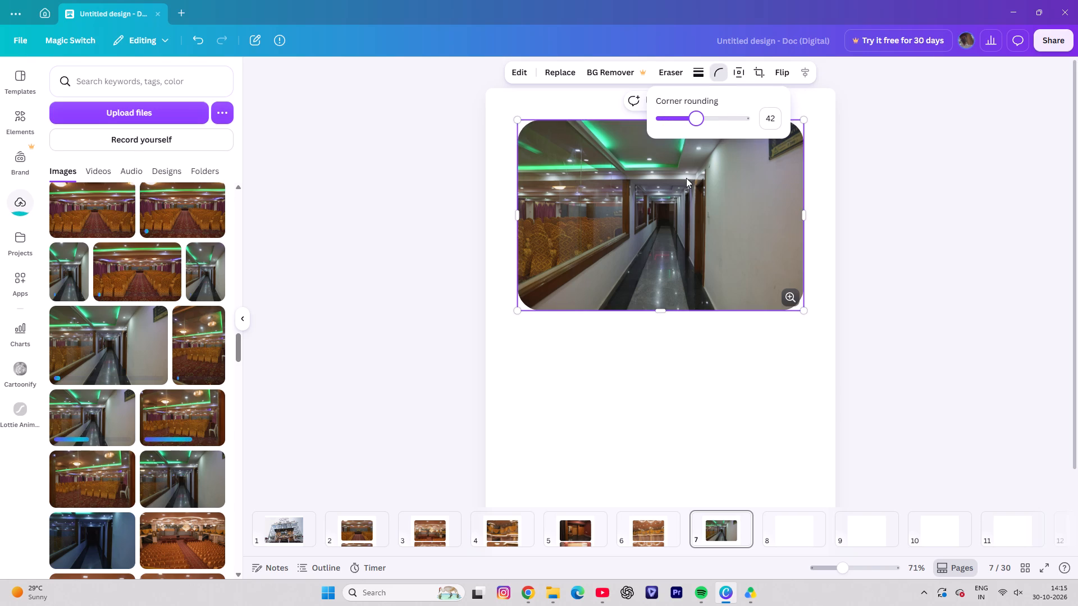
Replace the blank lower image on page 7 with another uploaded landscape photo of the green-lit corridor.
scroll(645, 433, down, 3)
click(620, 357)
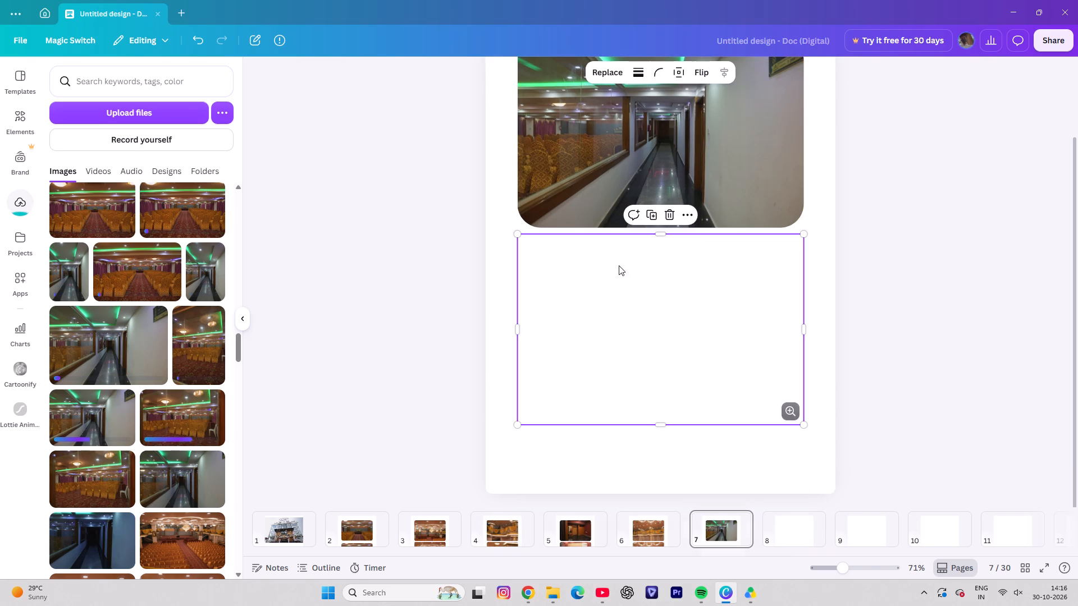
drag(86, 419, 686, 342)
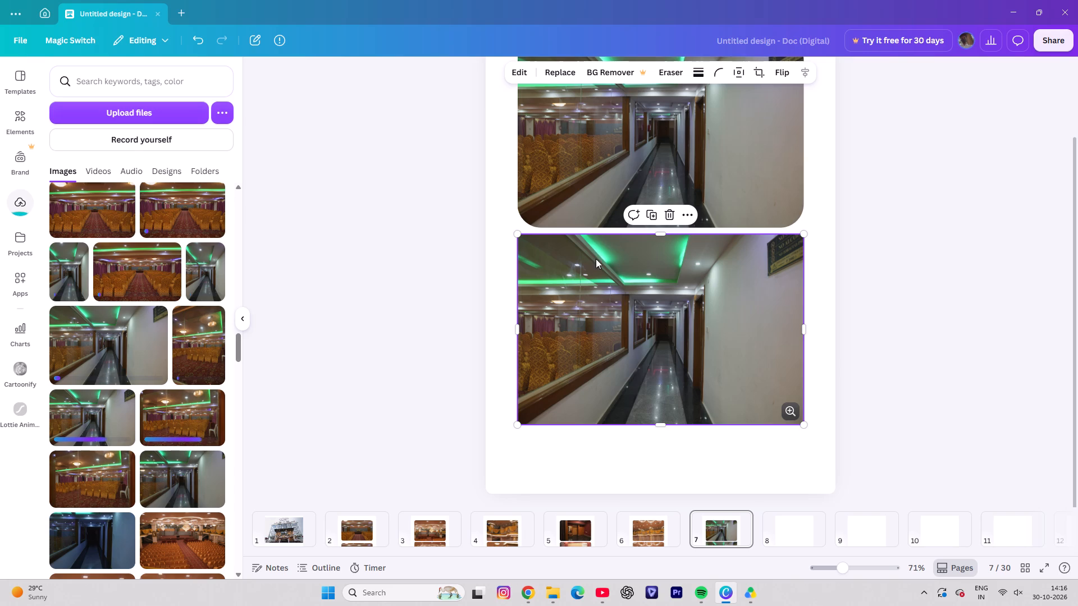
Round the corners of the lower corridor photo on page 7.
click(723, 65)
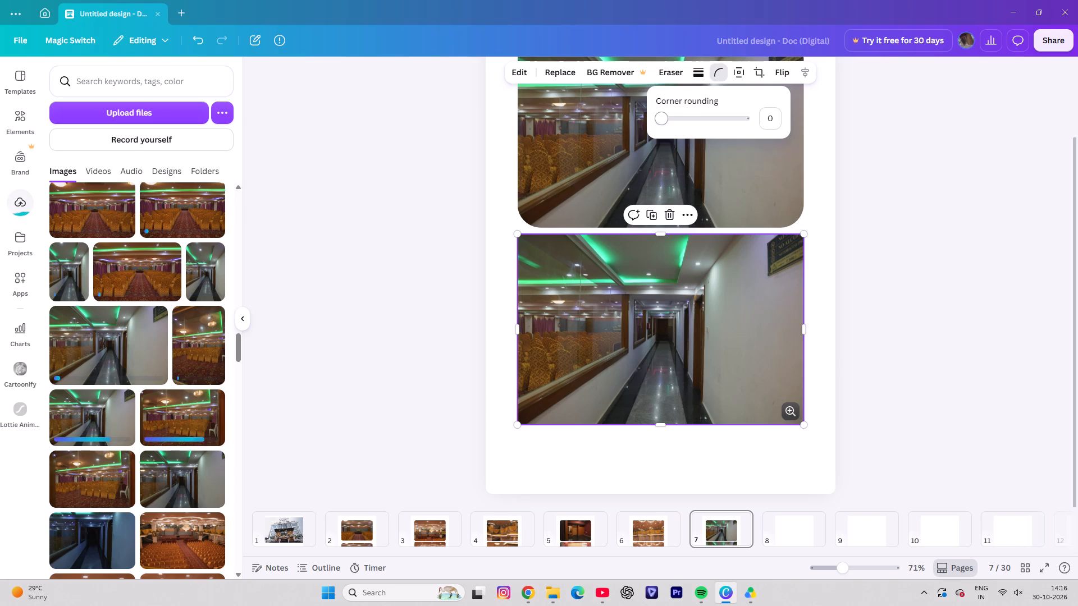
drag(664, 119, 681, 132)
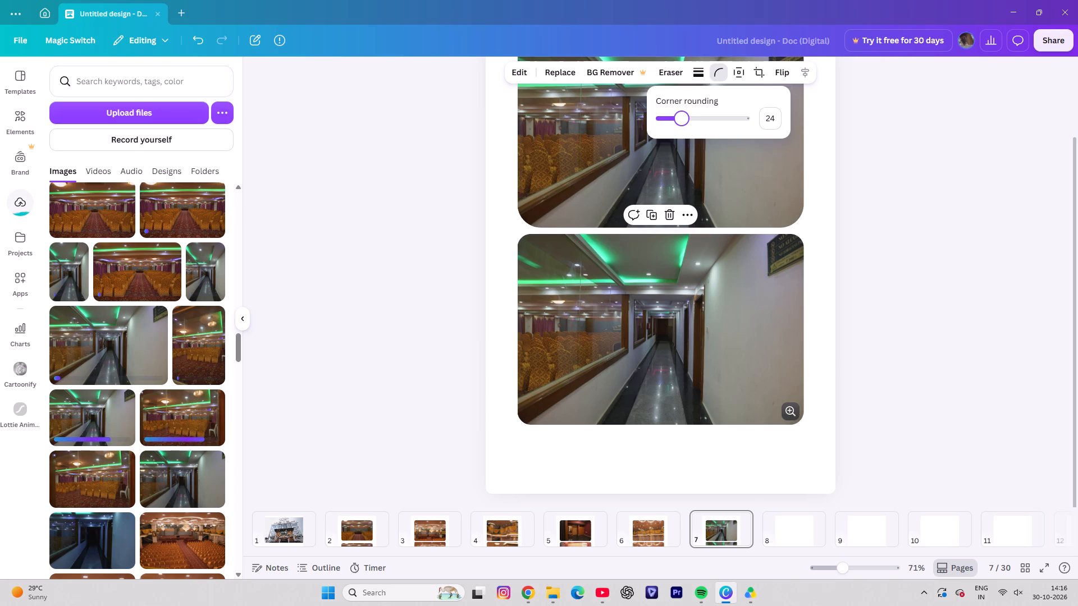
drag(681, 132, 687, 139)
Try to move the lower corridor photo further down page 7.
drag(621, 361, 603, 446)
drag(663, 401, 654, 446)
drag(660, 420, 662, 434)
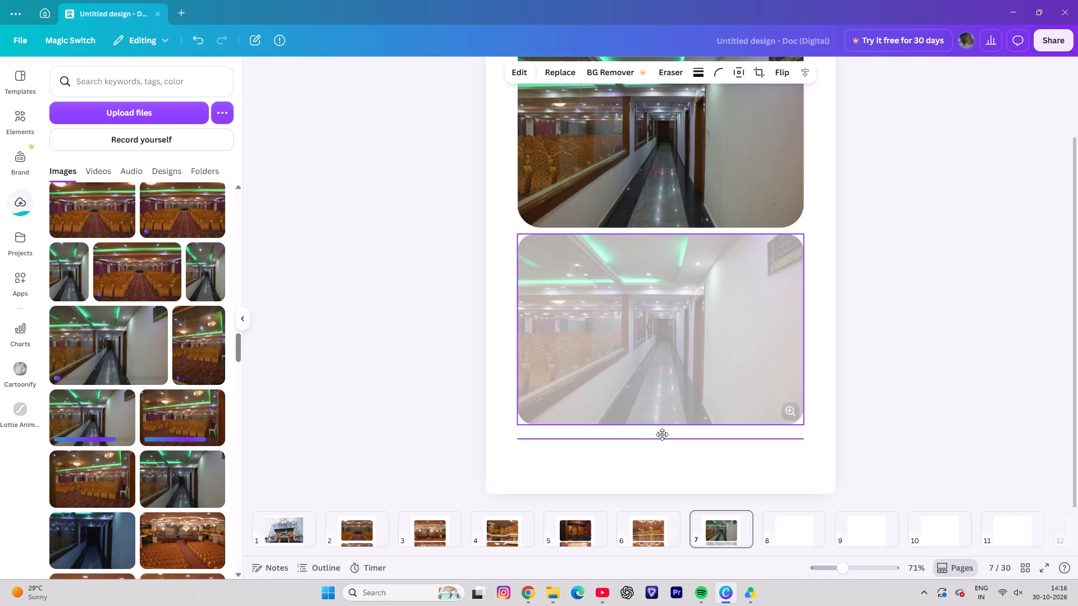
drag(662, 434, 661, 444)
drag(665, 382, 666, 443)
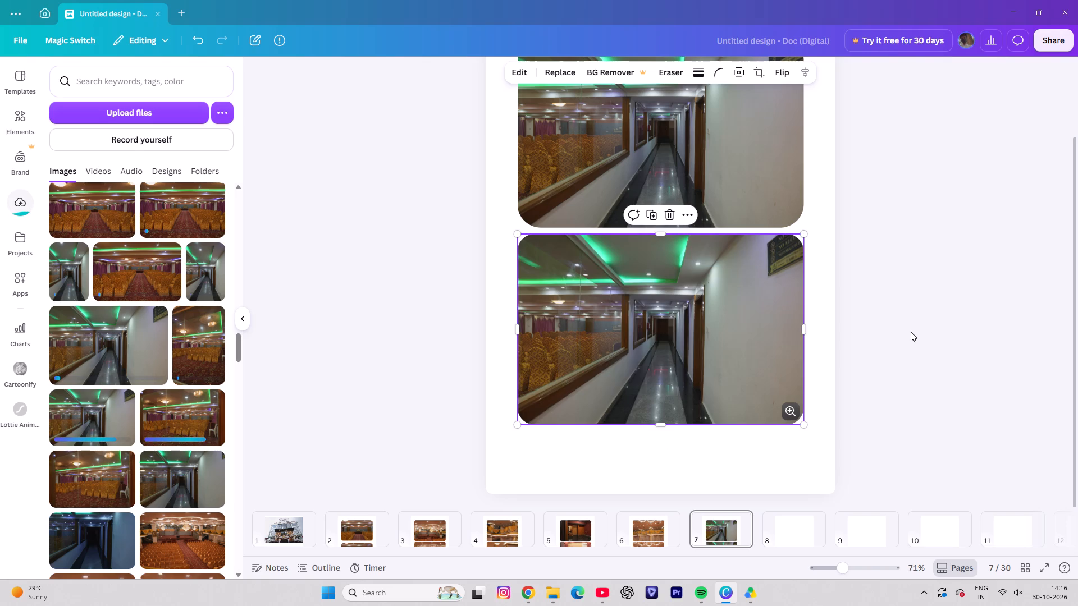
Examine the layout and spacing of the two stacked corridor photos on page 7.
click(911, 332)
scroll(906, 343, up, 5)
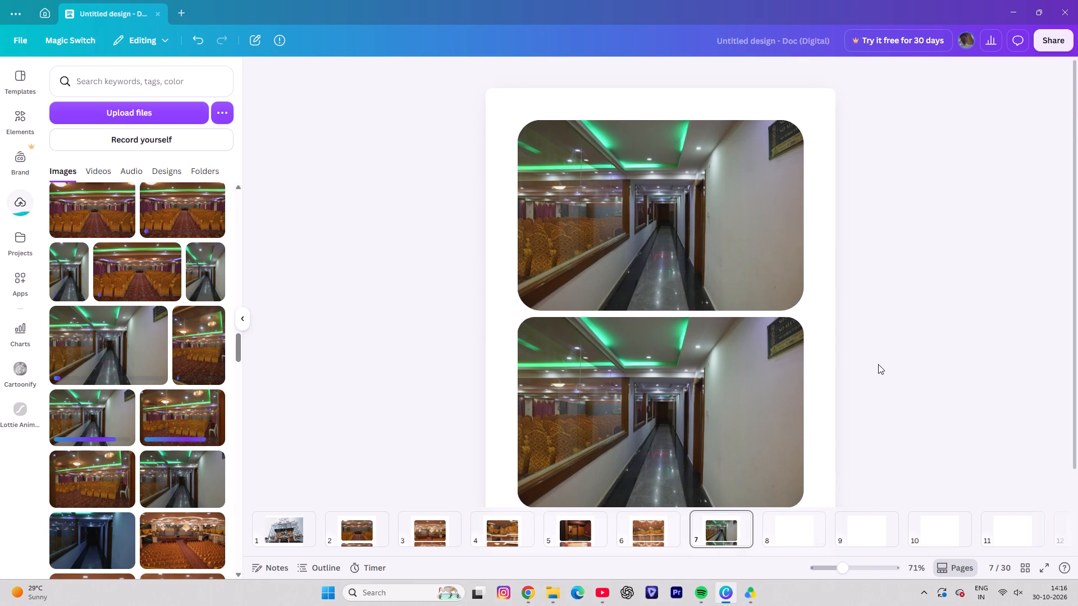
scroll(876, 365, down, 6)
scroll(291, 391, down, 2)
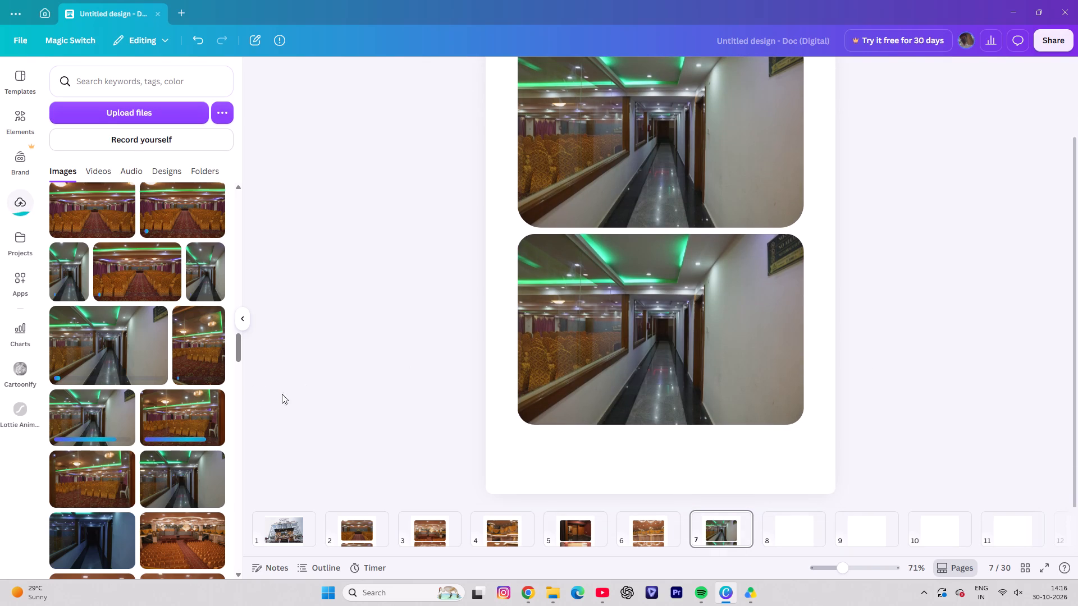
scroll(282, 394, down, 2)
scroll(149, 409, down, 3)
scroll(149, 408, up, 3)
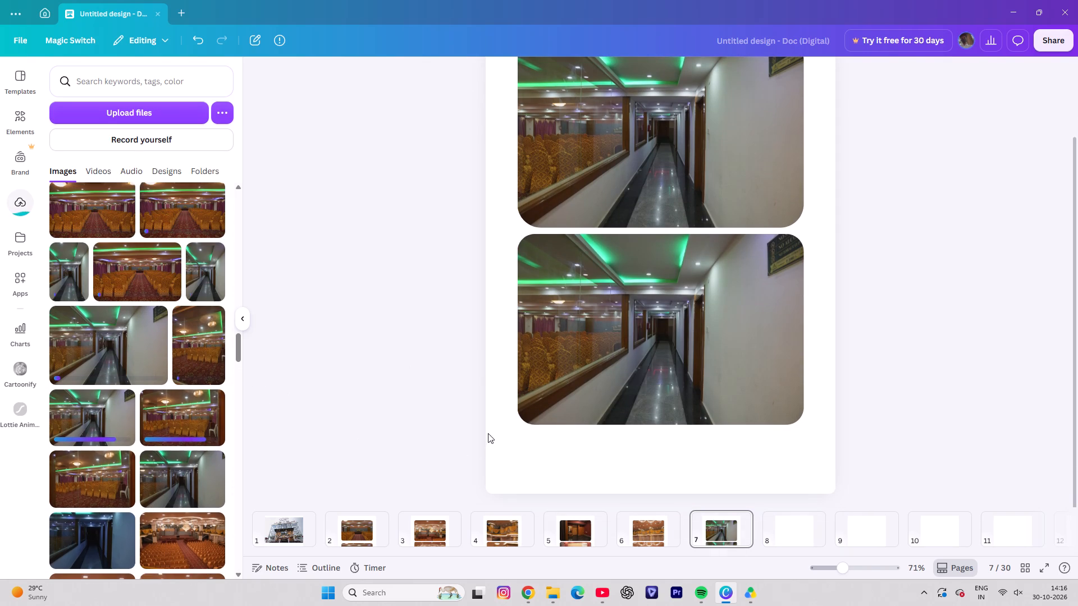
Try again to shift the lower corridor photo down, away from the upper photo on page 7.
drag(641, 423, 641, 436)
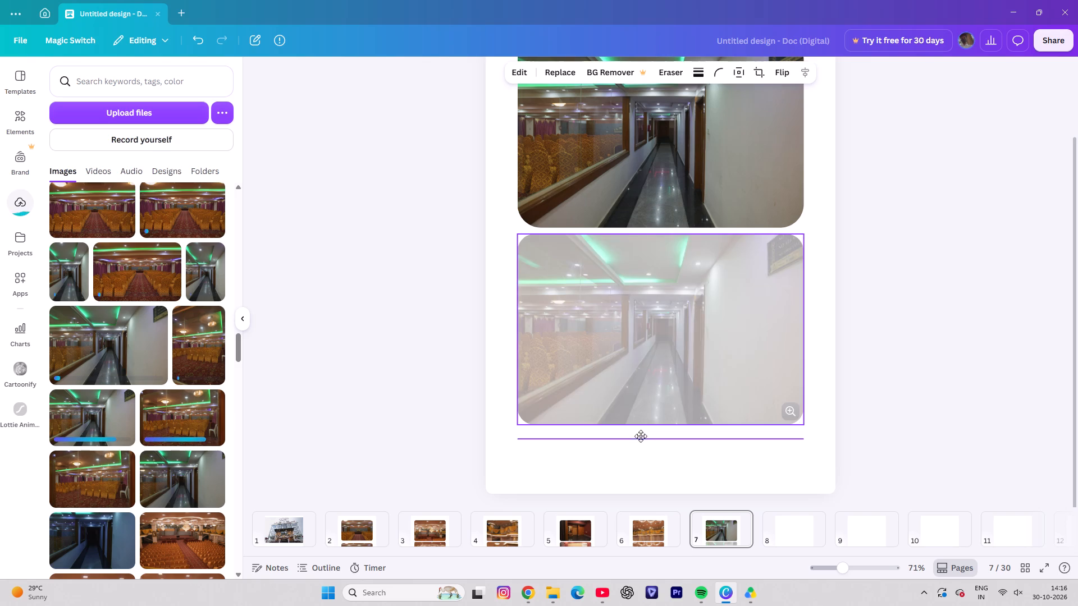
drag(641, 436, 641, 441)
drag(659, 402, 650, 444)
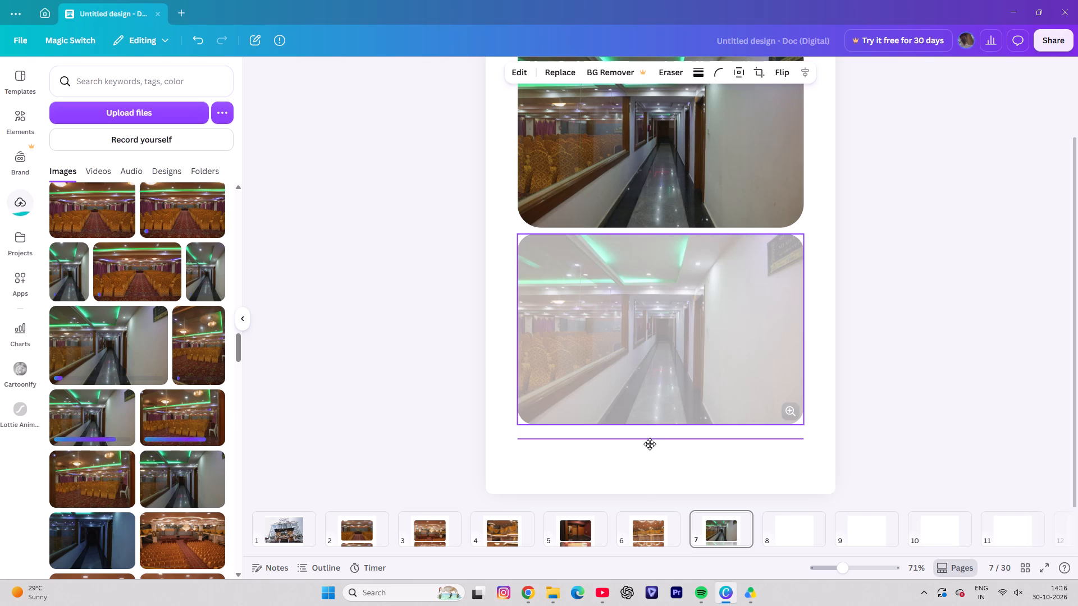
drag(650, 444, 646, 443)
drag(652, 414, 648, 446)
Adjust the height of the lower corridor photo on page 7, making it slightly shorter than the upper photo.
drag(669, 424, 669, 432)
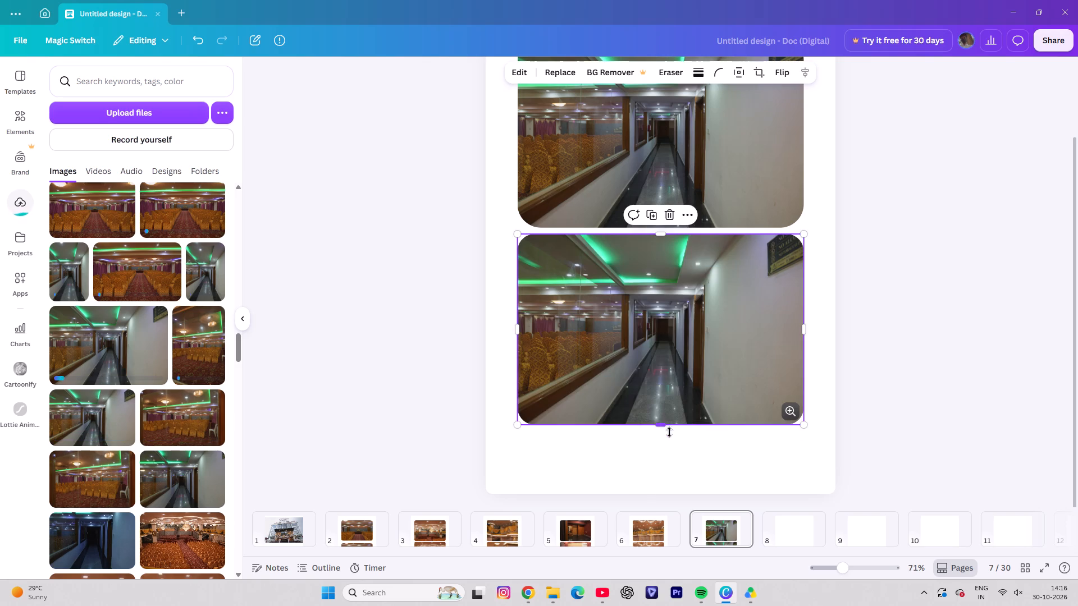
drag(669, 432, 664, 476)
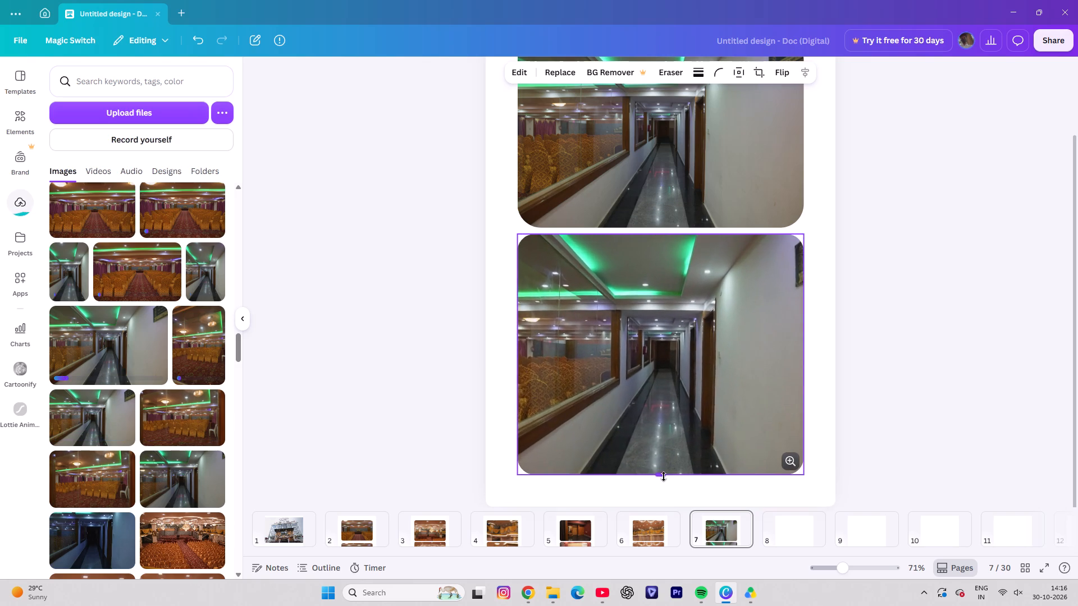
drag(664, 476, 686, 419)
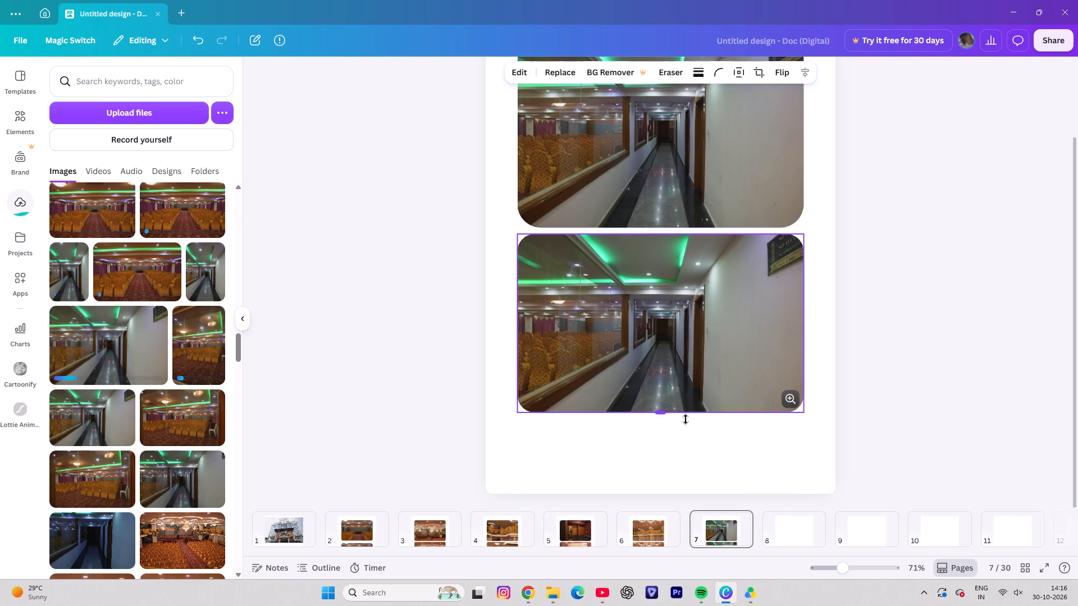
drag(686, 419, 698, 427)
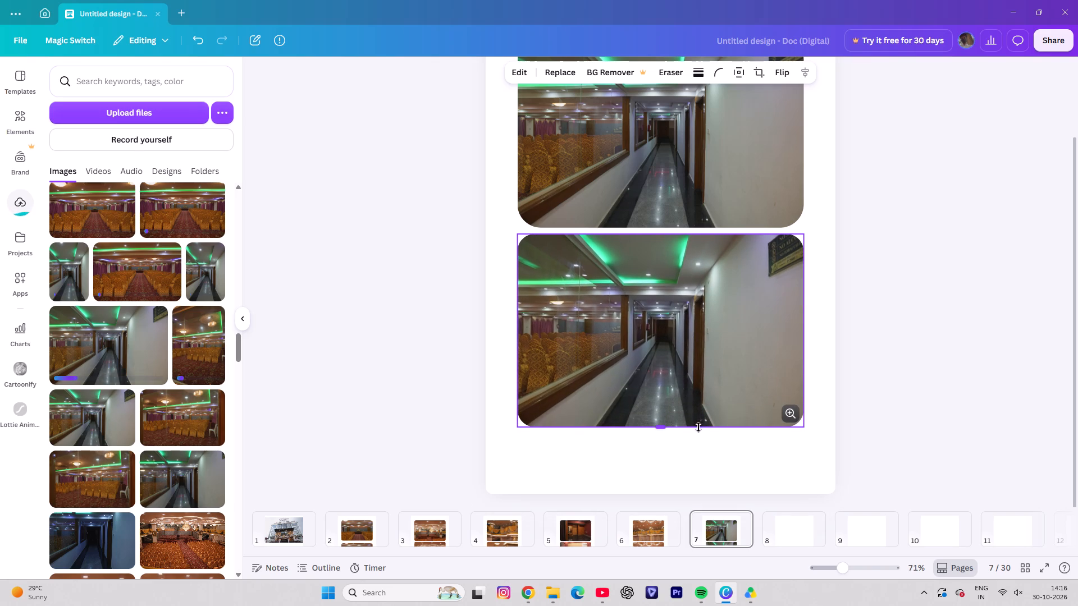
drag(698, 427, 701, 421)
click(876, 341)
scroll(798, 400, up, 4)
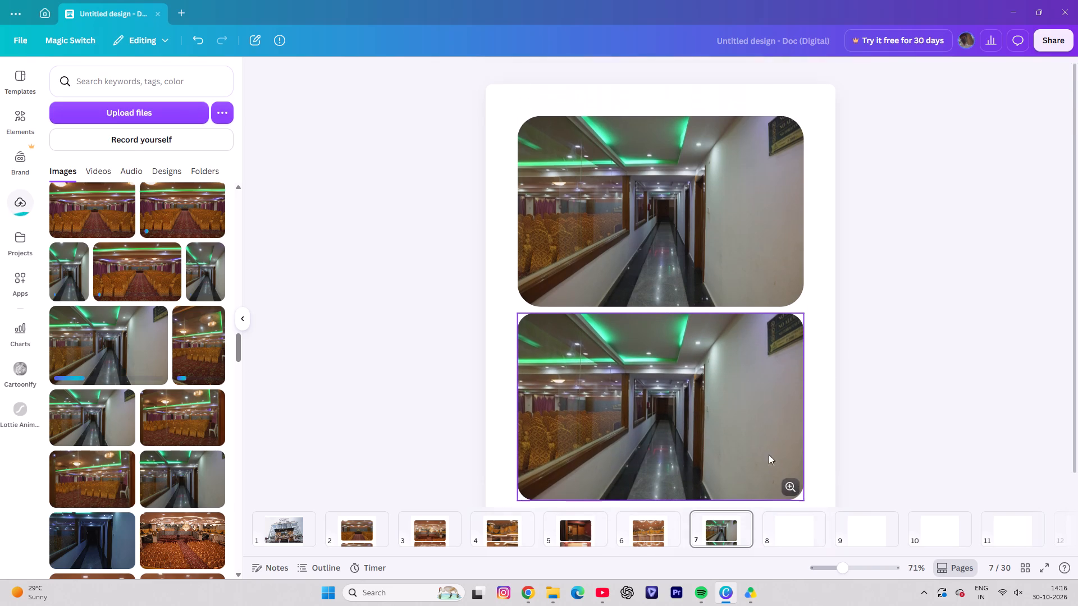
scroll(773, 542, down, 2)
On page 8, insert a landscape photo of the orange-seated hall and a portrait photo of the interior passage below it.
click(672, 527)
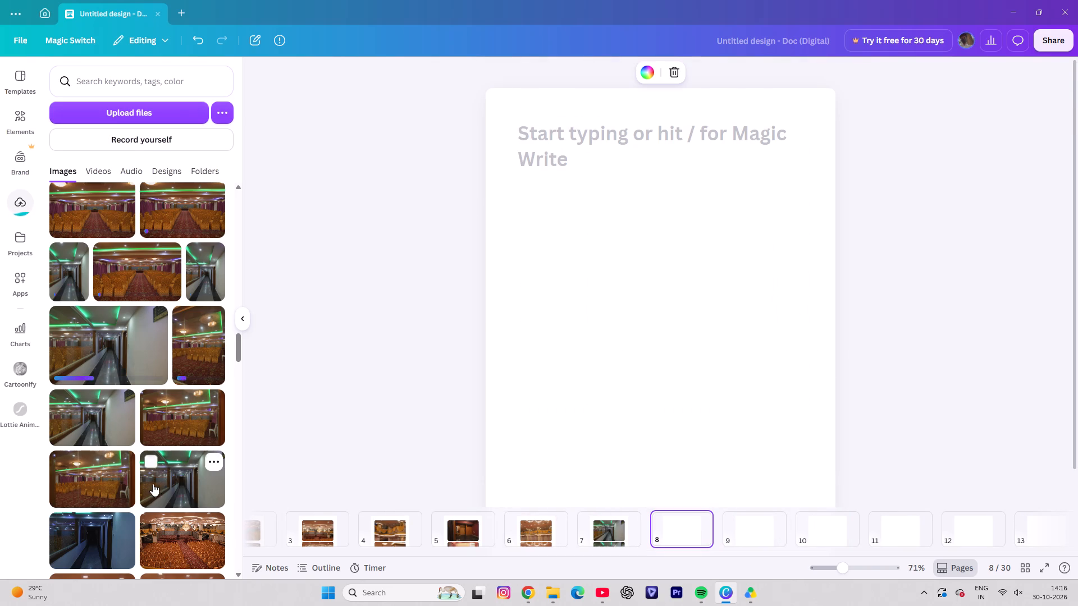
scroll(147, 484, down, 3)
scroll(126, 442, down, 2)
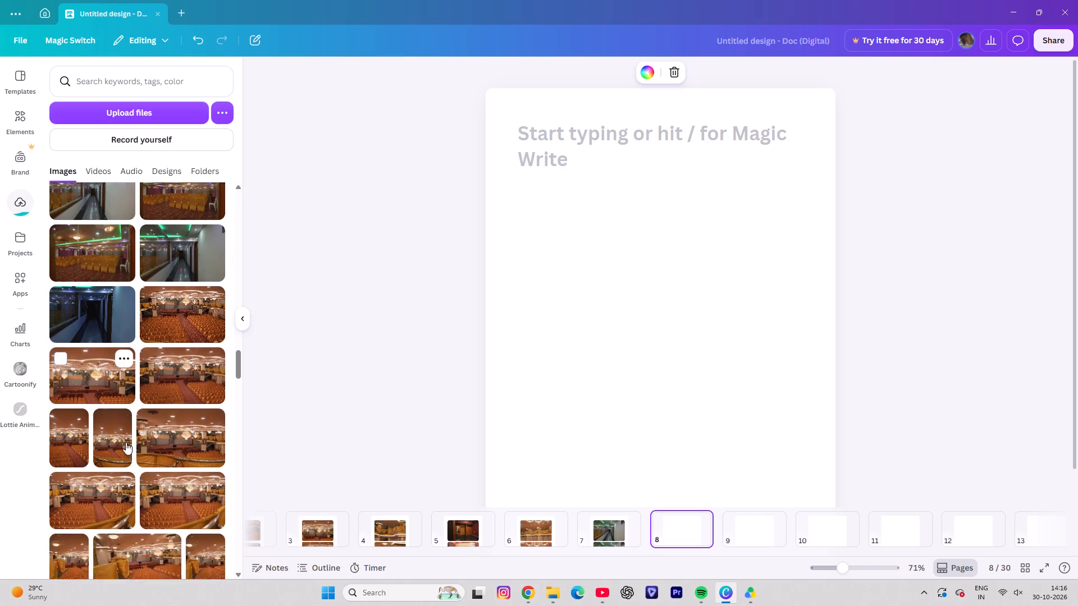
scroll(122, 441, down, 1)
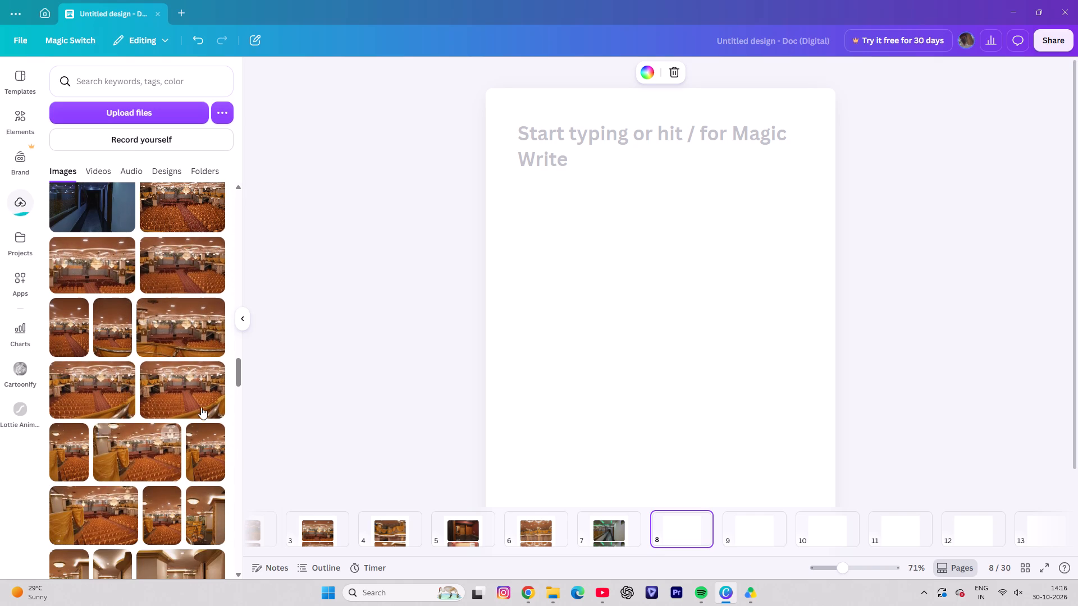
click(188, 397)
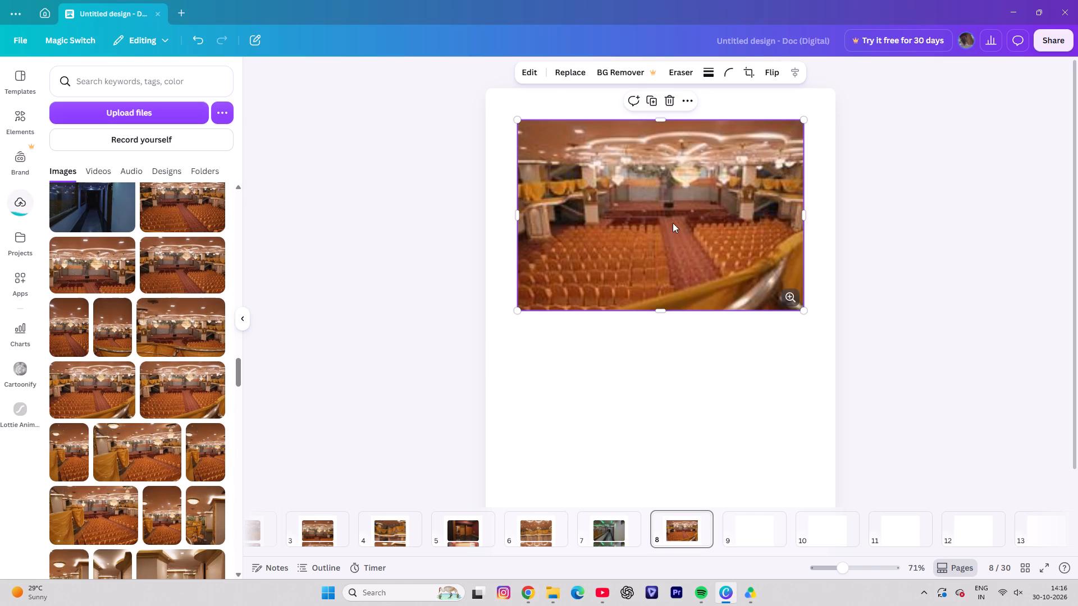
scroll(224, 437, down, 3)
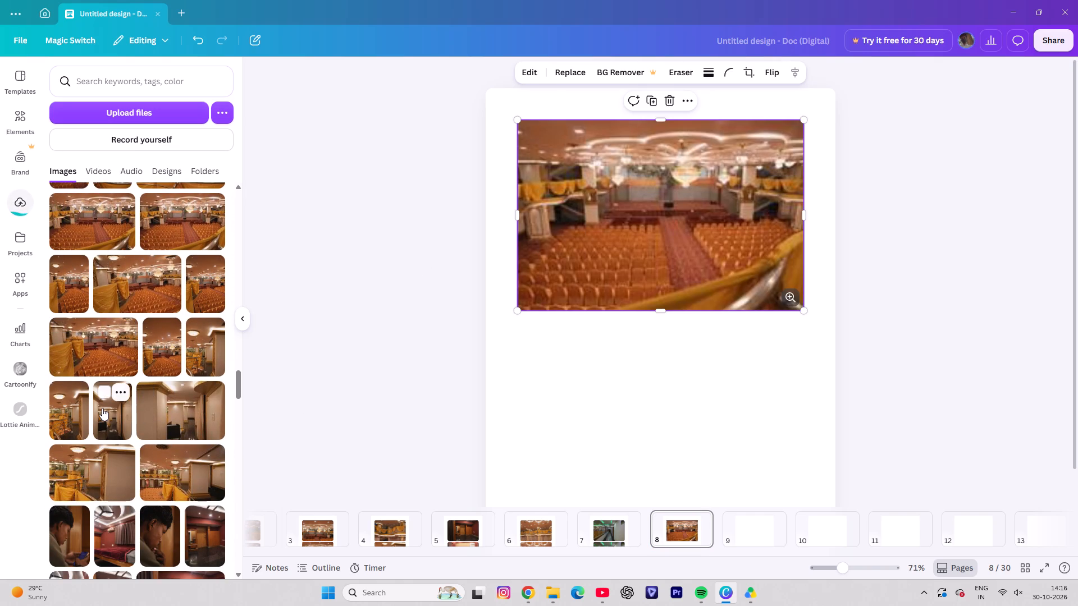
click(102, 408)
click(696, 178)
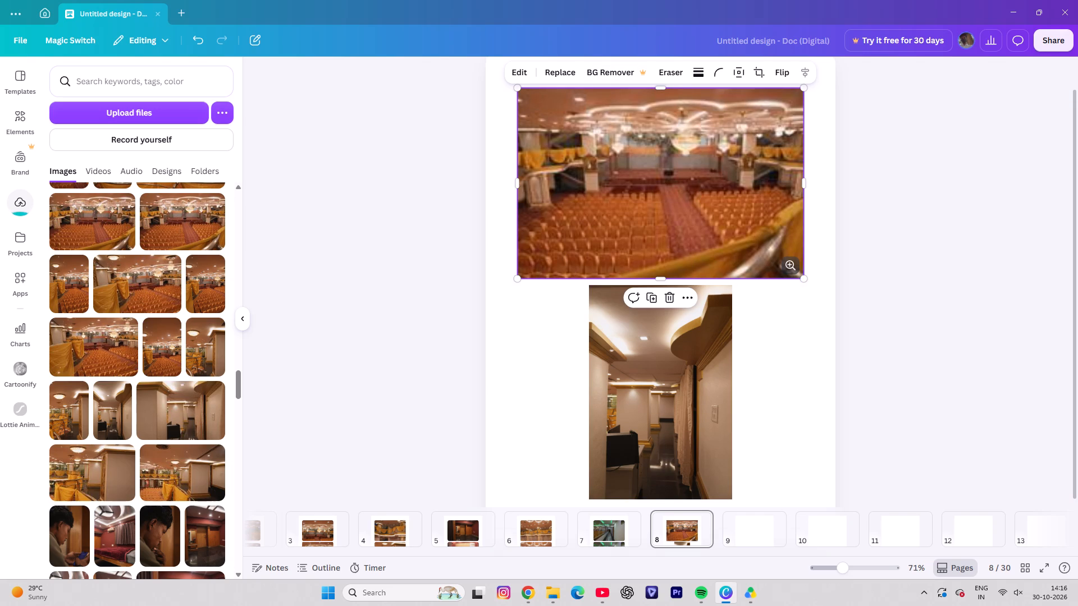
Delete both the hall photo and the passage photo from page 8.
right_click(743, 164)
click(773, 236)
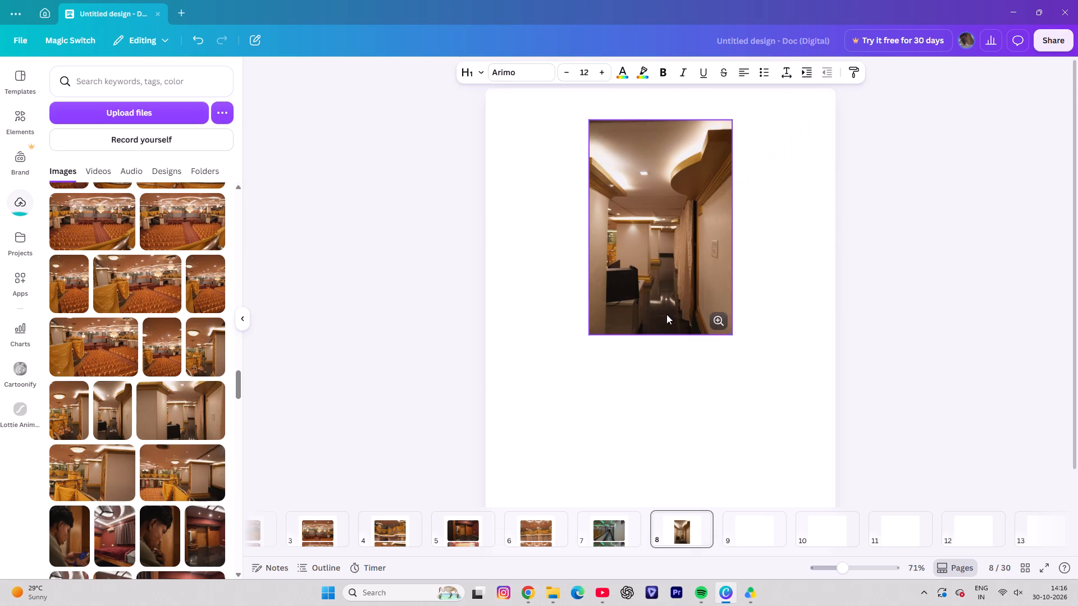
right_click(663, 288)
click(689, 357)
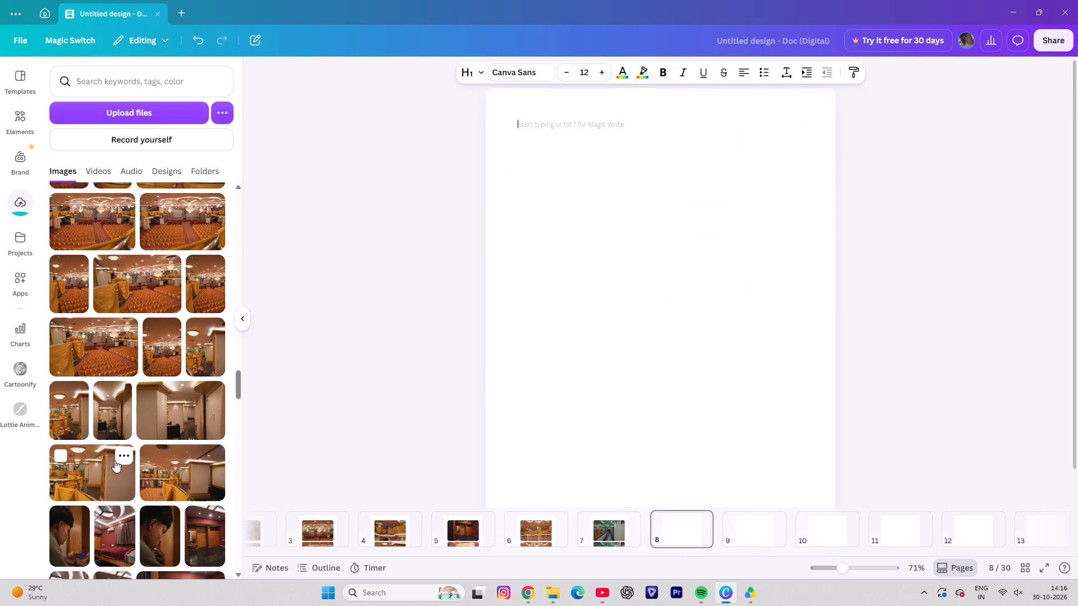
Look through the uploaded room and hall images for further photos to use.
scroll(105, 477, down, 6)
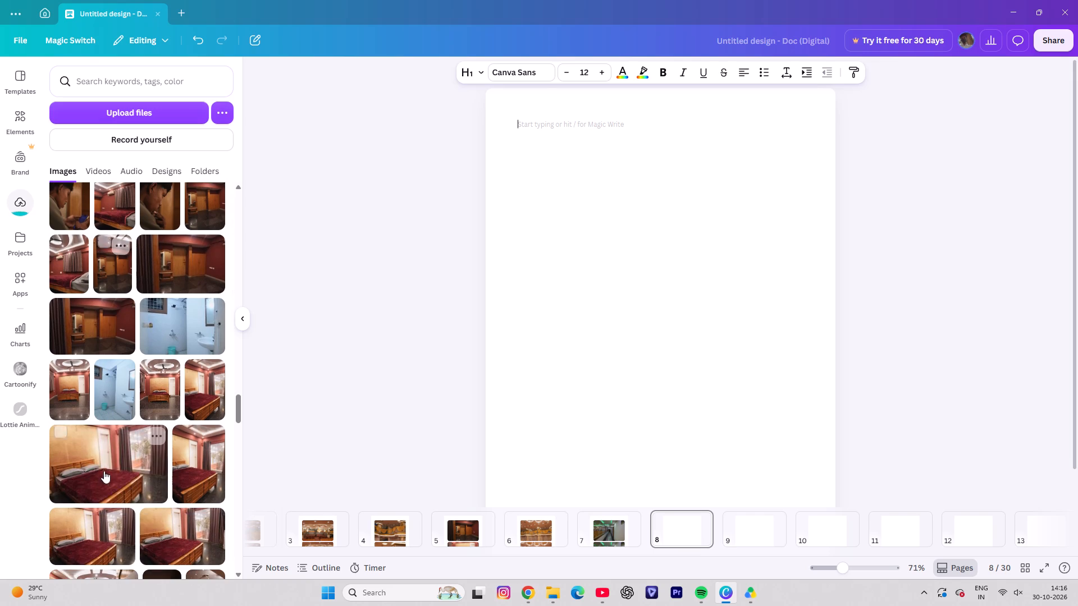
scroll(104, 436, down, 6)
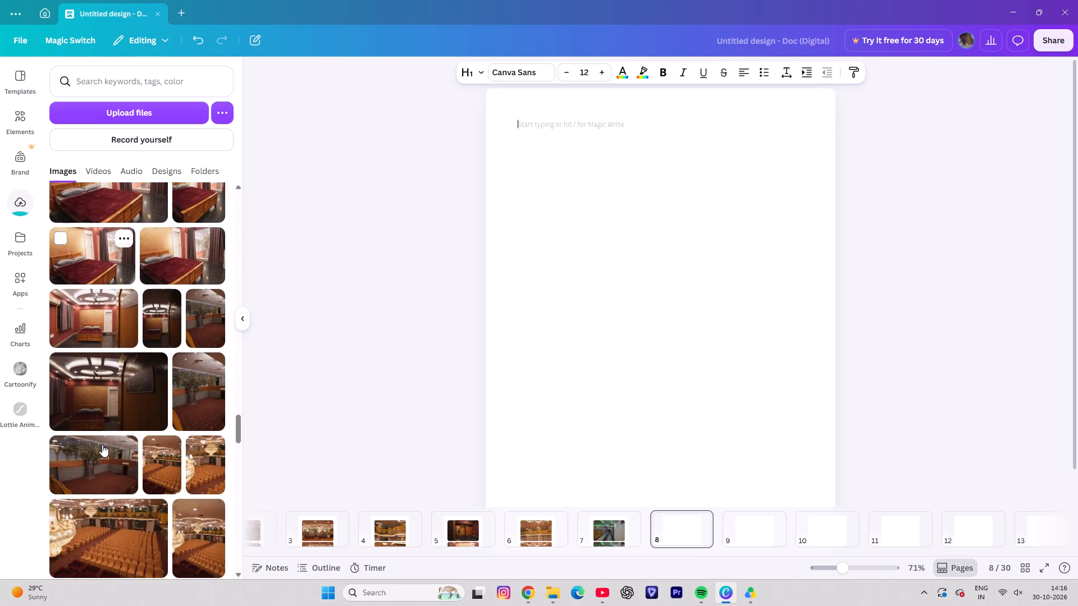
scroll(102, 444, down, 13)
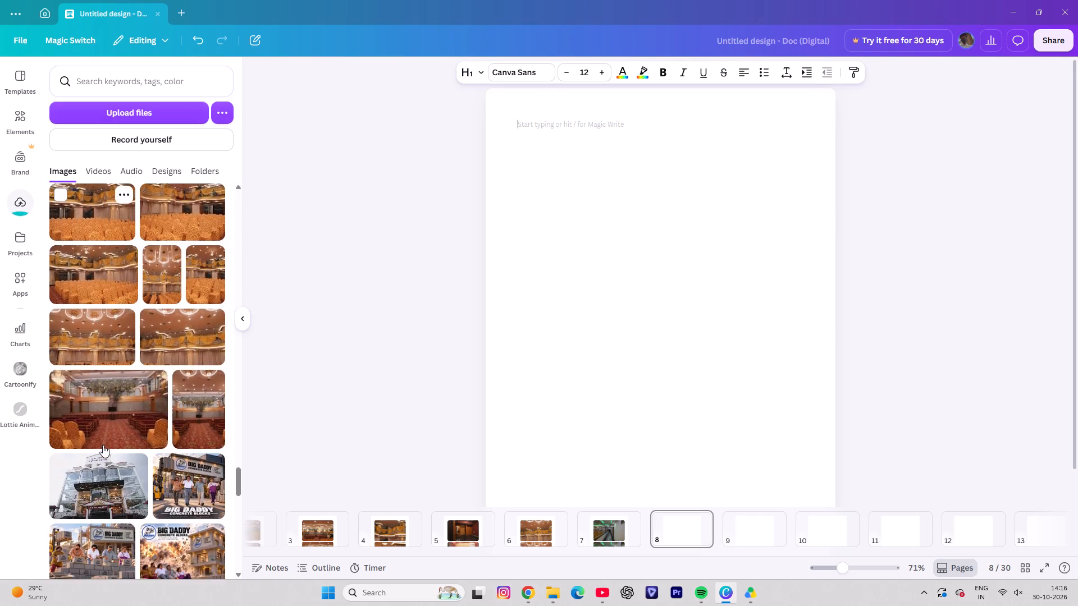
scroll(103, 445, down, 6)
scroll(103, 443, up, 4)
scroll(443, 517, down, 3)
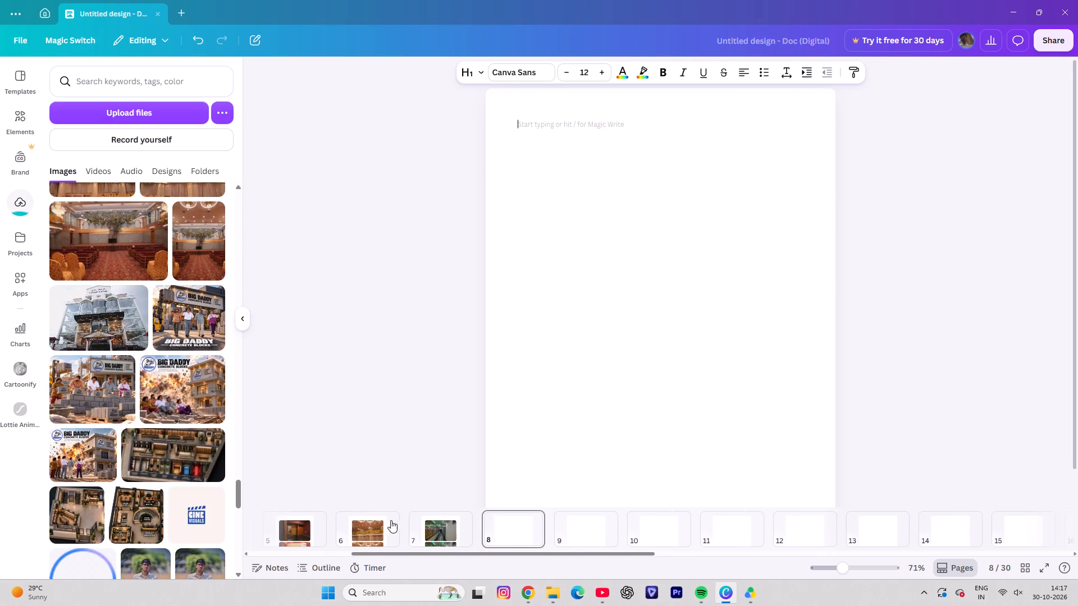
Review the document's page thumbnails through page 30 and check page 8.
scroll(471, 537, down, 20)
scroll(471, 537, down, 3)
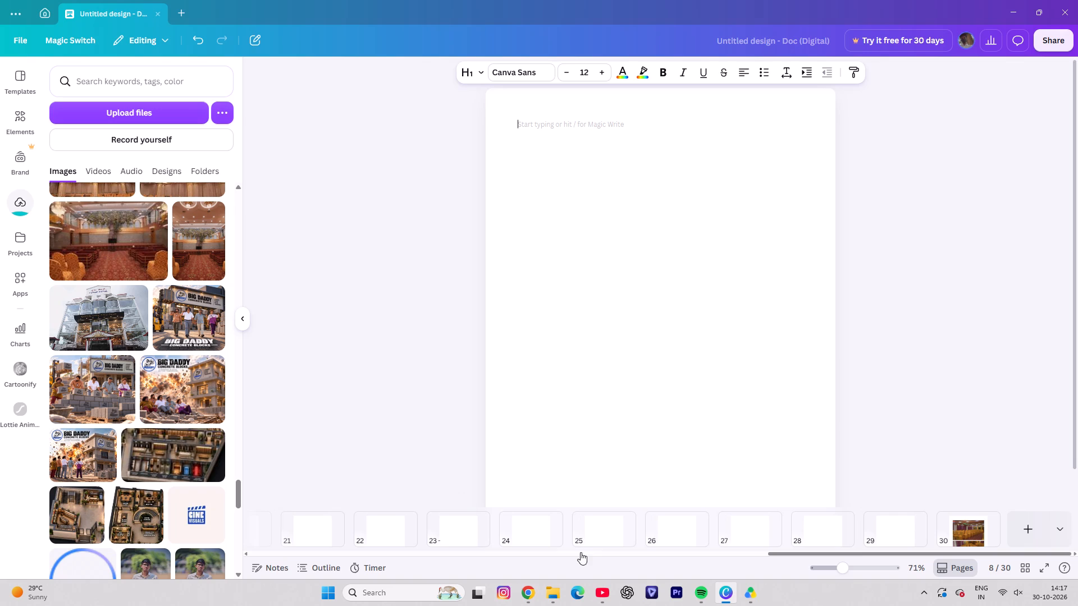
scroll(833, 553, down, 5)
drag(833, 554, 361, 558)
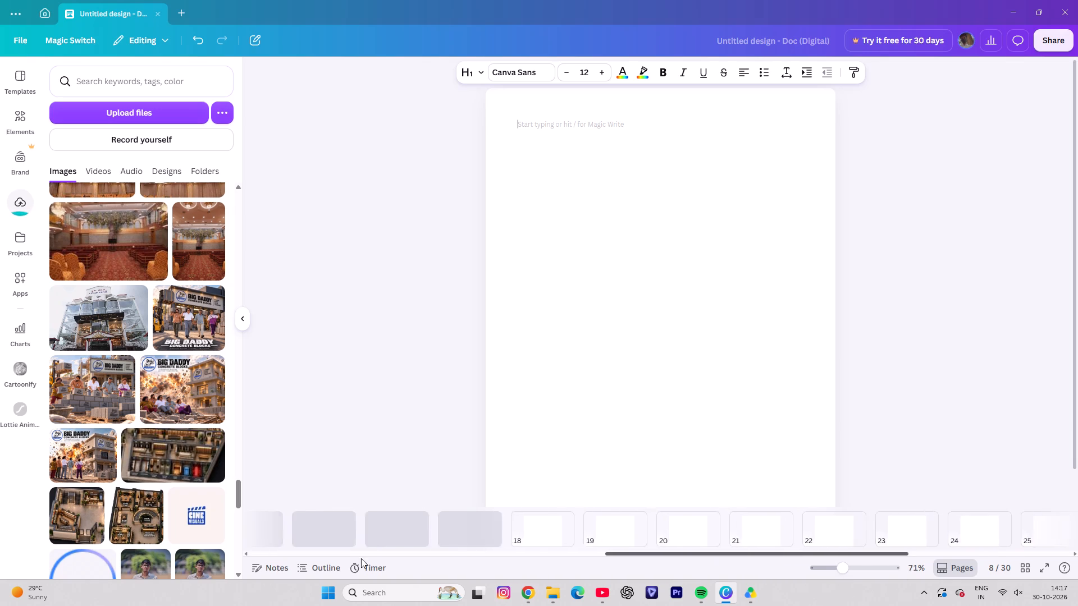
drag(361, 558, 57, 565)
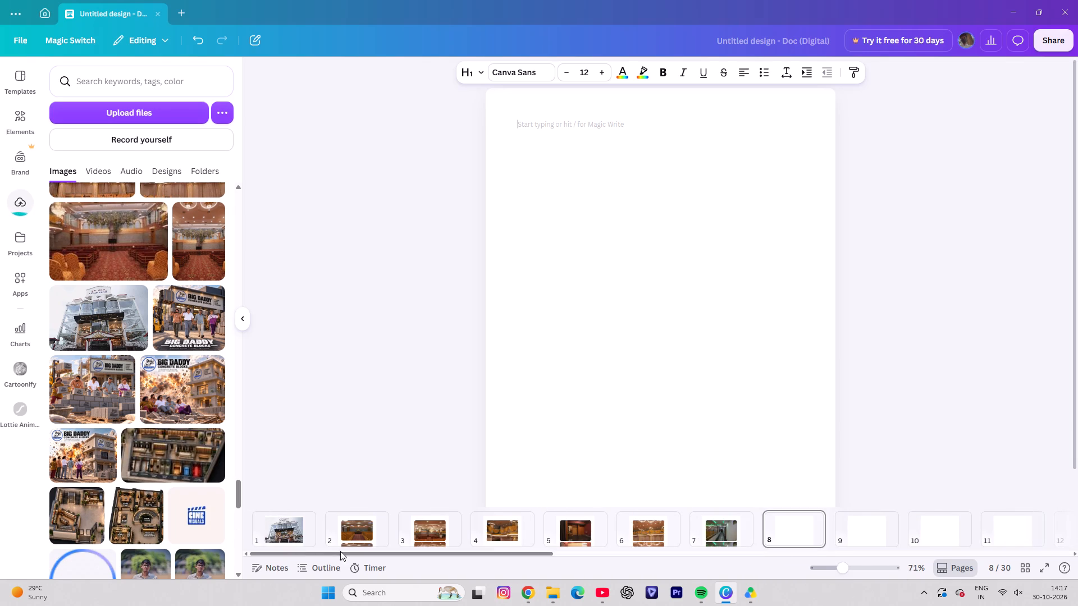
scroll(561, 325, down, 3)
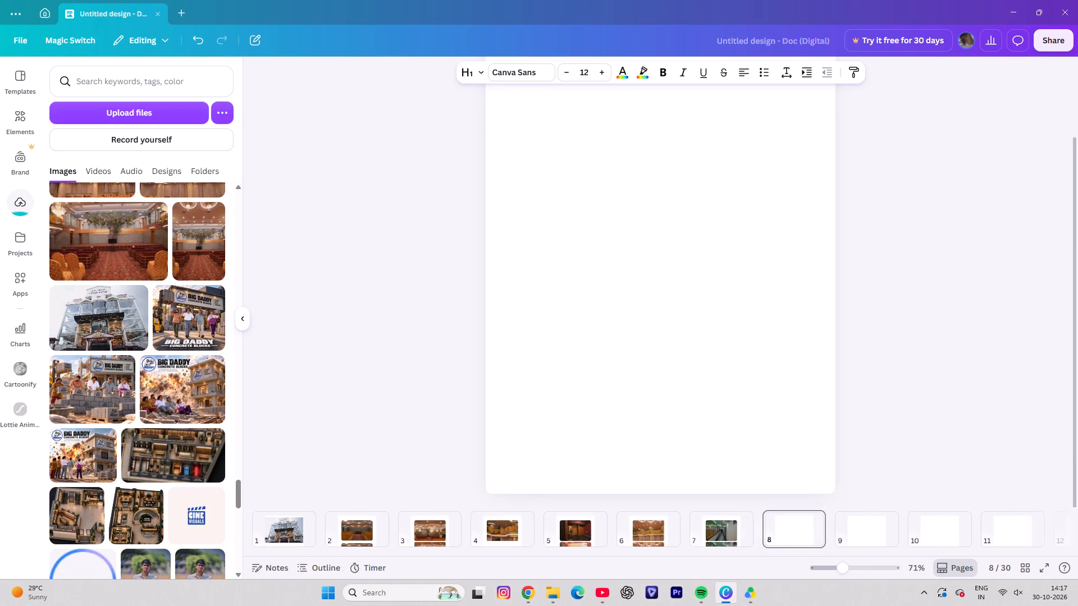
scroll(559, 327, up, 1)
Open the PDF download options, try the Print and Digital presets, and review the download quality tip.
click(1052, 38)
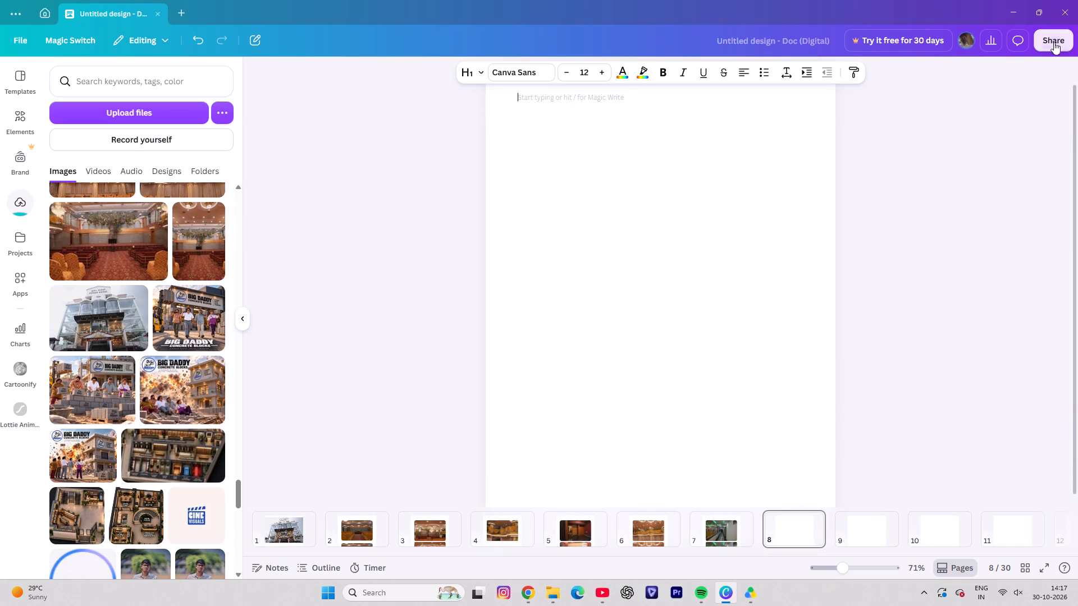
click(879, 309)
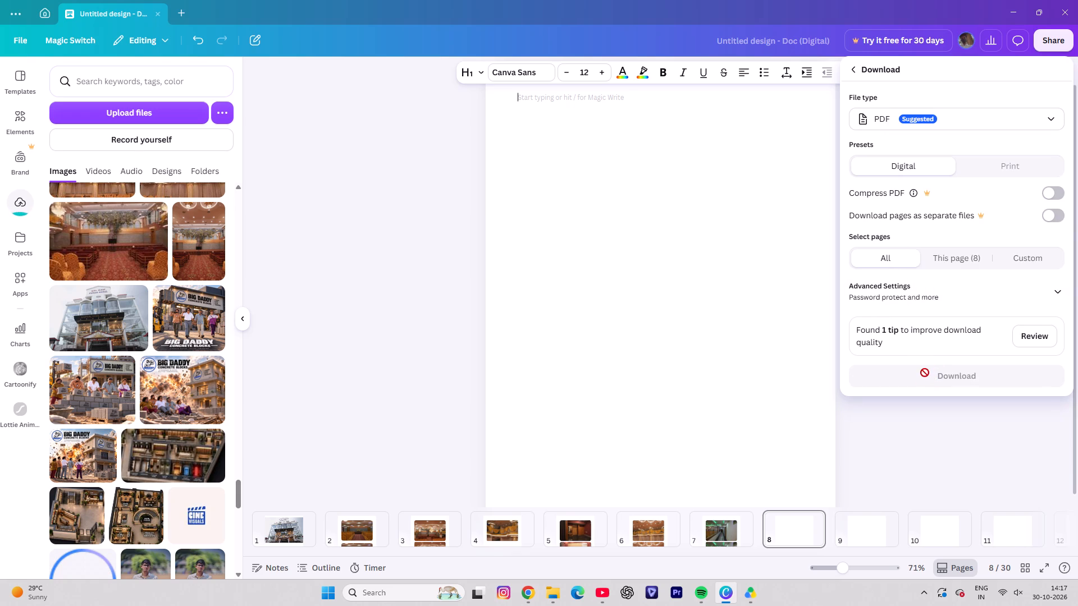
click(1008, 162)
click(912, 164)
click(1040, 341)
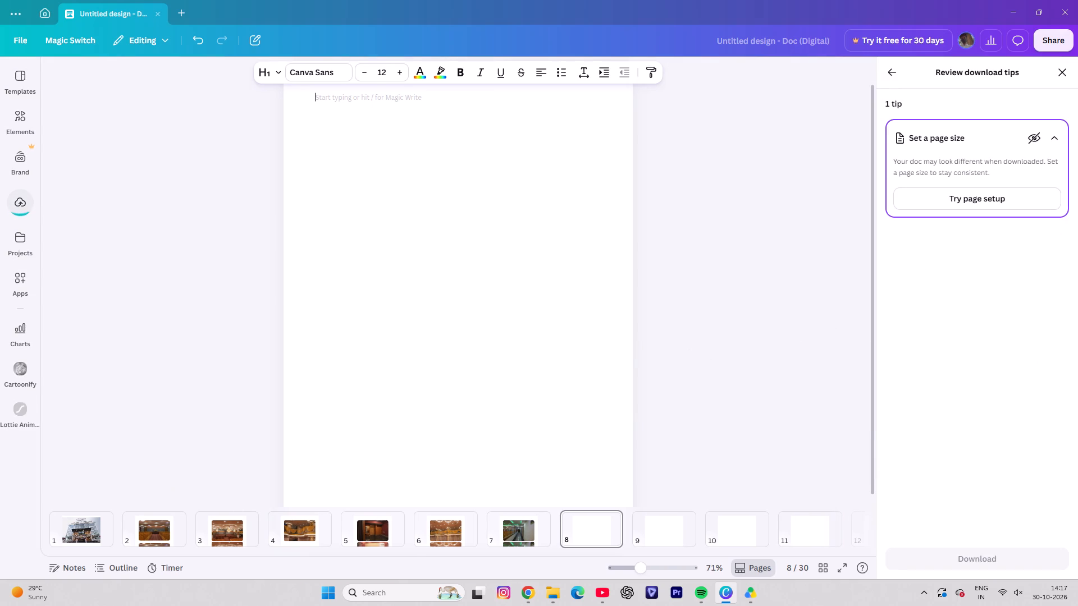
Delete the lower, blurred hall photo from page 3.
click(103, 533)
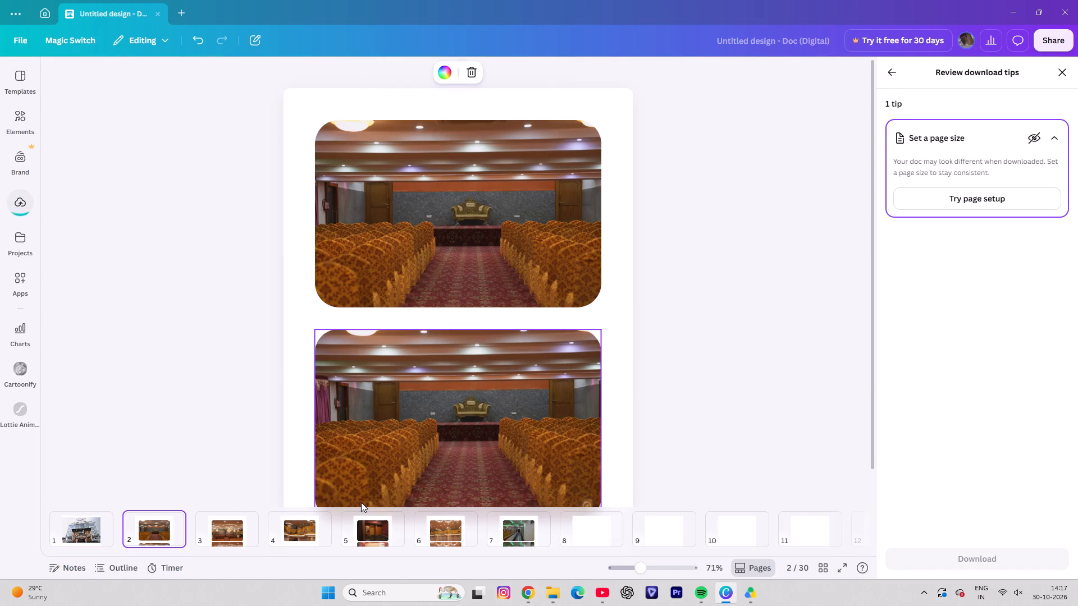
key(Right)
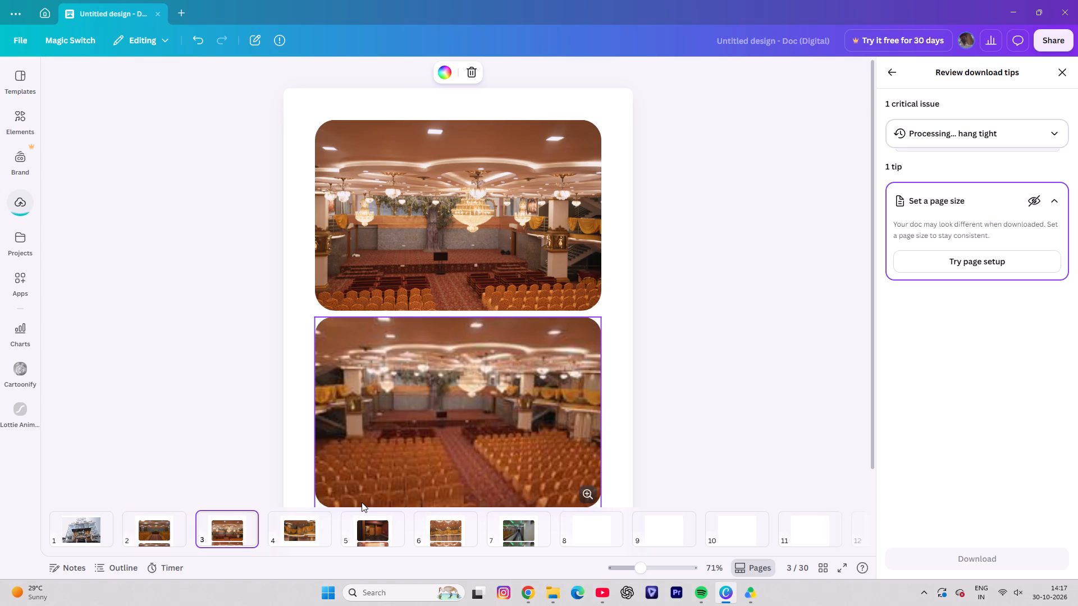
right_click(495, 420)
click(533, 442)
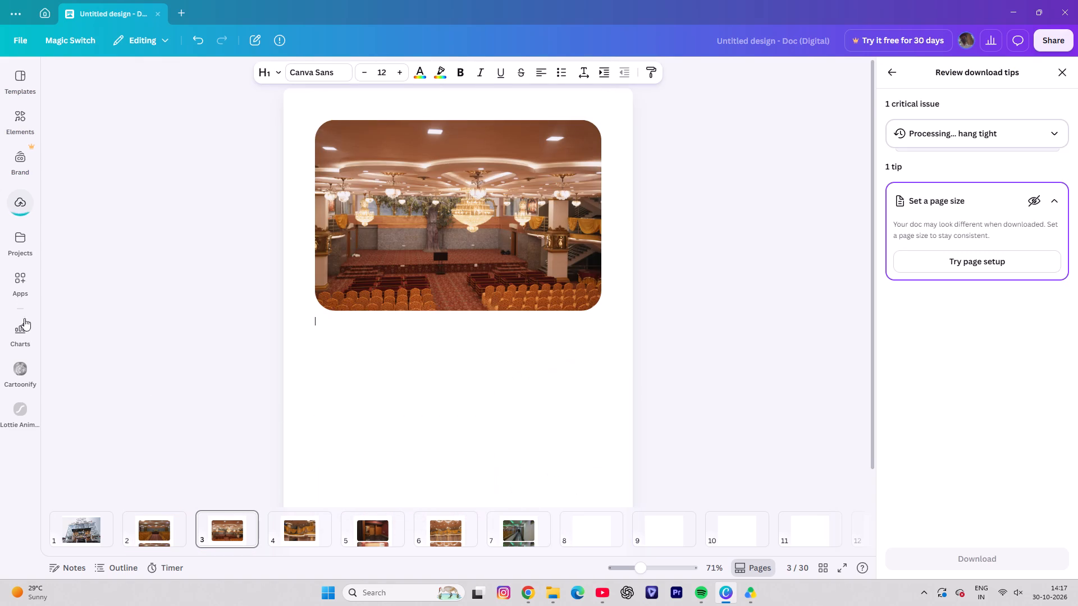
Place the uploaded portrait photo of the hall's chandelier and orange seating below the upper photo on page 3.
click(30, 188)
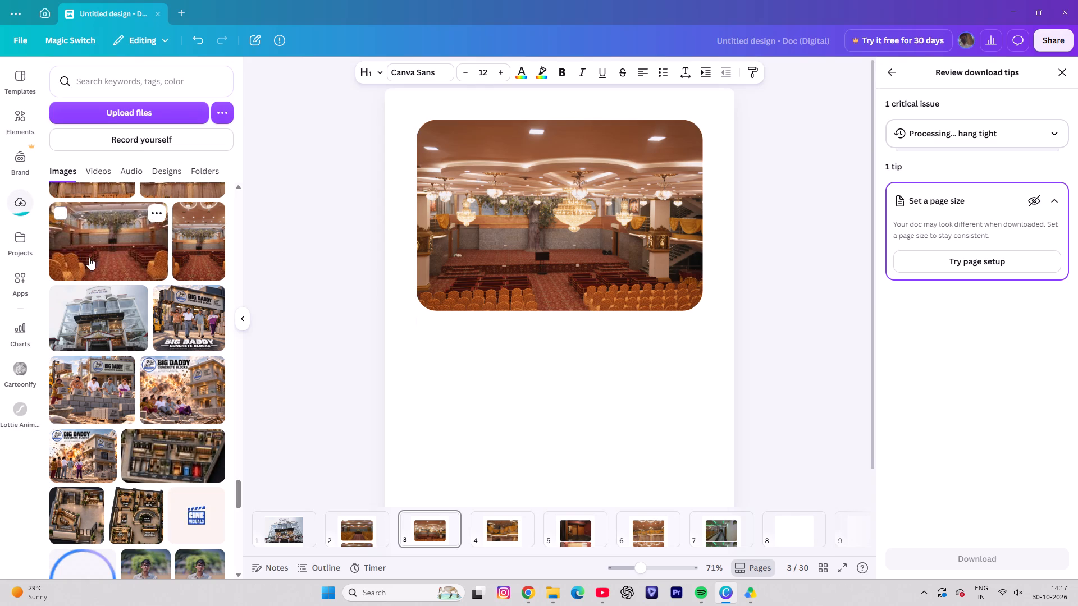
drag(92, 258, 54, 251)
scroll(88, 283, up, 2)
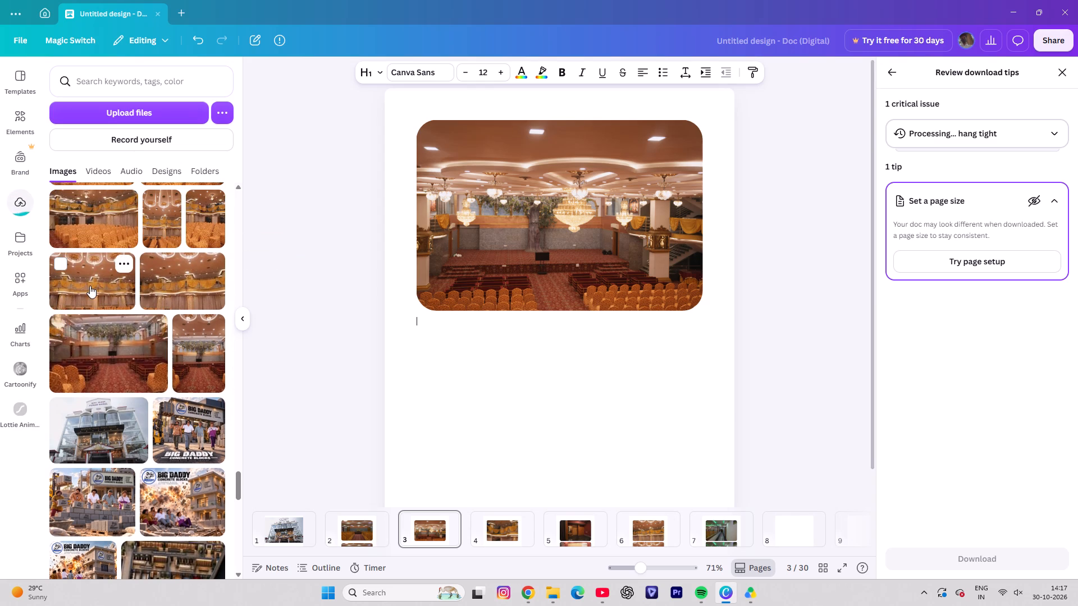
scroll(120, 283, up, 8)
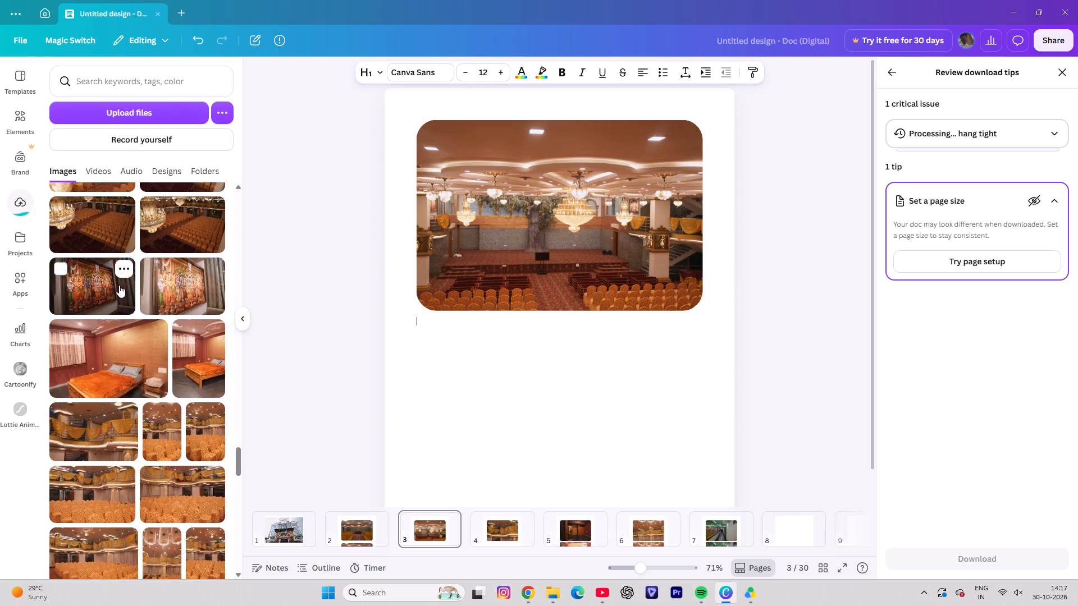
scroll(119, 285, up, 1)
drag(184, 282, 213, 291)
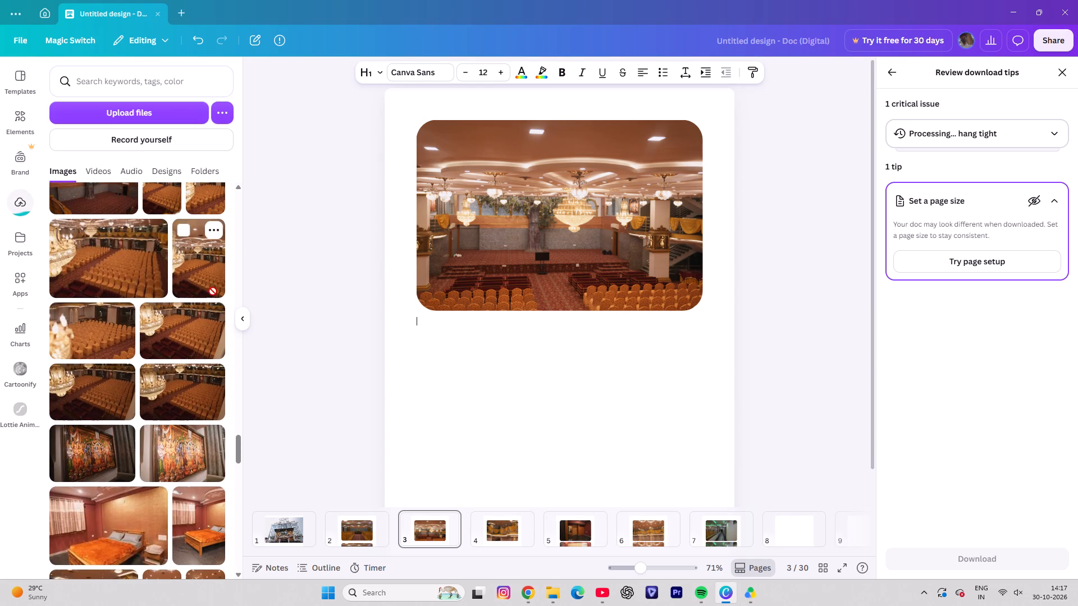
drag(213, 291, 501, 417)
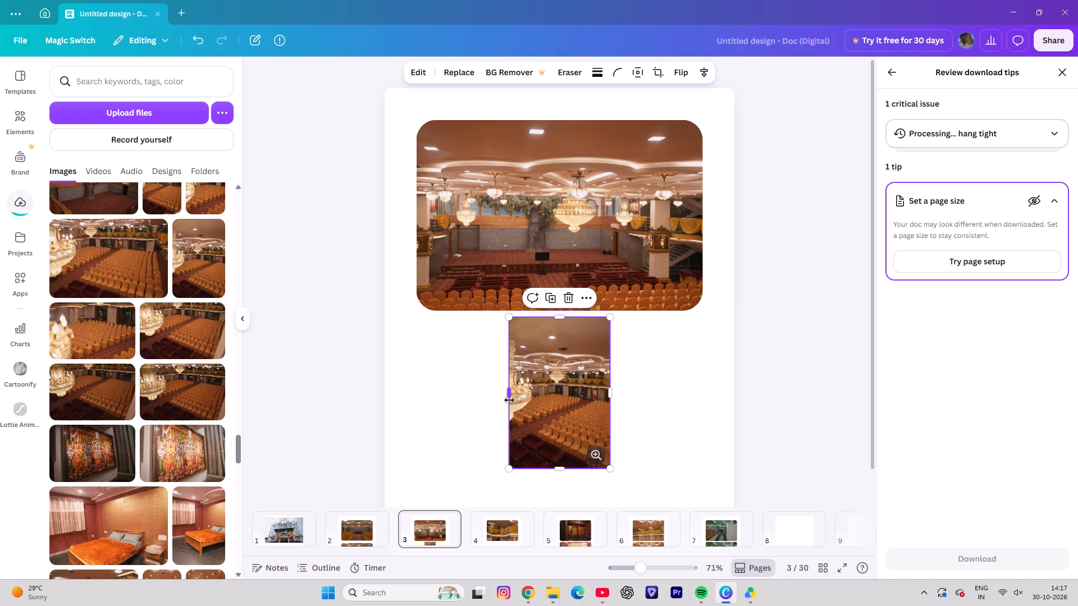
Try widening the portrait hall photo on page 3, and delete it from the page.
drag(509, 400, 434, 428)
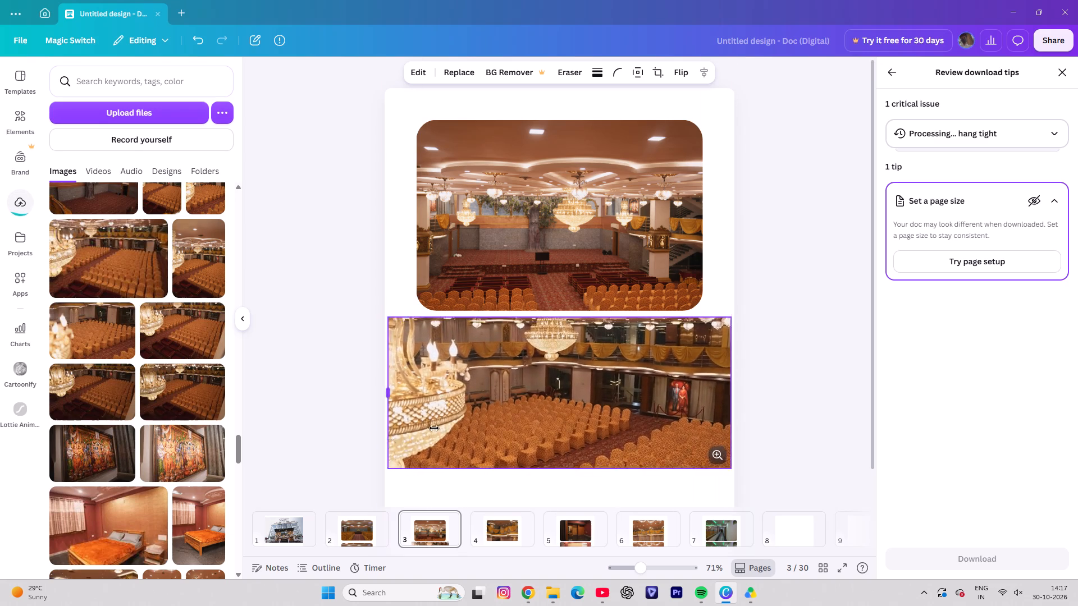
drag(434, 428, 541, 418)
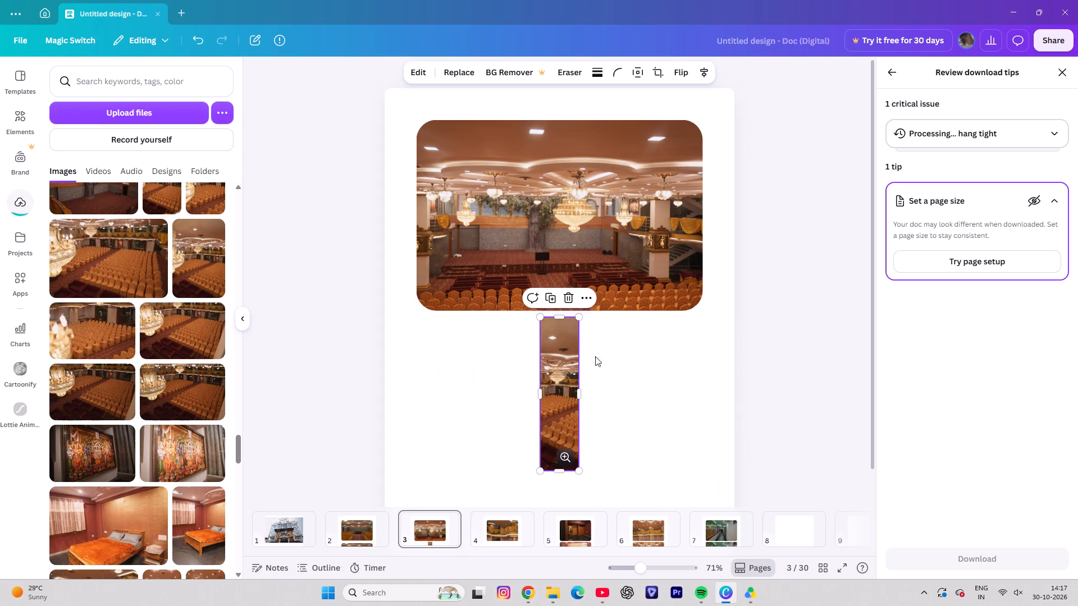
click(567, 295)
Place the uploaded landscape photo of the hall's chandelier and orange seating below the upper photo on page 3.
scroll(127, 336, up, 2)
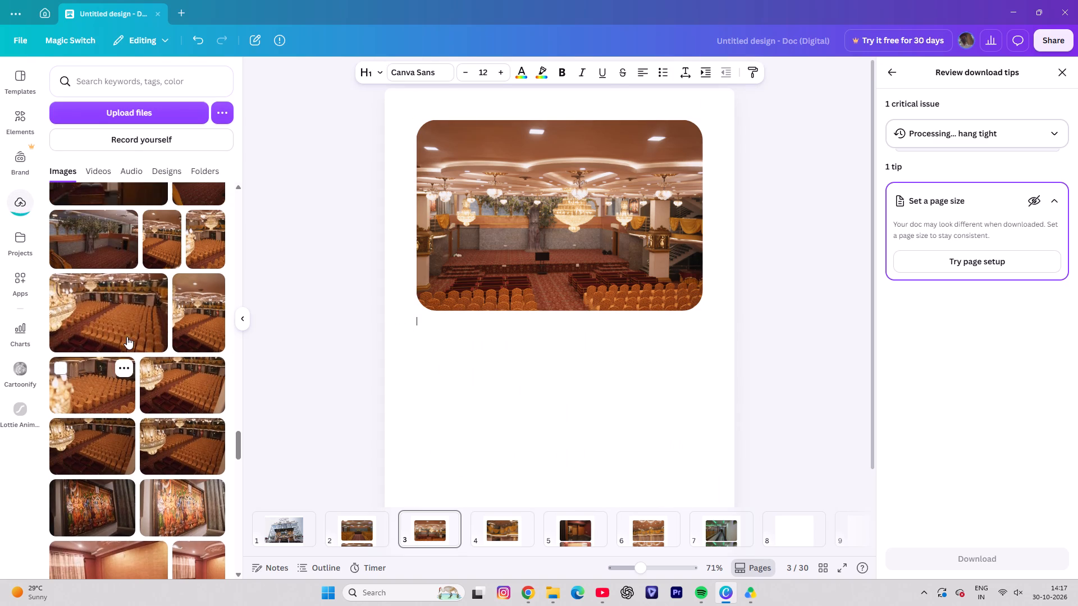
drag(113, 371, 553, 427)
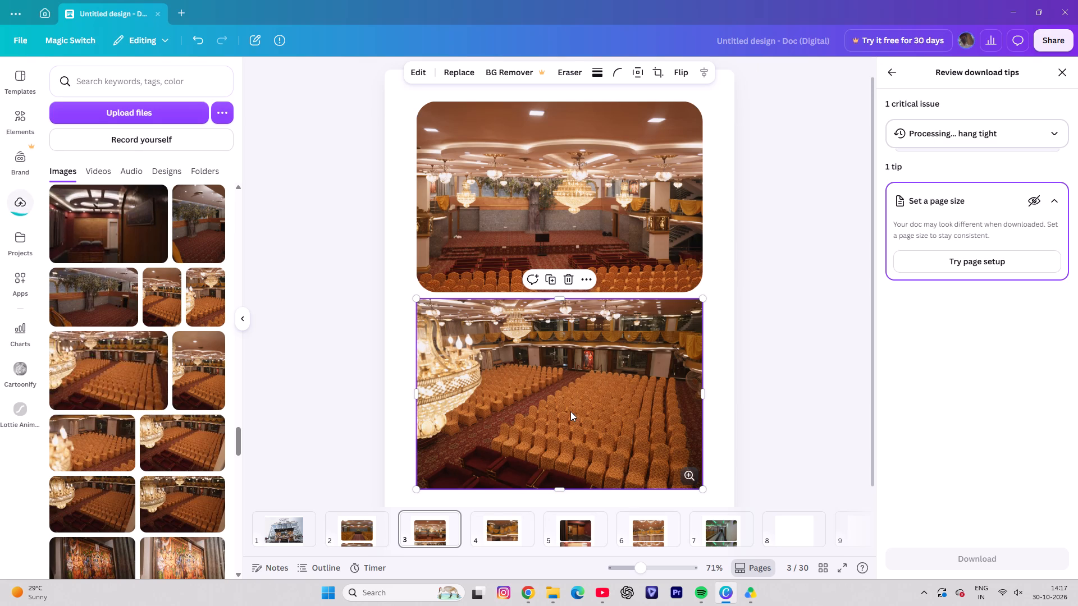
Set the corner rounding of page 3's lower hall photo to 58.
click(619, 75)
drag(563, 121, 575, 129)
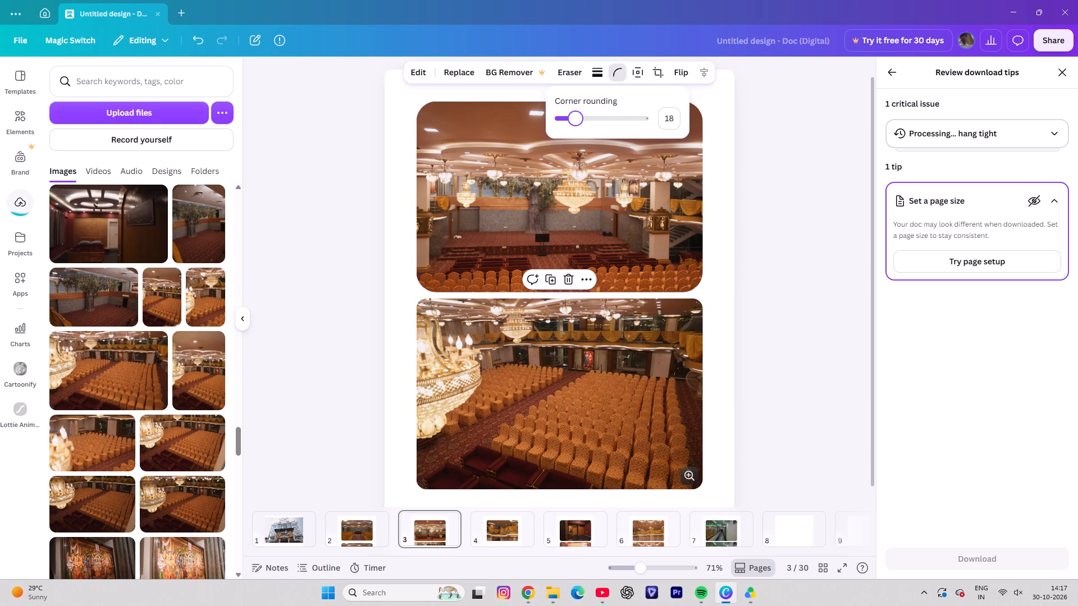
drag(575, 129, 598, 139)
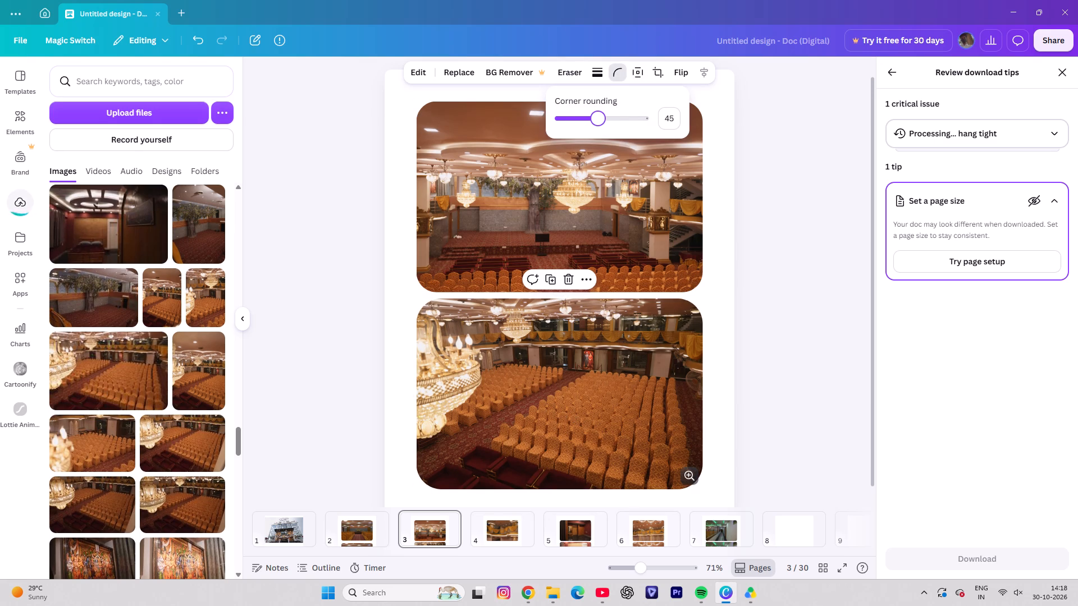
drag(598, 139, 609, 140)
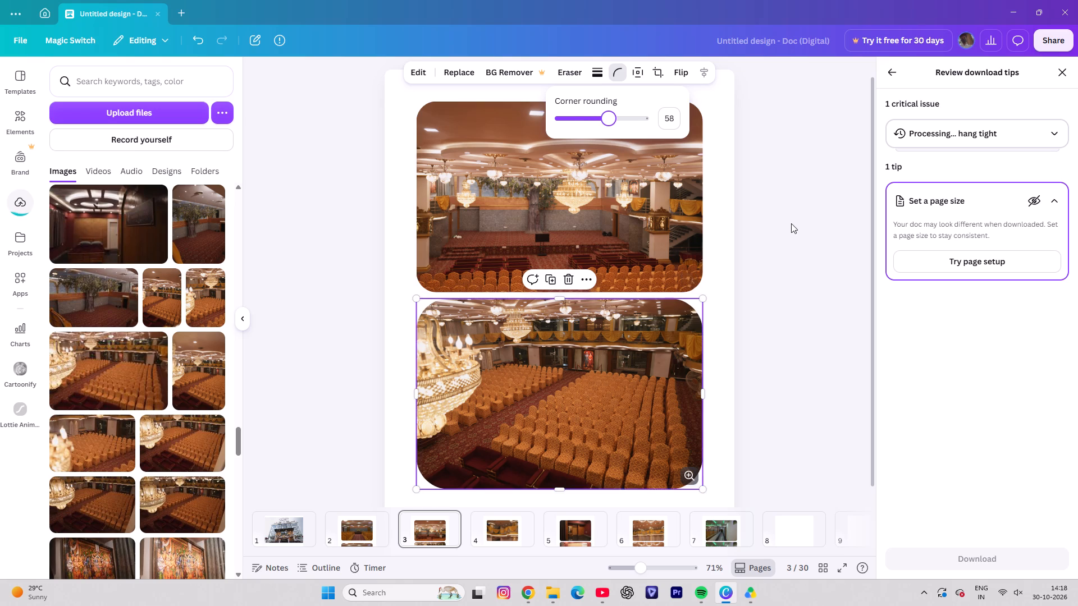
click(791, 223)
drag(595, 366, 588, 401)
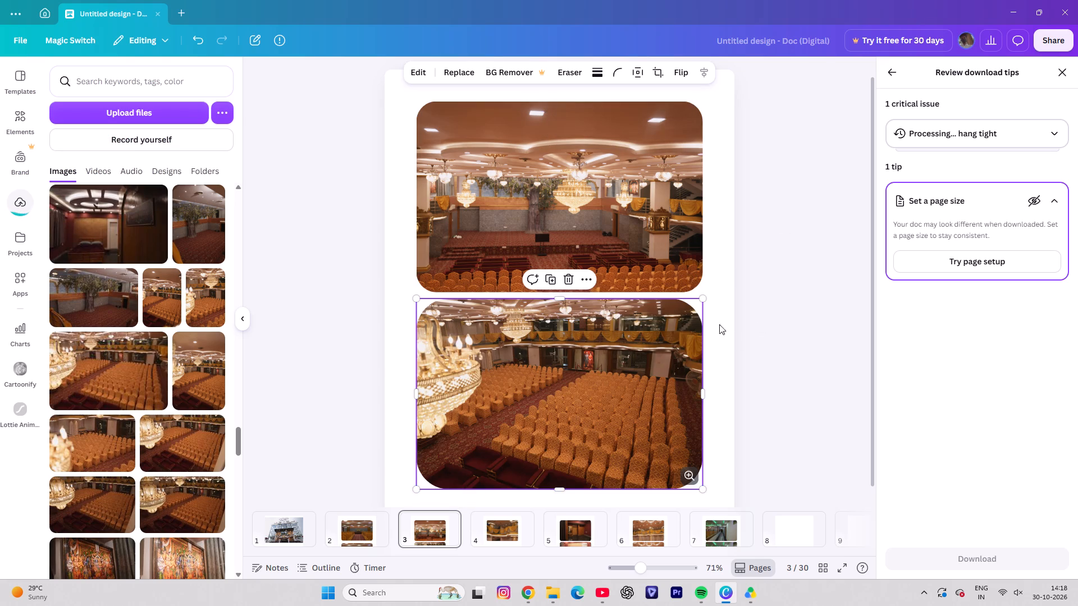
click(289, 297)
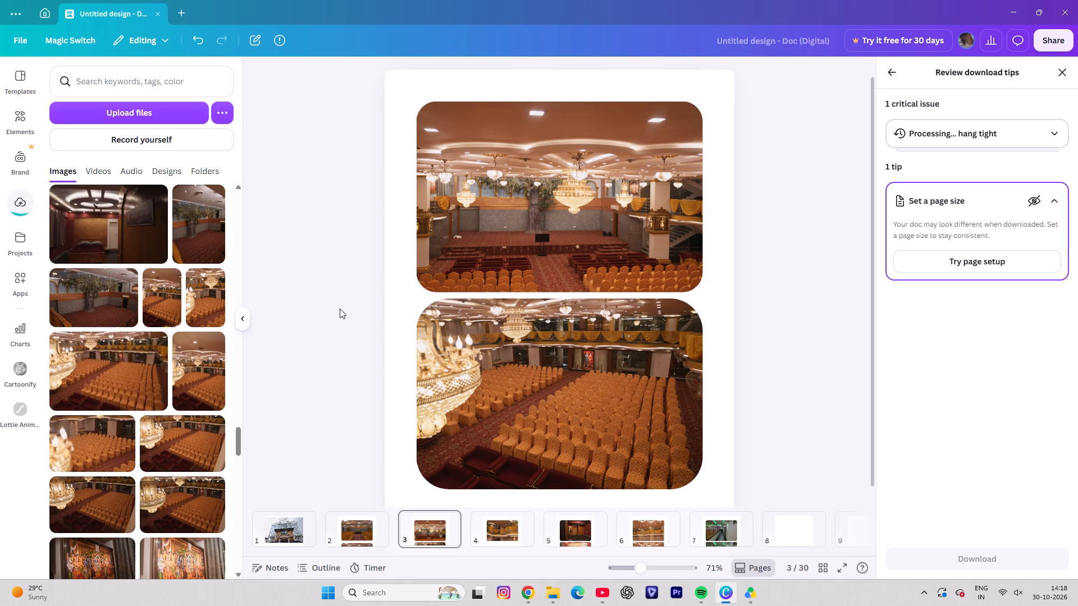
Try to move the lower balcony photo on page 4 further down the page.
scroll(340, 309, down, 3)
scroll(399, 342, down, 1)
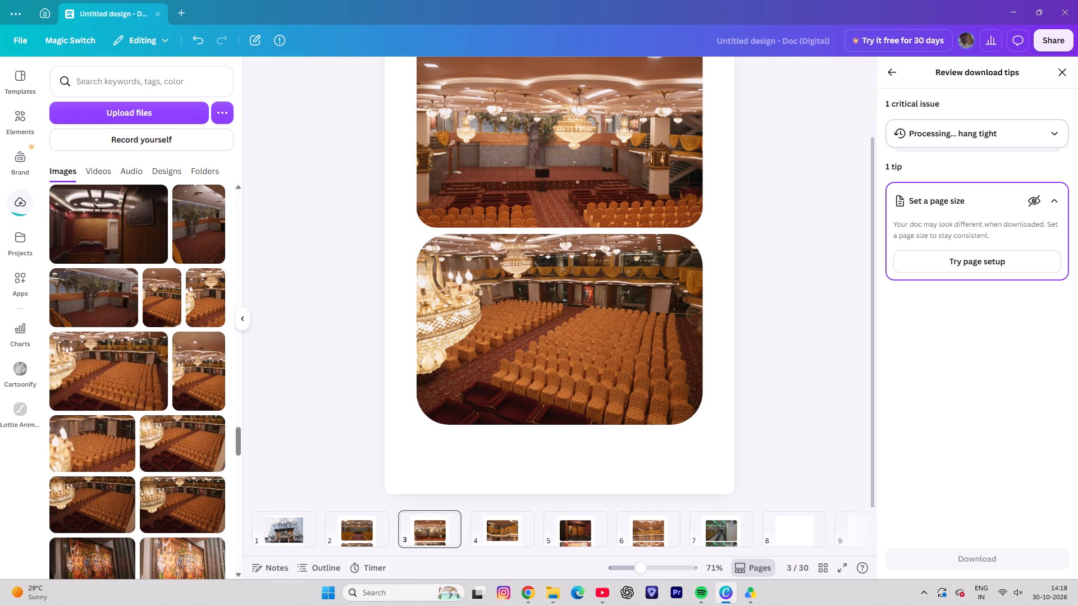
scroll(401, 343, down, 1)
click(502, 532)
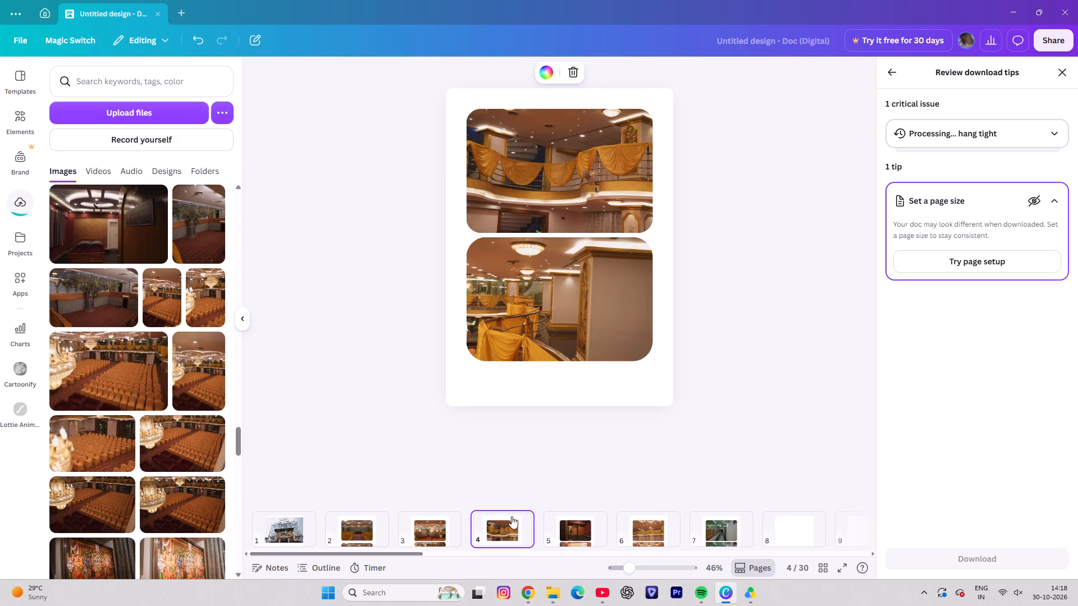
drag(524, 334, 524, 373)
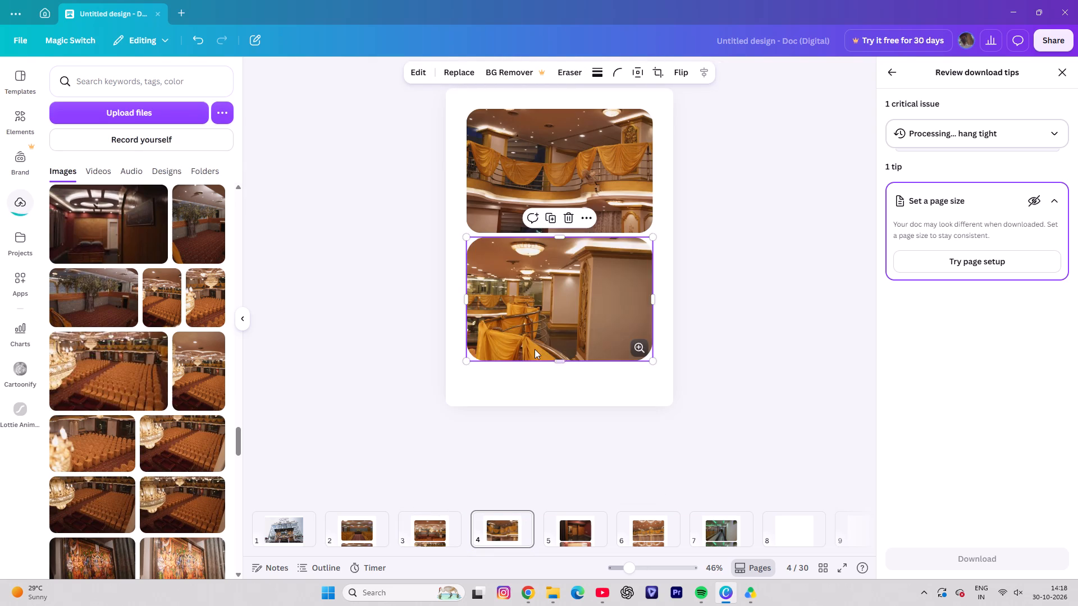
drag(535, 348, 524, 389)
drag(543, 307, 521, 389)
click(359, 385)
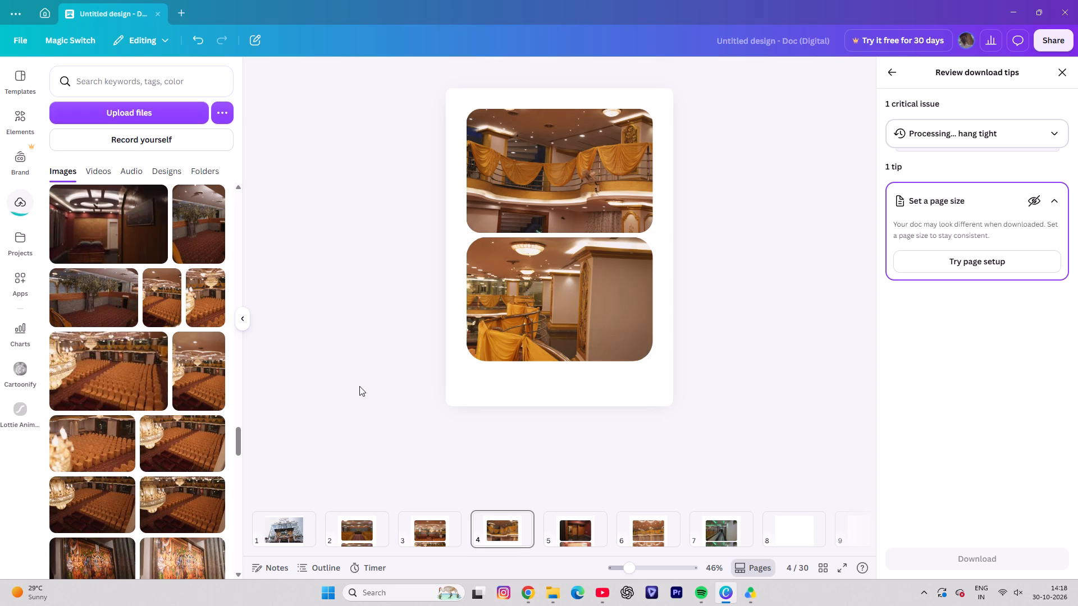
Review the photos on pages 5 and 6, and go back over pages 1 to 4.
scroll(360, 385, down, 3)
scroll(360, 383, up, 2)
scroll(363, 384, down, 2)
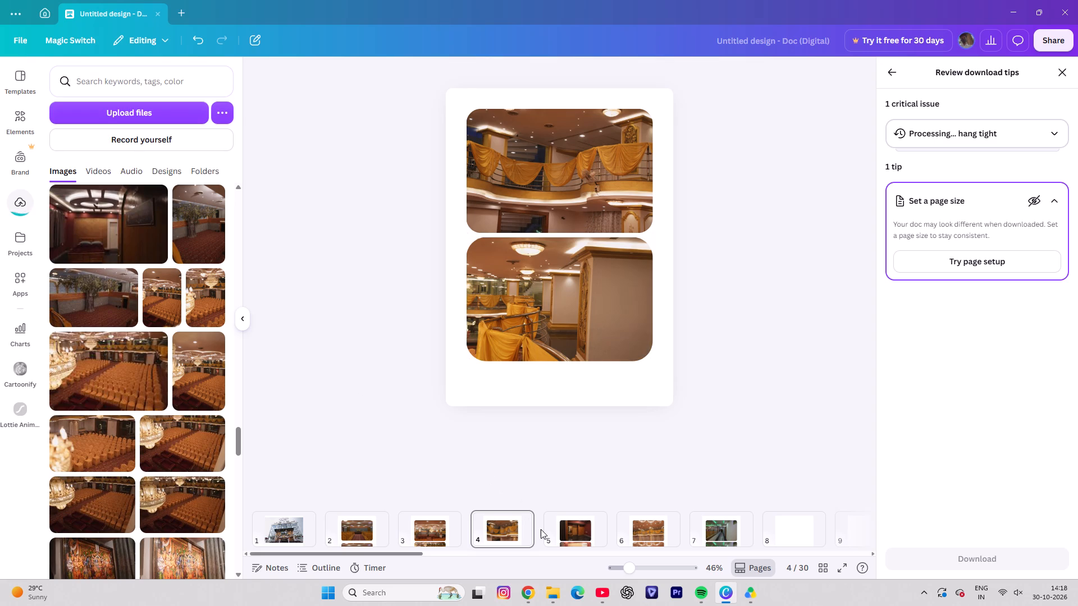
click(590, 529)
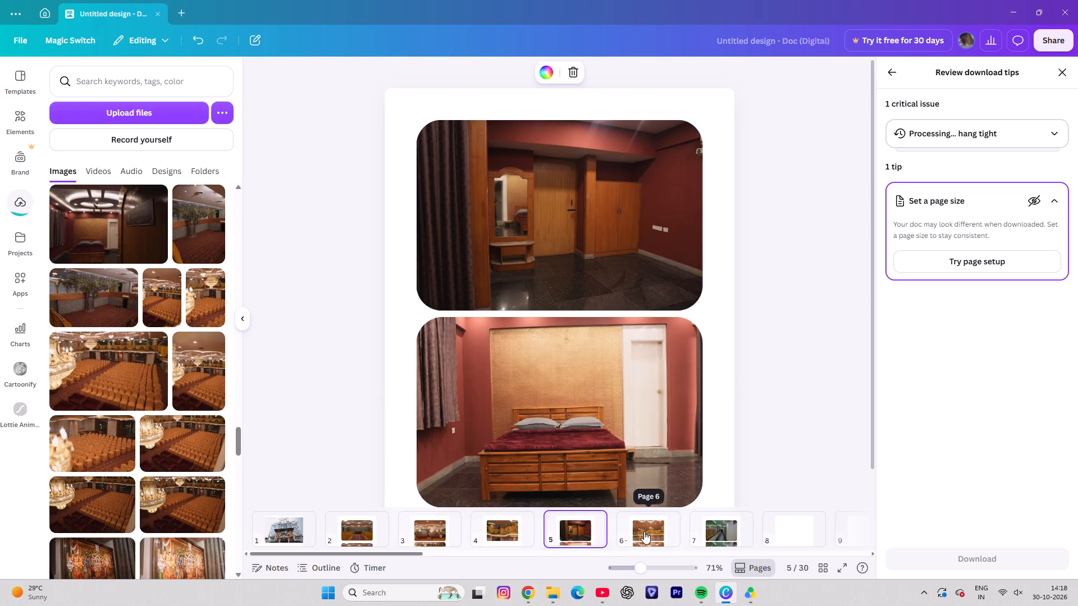
click(644, 531)
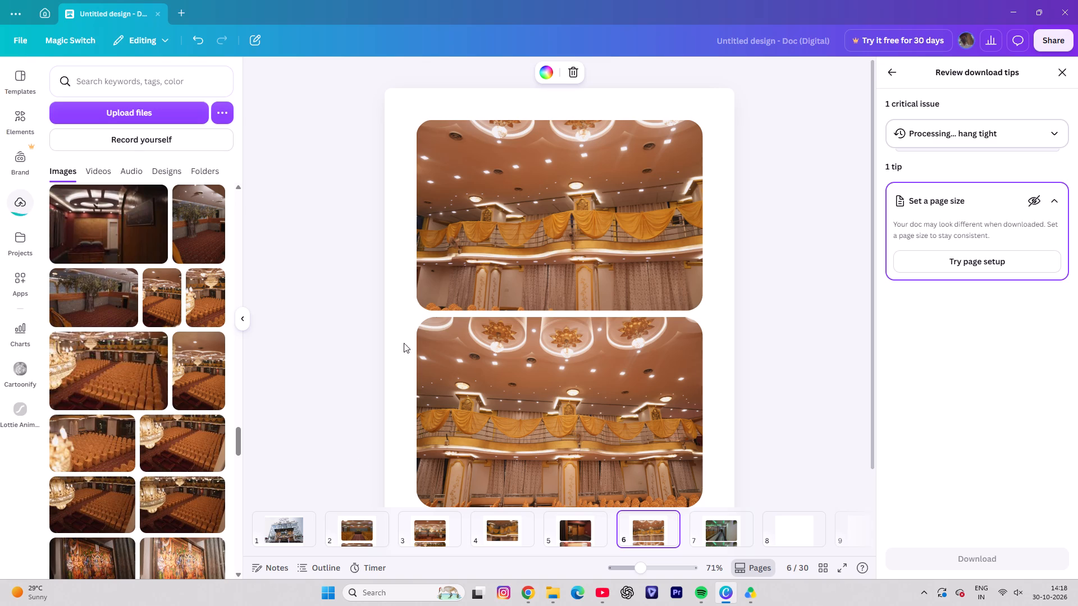
click(286, 523)
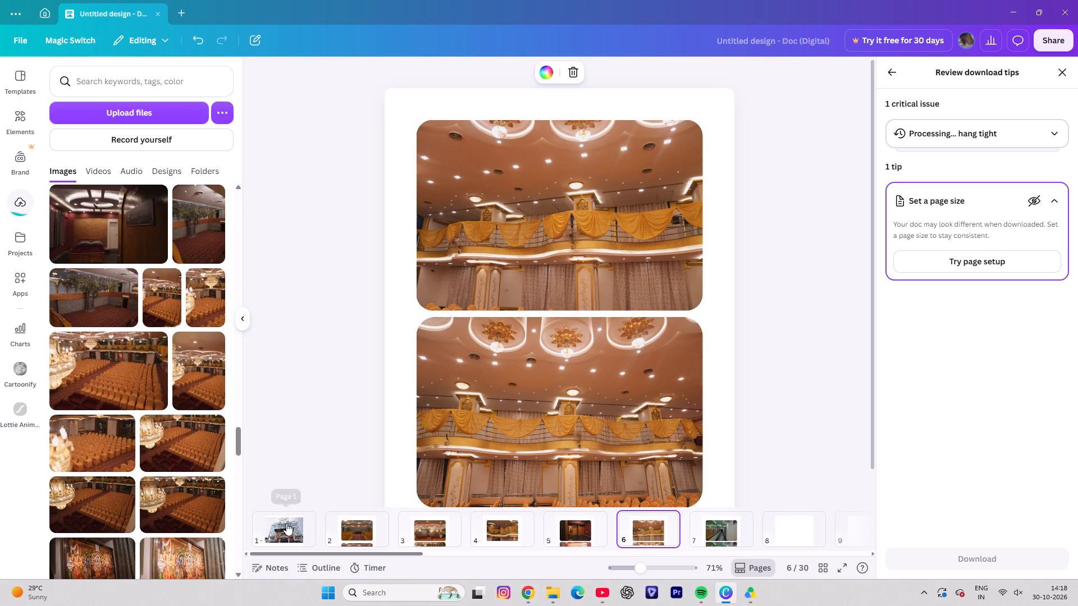
scroll(444, 397, down, 1)
click(365, 520)
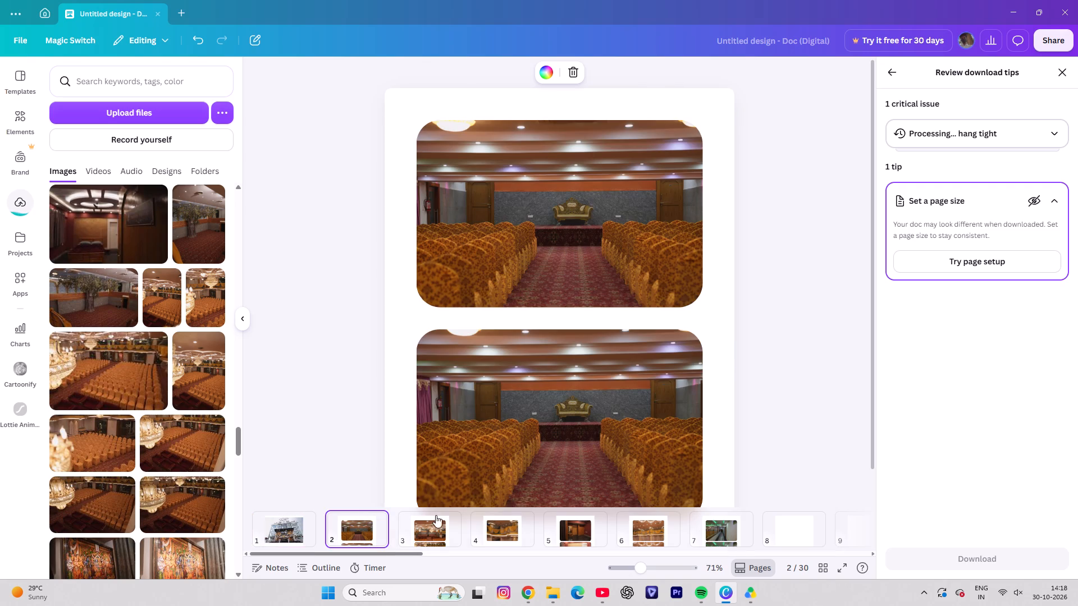
drag(435, 540, 441, 538)
click(427, 541)
click(519, 529)
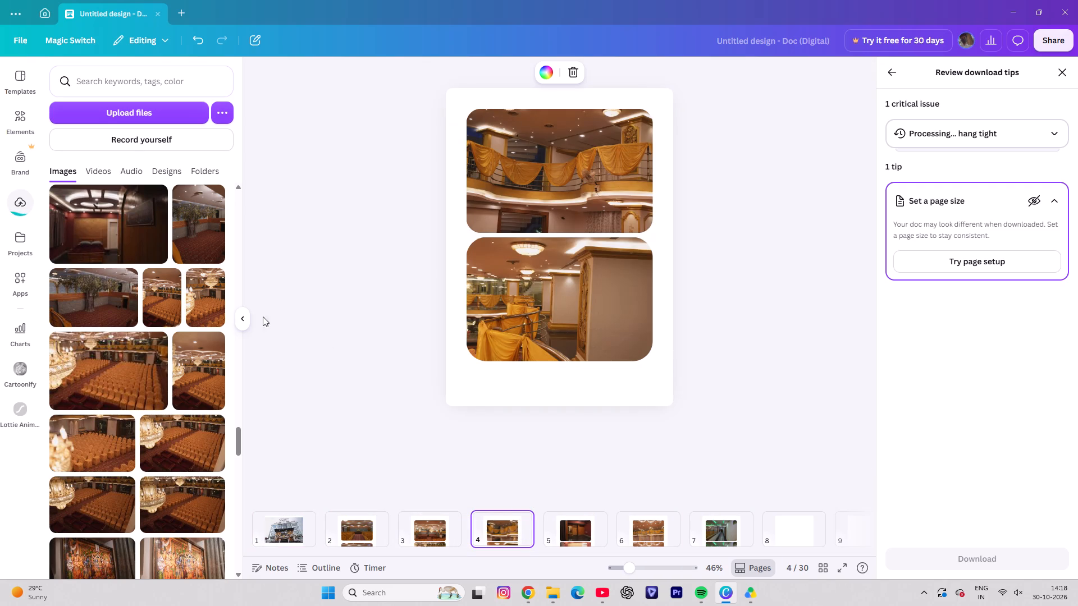
Look through the uploaded images back towards the start of the list, examining the room and hall photos.
scroll(133, 240, up, 8)
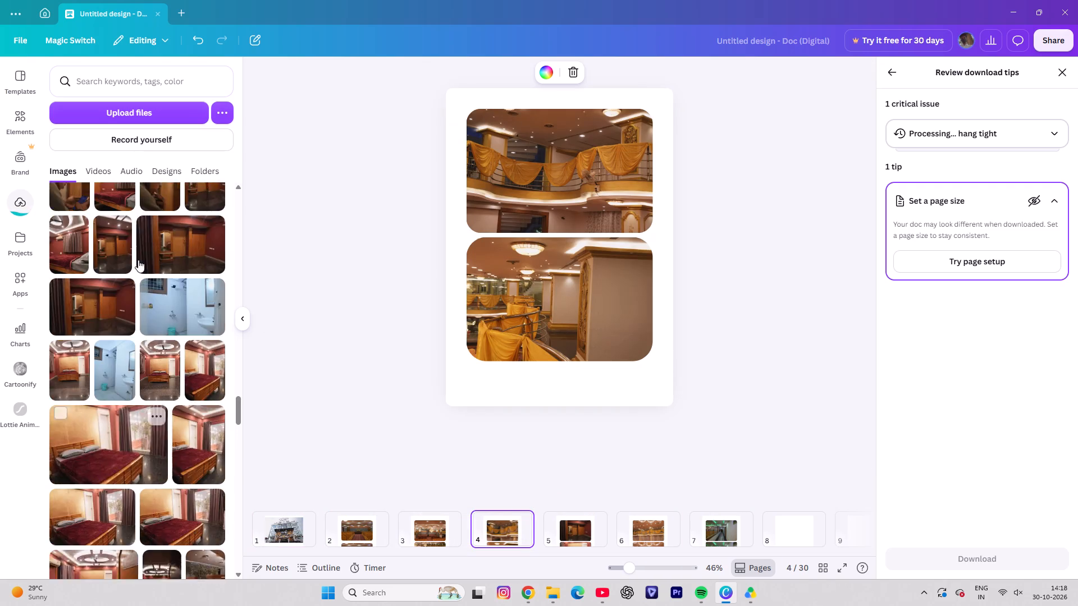
scroll(138, 260, up, 11)
scroll(139, 245, up, 10)
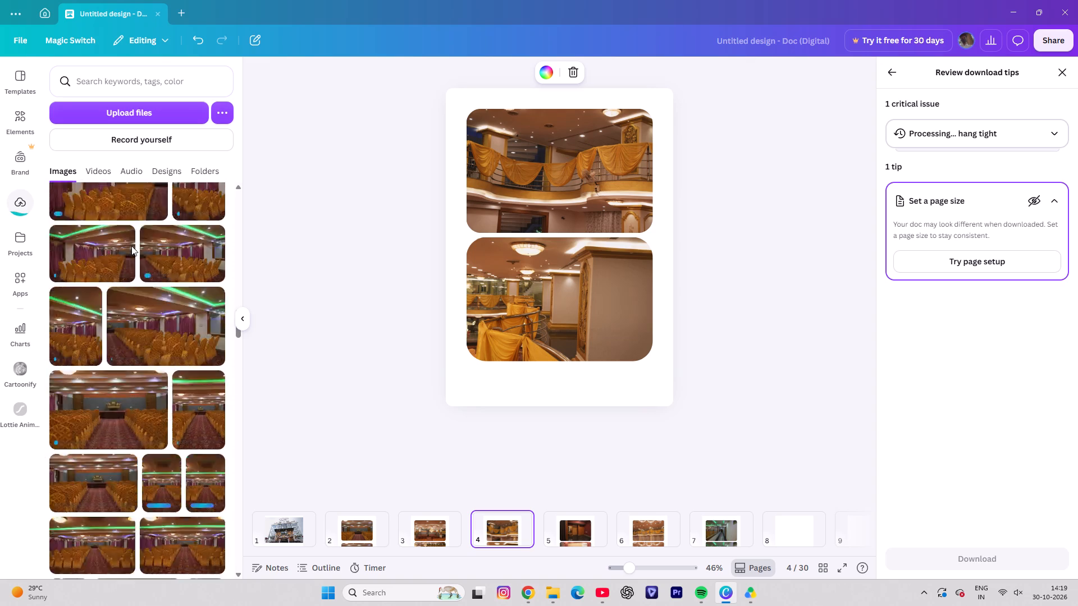
scroll(131, 246, up, 16)
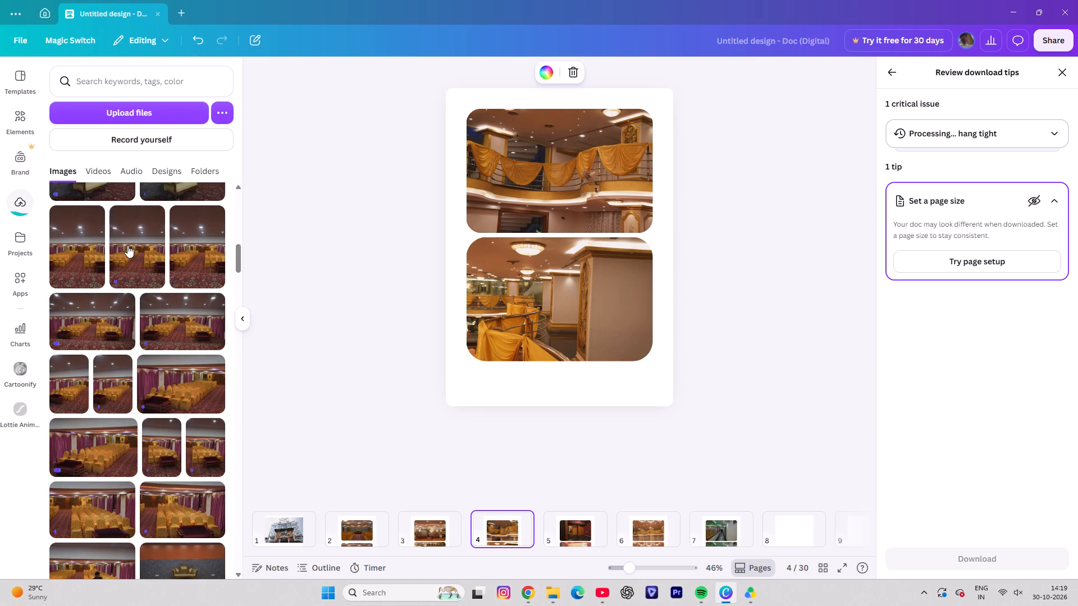
scroll(126, 245, up, 9)
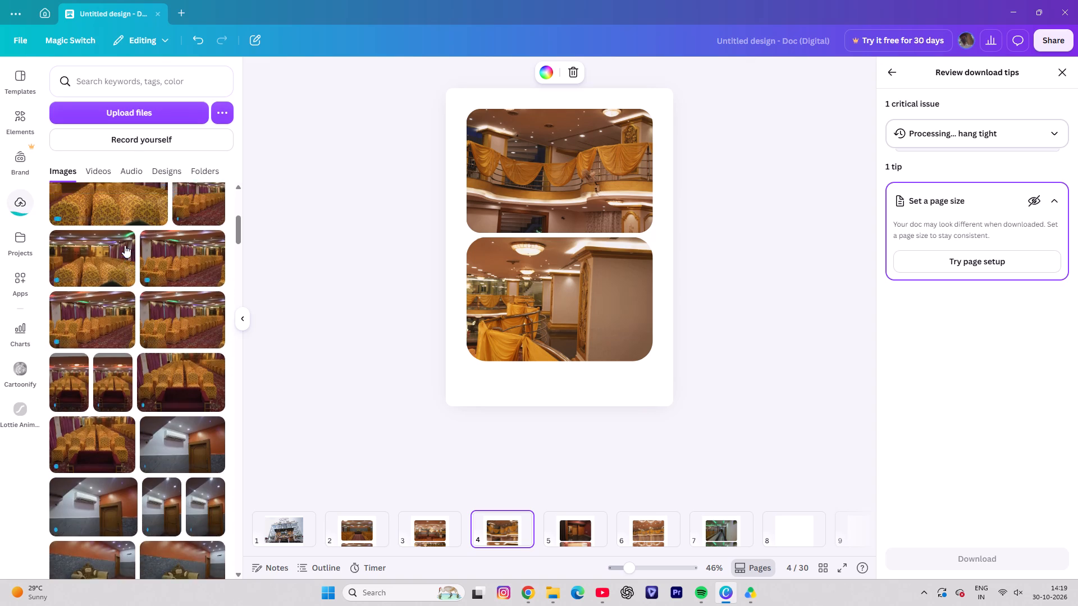
scroll(125, 245, up, 11)
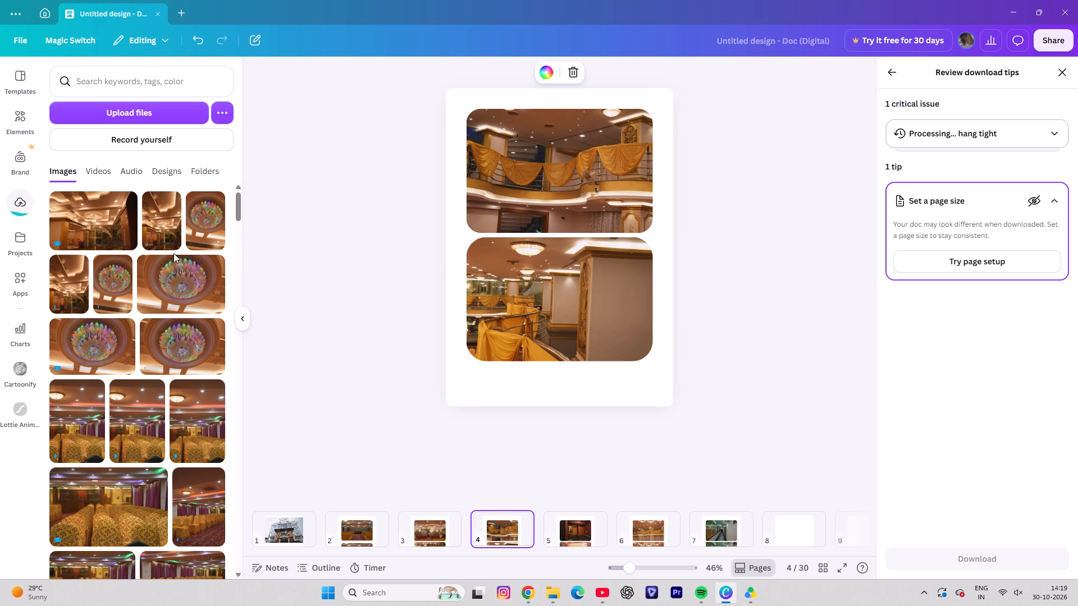